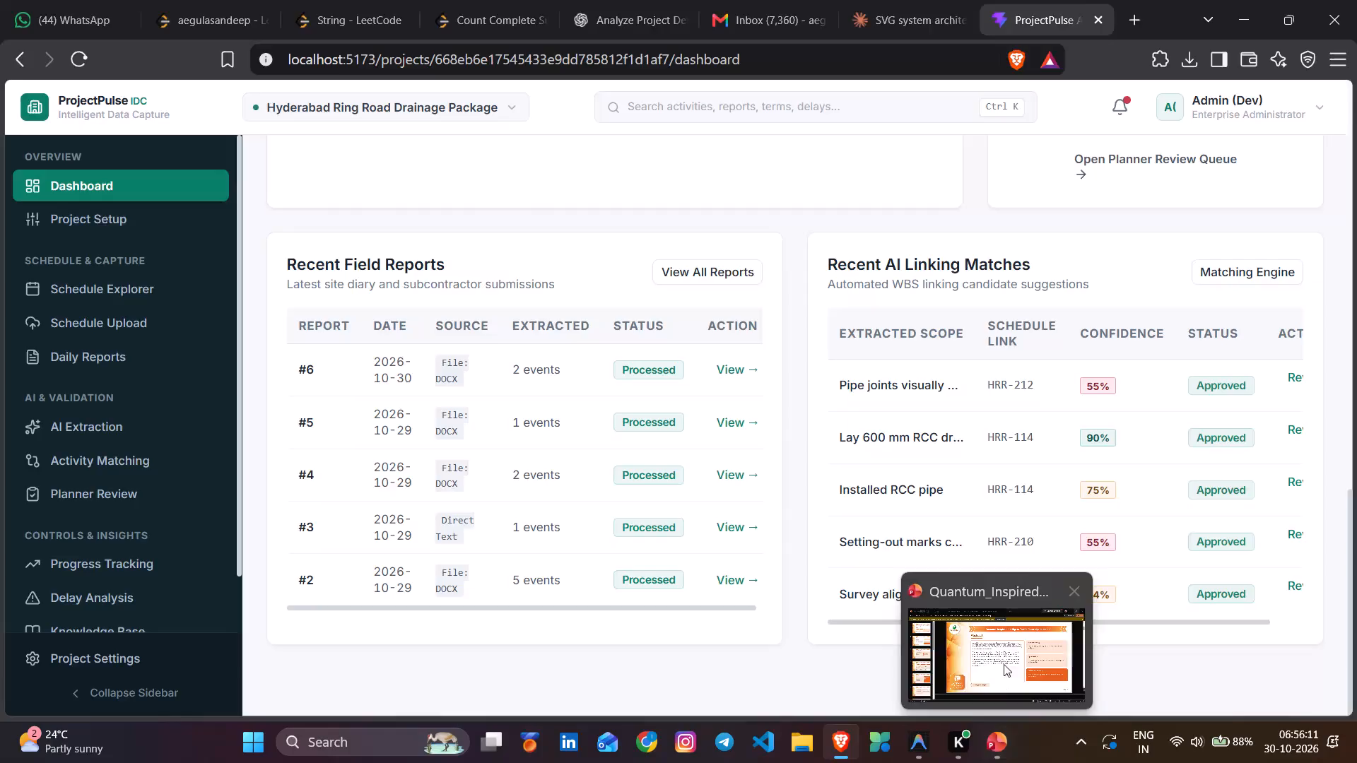
Switch to PowerPoint and glance through the open Quantum_Inspired_Traffic_Route_Optimization_Review2 presentation around its Abstract slide.
{"action": "left_click", "coordinate": [1006, 639]}
{"action": "scroll", "coordinate": [662, 308], "scroll_direction": "down", "scroll_amount": 1}
{"action": "scroll", "coordinate": [684, 291], "scroll_direction": "up", "scroll_amount": 1}
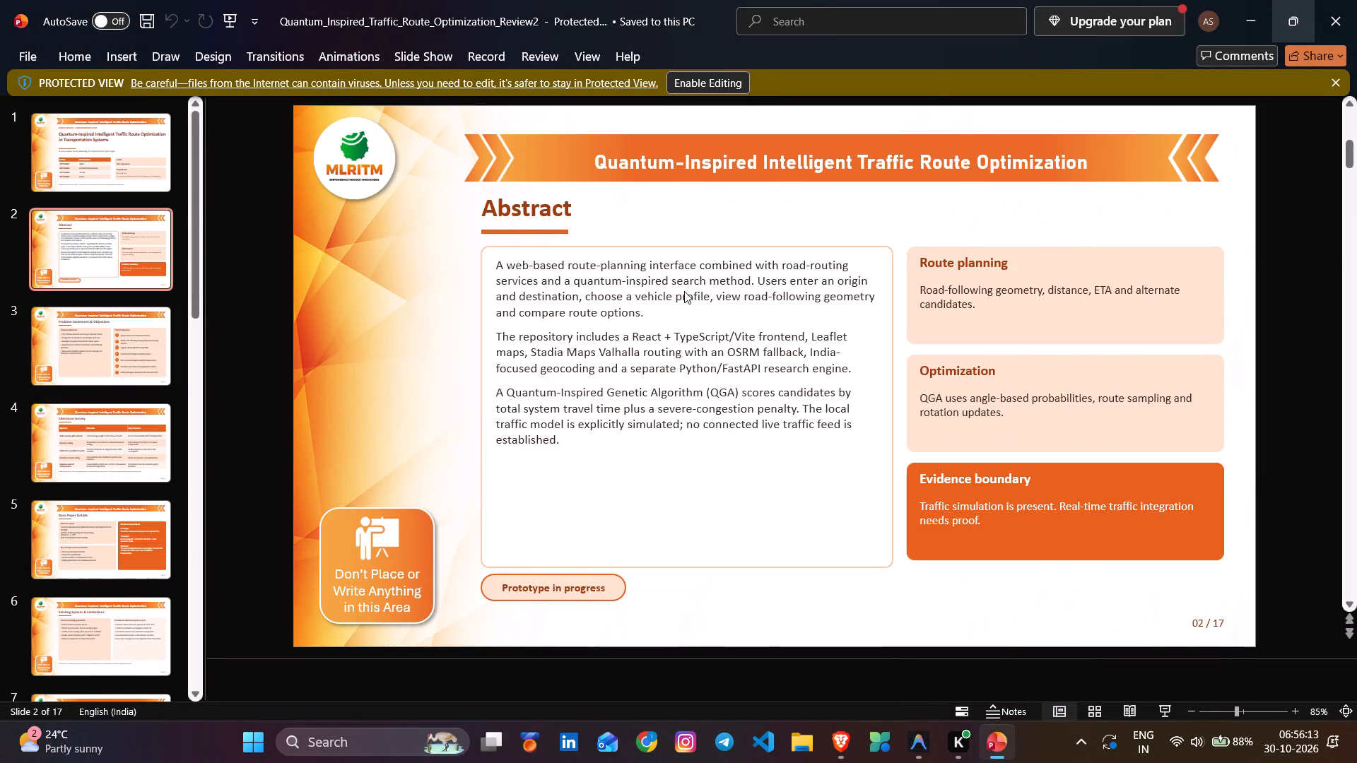
Open the Intelligent Data Capture_B07 presentation from the Downloads folder in File Explorer and bring its PowerPoint window forward.
{"action": "left_click", "coordinate": [842, 728]}
{"action": "left_click", "coordinate": [816, 739]}
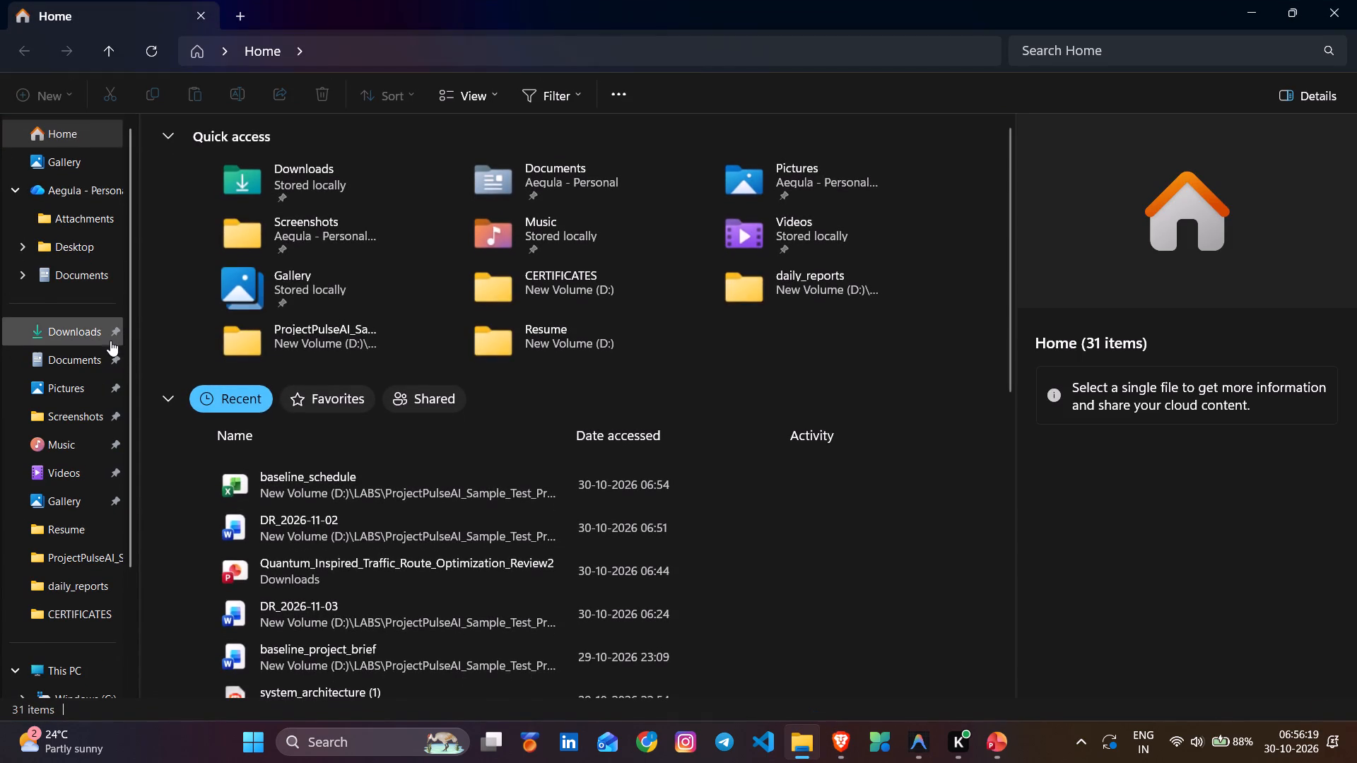
{"action": "left_click", "coordinate": [107, 339]}
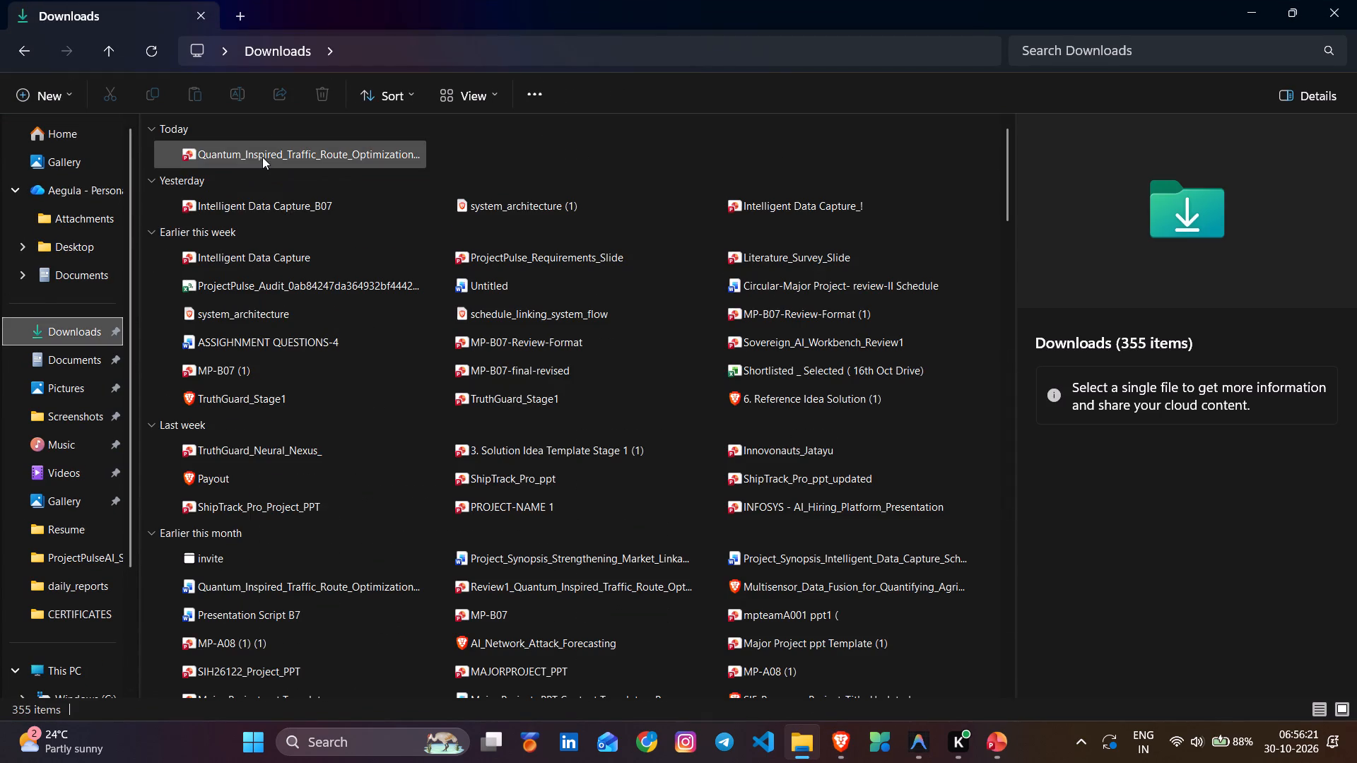
{"action": "left_click", "coordinate": [303, 208]}
{"action": "left_click", "coordinate": [303, 208]}
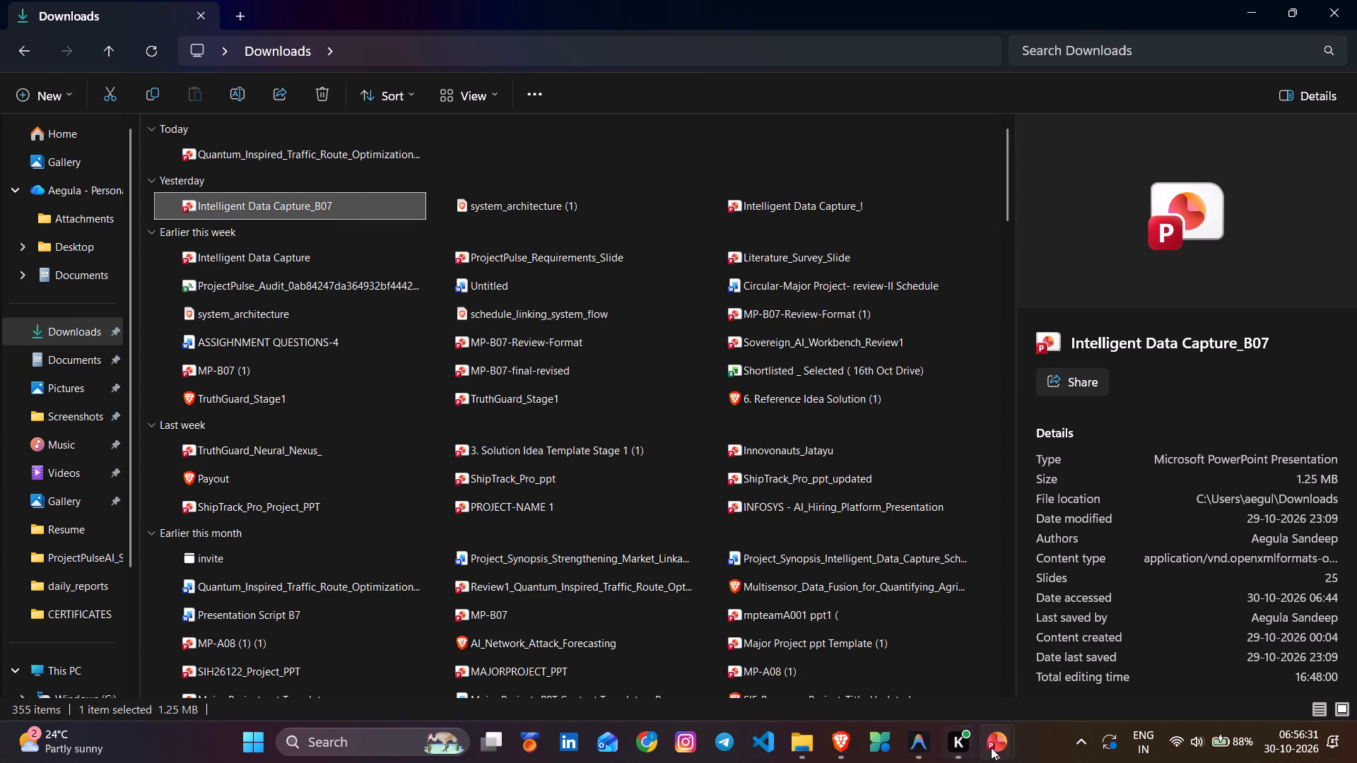
{"action": "left_click", "coordinate": [1081, 680]}
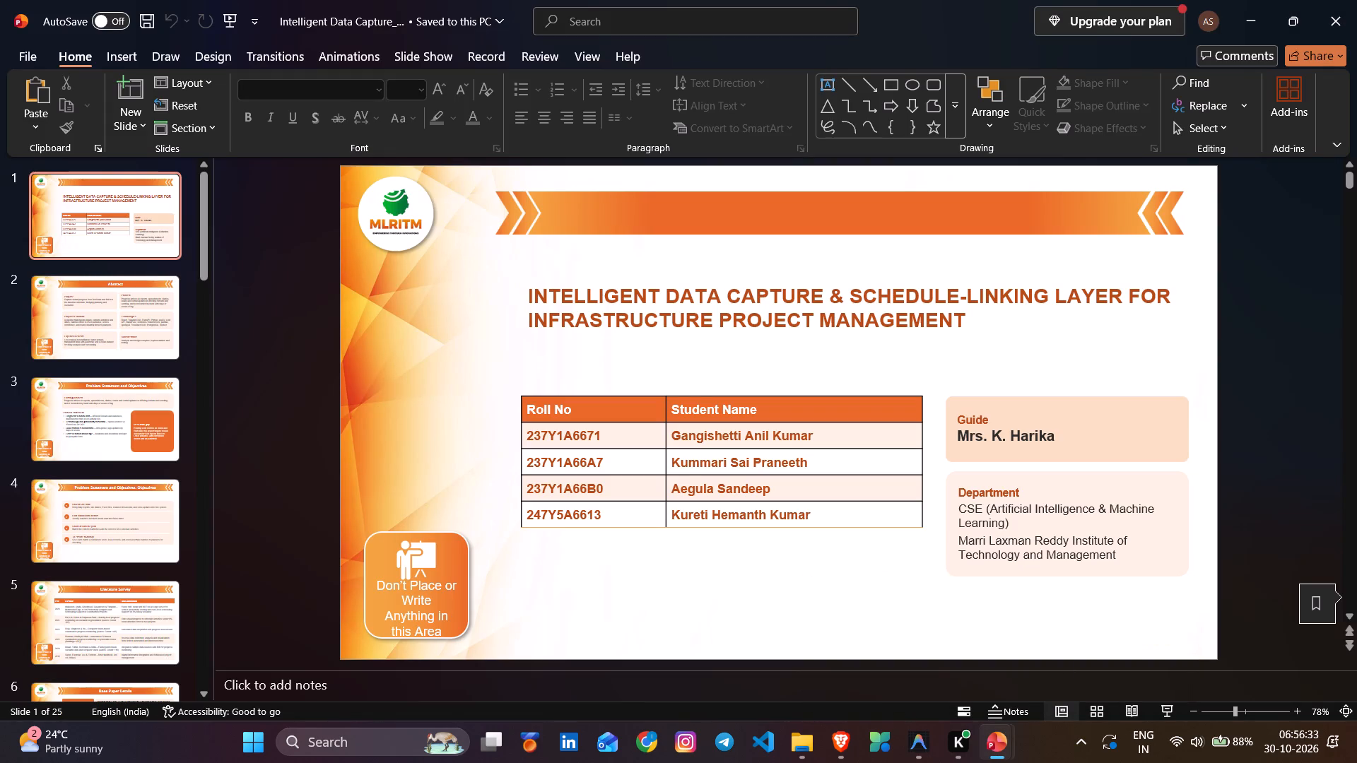
Review the opening slides of the presentation, covering the Abstract, Problem Statement and Objectives, and Literature Survey.
{"action": "scroll", "coordinate": [858, 548], "scroll_direction": "down", "scroll_amount": 3}
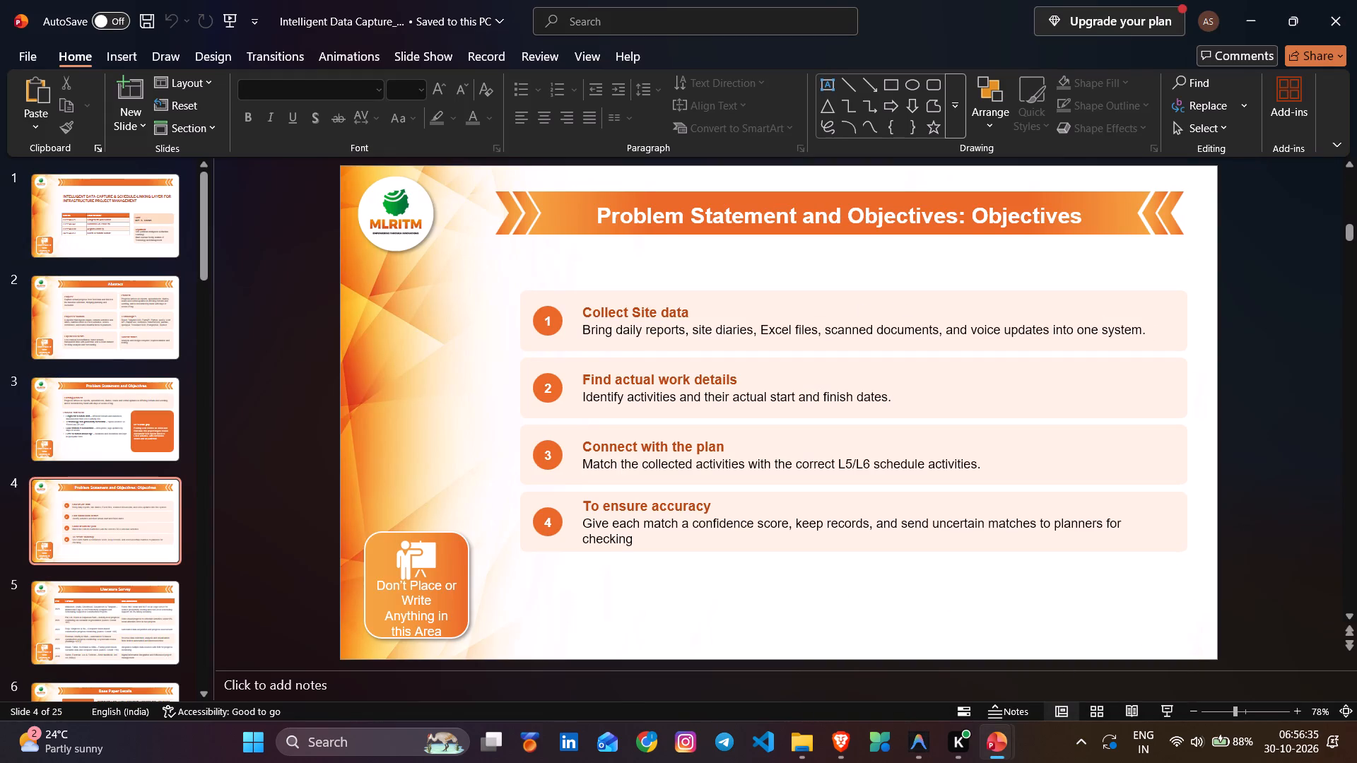
{"action": "scroll", "coordinate": [858, 548], "scroll_direction": "down", "scroll_amount": 1}
{"action": "scroll", "coordinate": [858, 548], "scroll_direction": "up", "scroll_amount": 3}
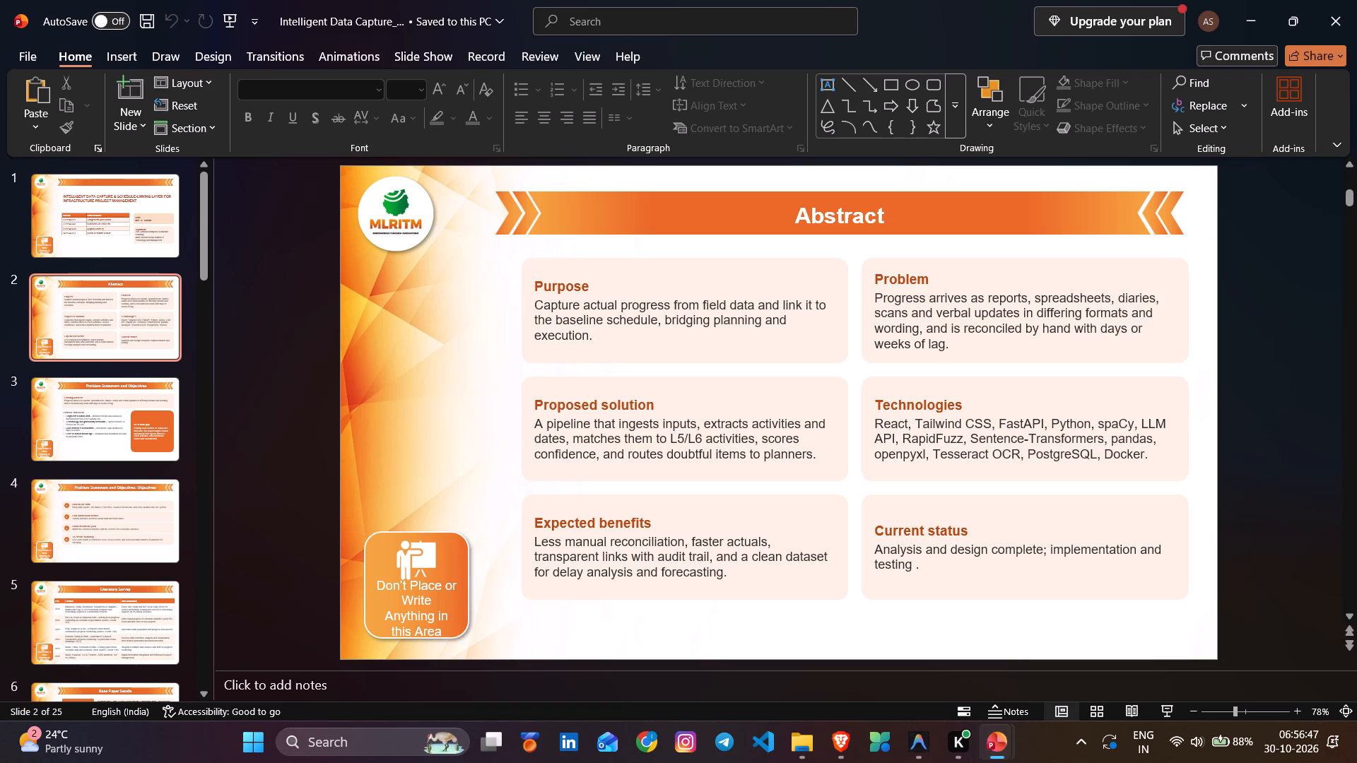
{"action": "scroll", "coordinate": [845, 560], "scroll_direction": "down", "scroll_amount": 1}
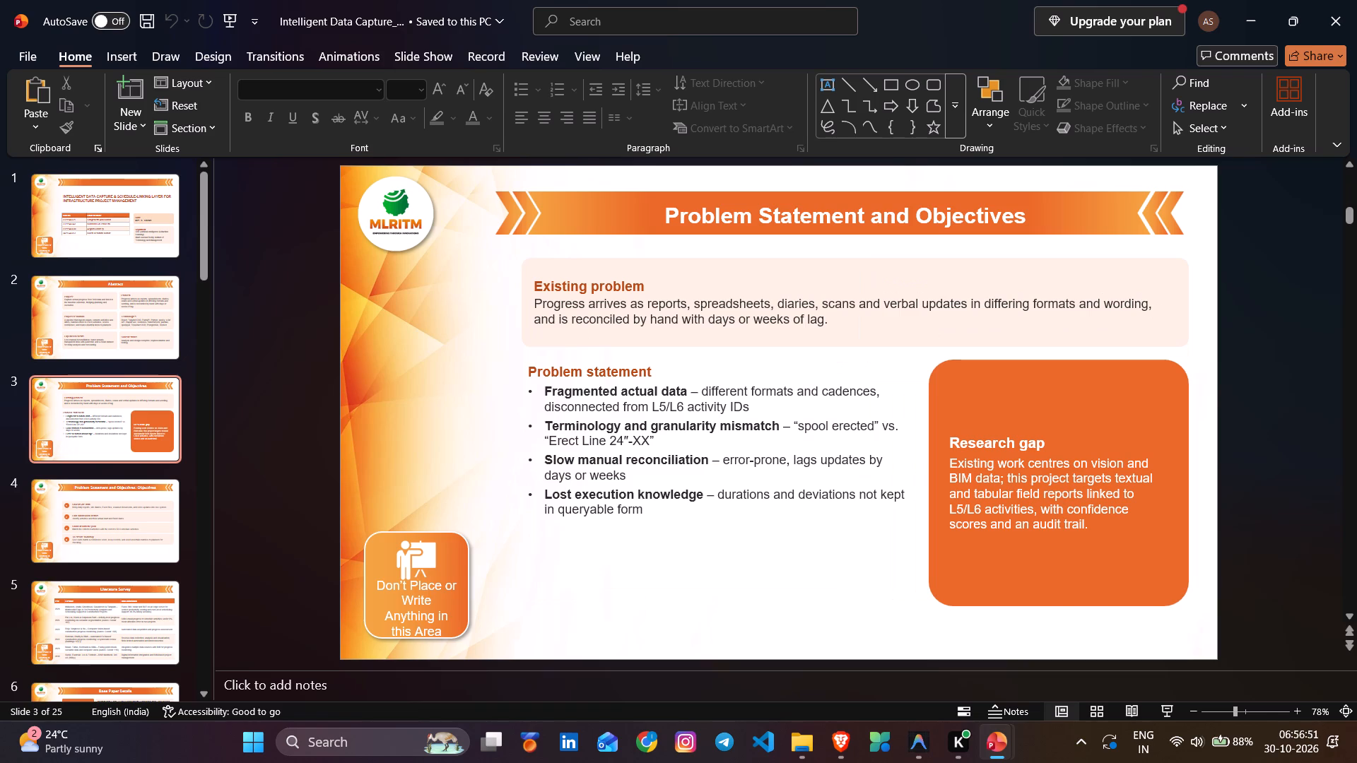
{"action": "scroll", "coordinate": [845, 555], "scroll_direction": "down", "scroll_amount": 1}
{"action": "scroll", "coordinate": [845, 555], "scroll_direction": "up", "scroll_amount": 1}
{"action": "scroll", "coordinate": [845, 555], "scroll_direction": "down", "scroll_amount": 1}
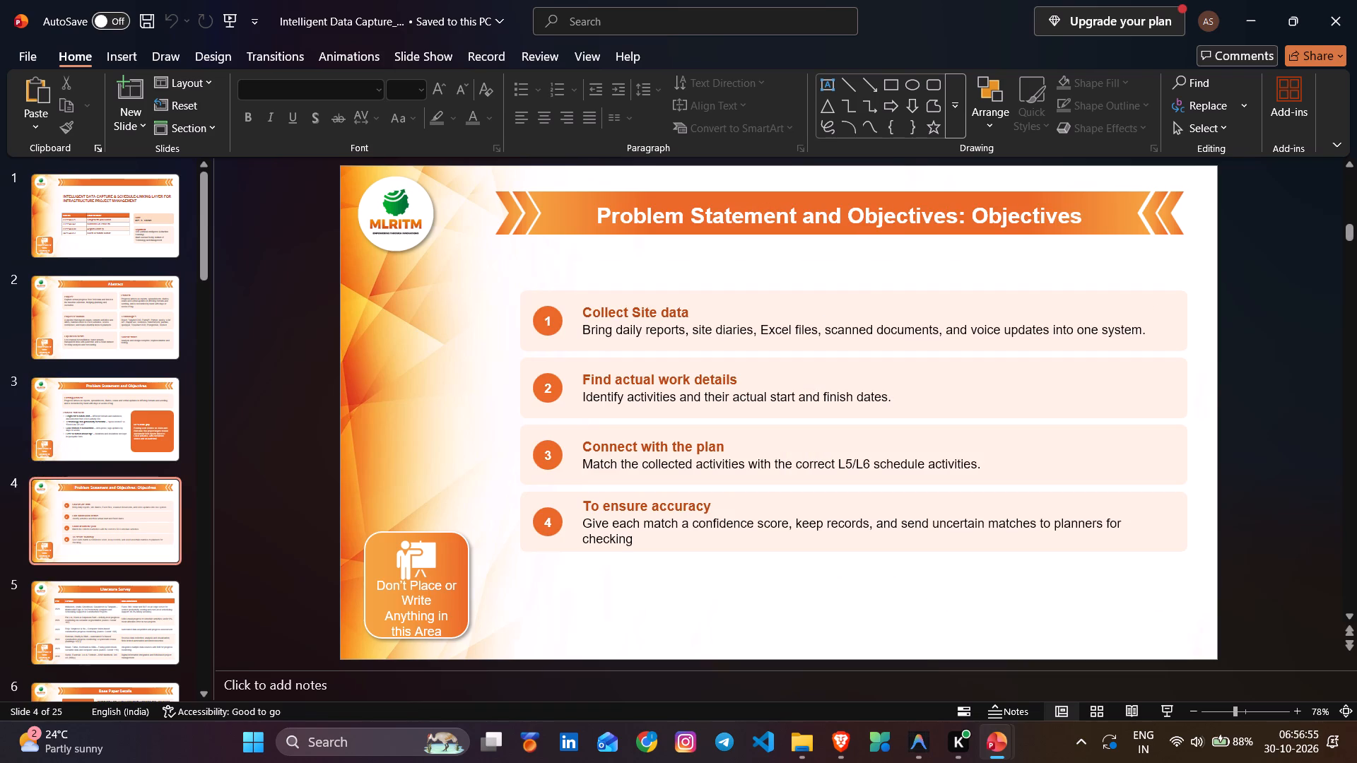
{"action": "scroll", "coordinate": [838, 555], "scroll_direction": "down", "scroll_amount": 2}
{"action": "scroll", "coordinate": [838, 555], "scroll_direction": "up", "scroll_amount": 1}
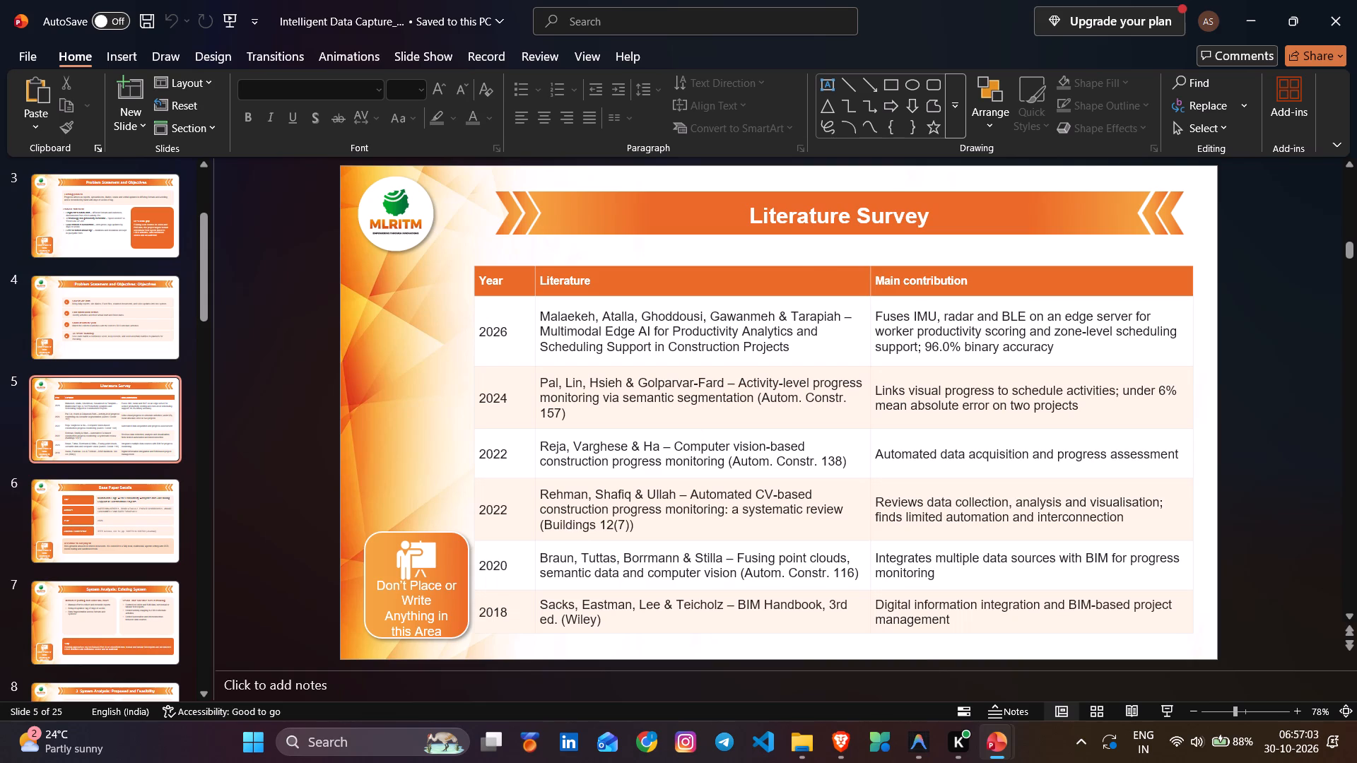
Examine the System Analysis, System Design and Architecture, and Implementation slides, ending back at the Data Flow slide.
{"action": "scroll", "coordinate": [837, 552], "scroll_direction": "down", "scroll_amount": 3}
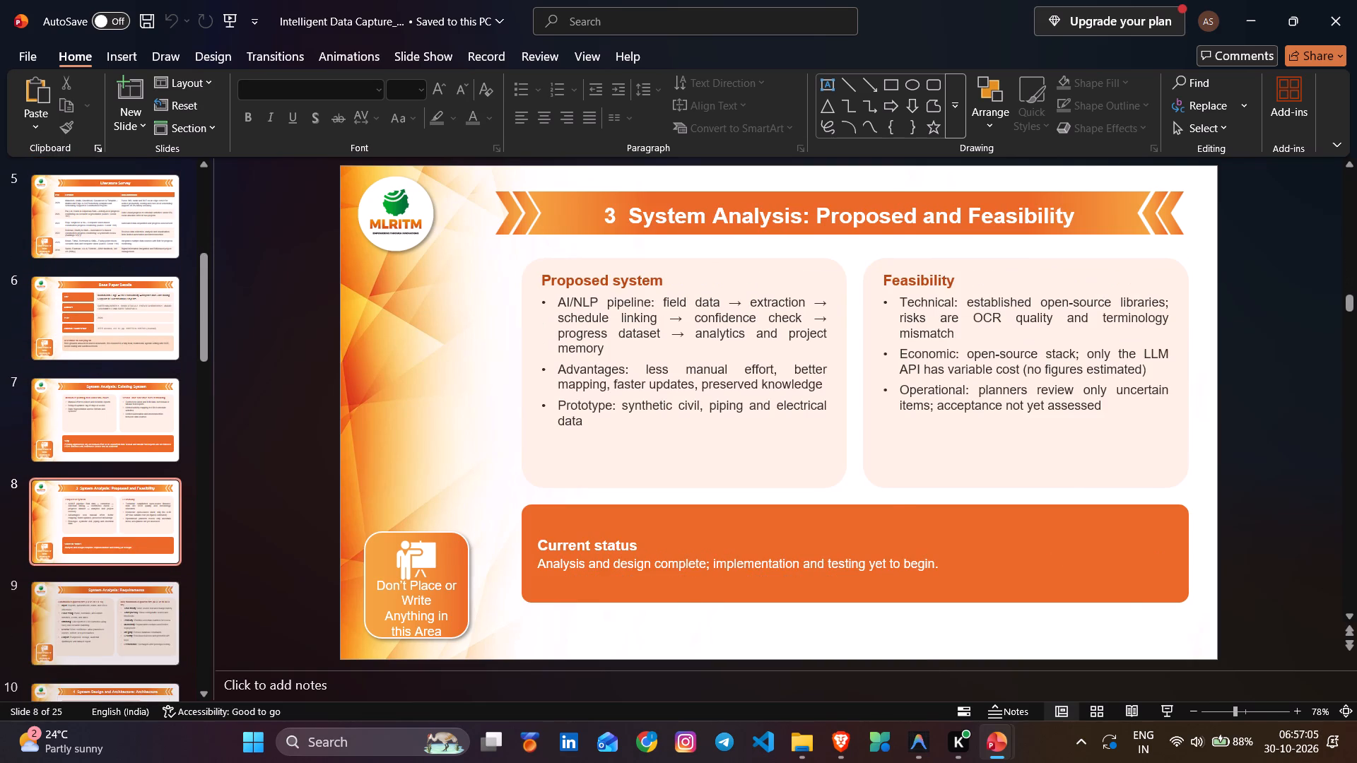
{"action": "scroll", "coordinate": [987, 528], "scroll_direction": "down", "scroll_amount": 1}
{"action": "scroll", "coordinate": [828, 507], "scroll_direction": "down", "scroll_amount": 2}
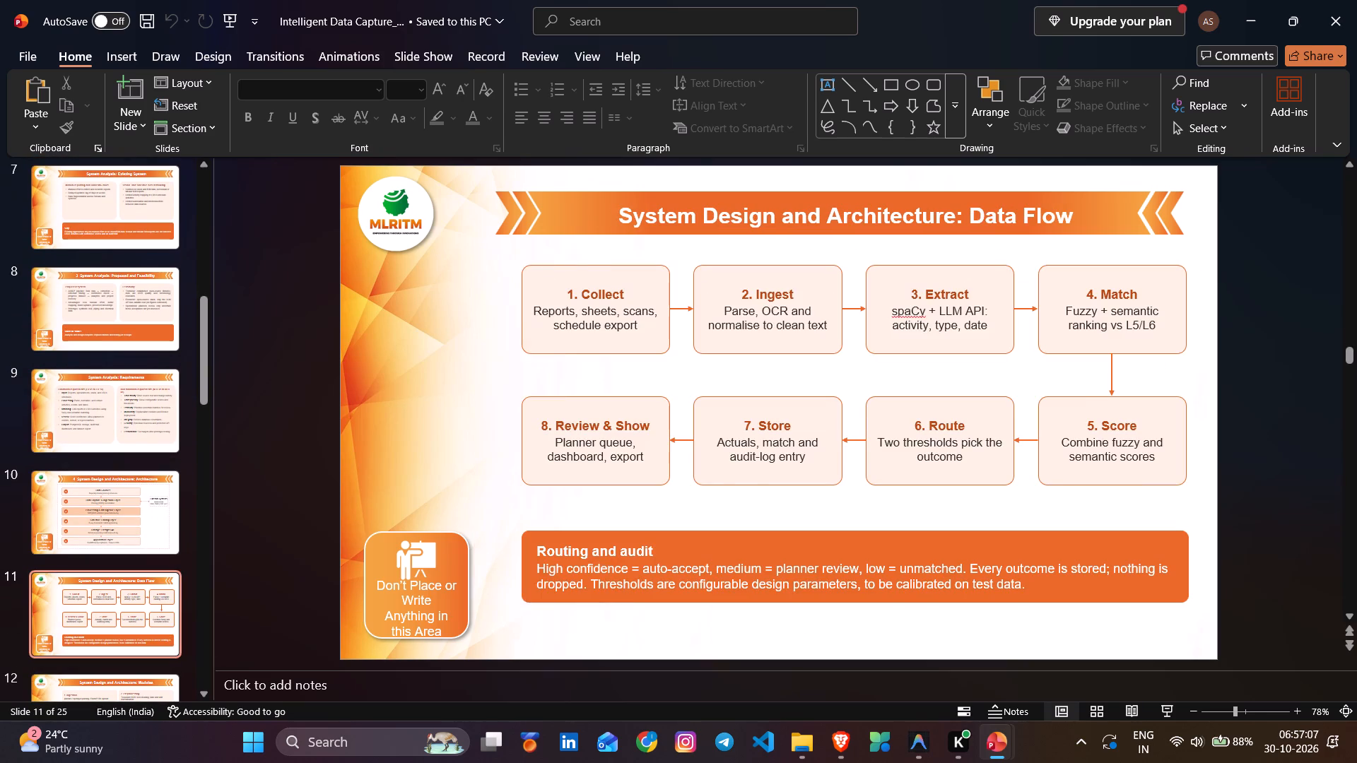
{"action": "scroll", "coordinate": [857, 474], "scroll_direction": "down", "scroll_amount": 3}
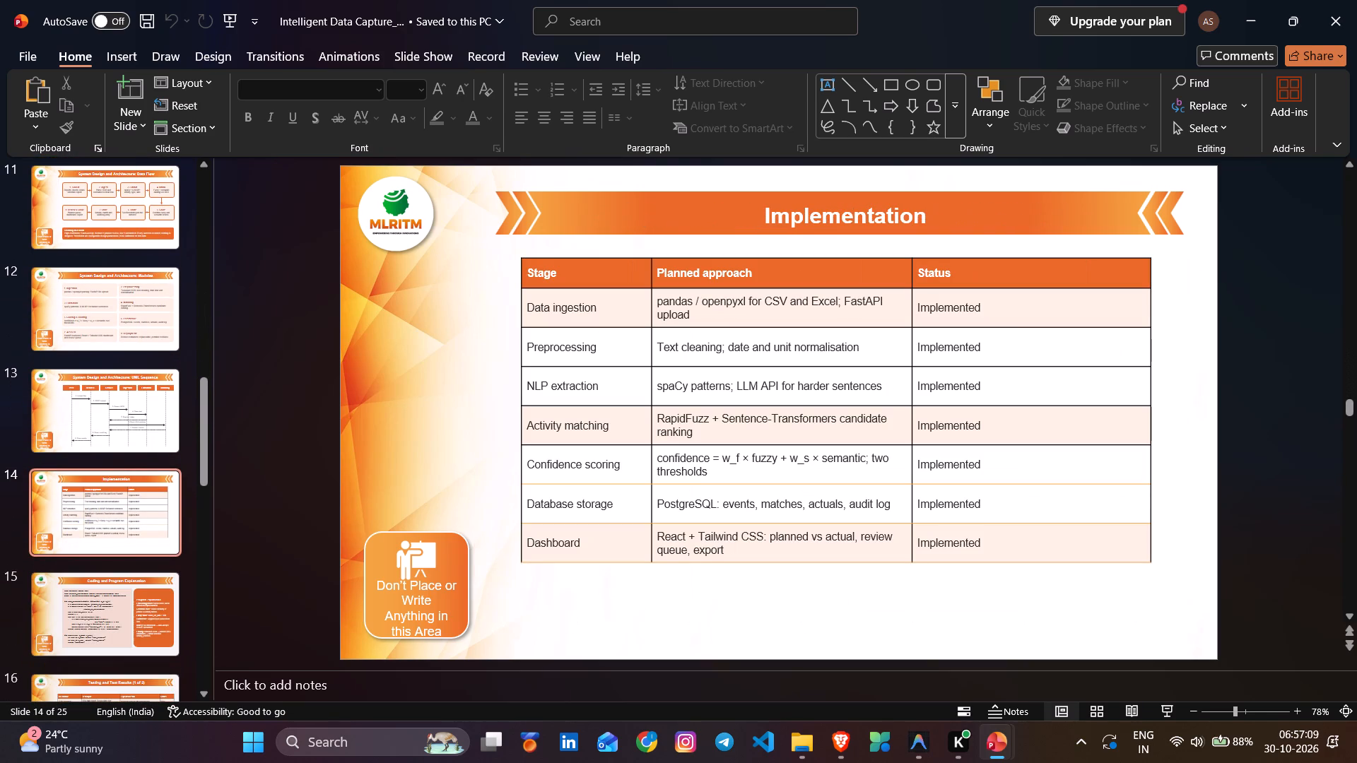
{"action": "scroll", "coordinate": [857, 474], "scroll_direction": "up", "scroll_amount": 4}
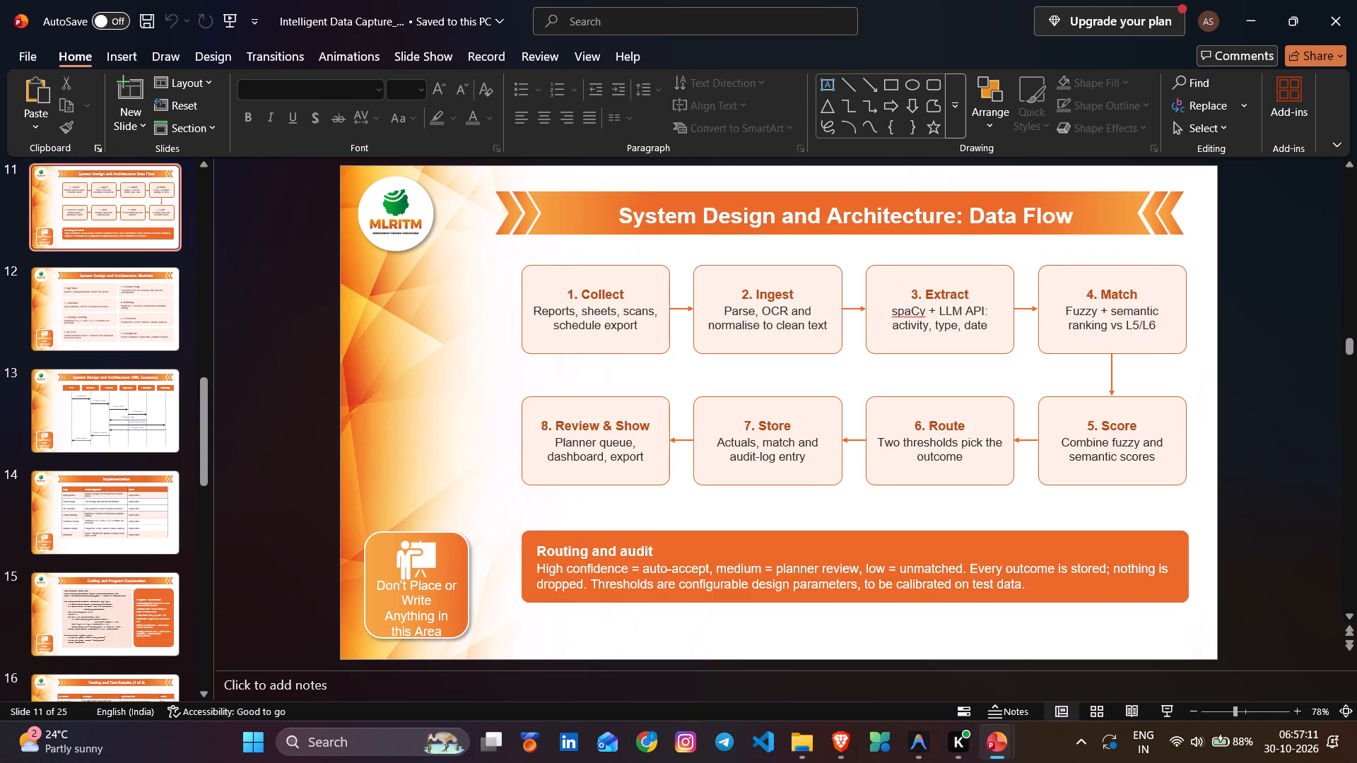
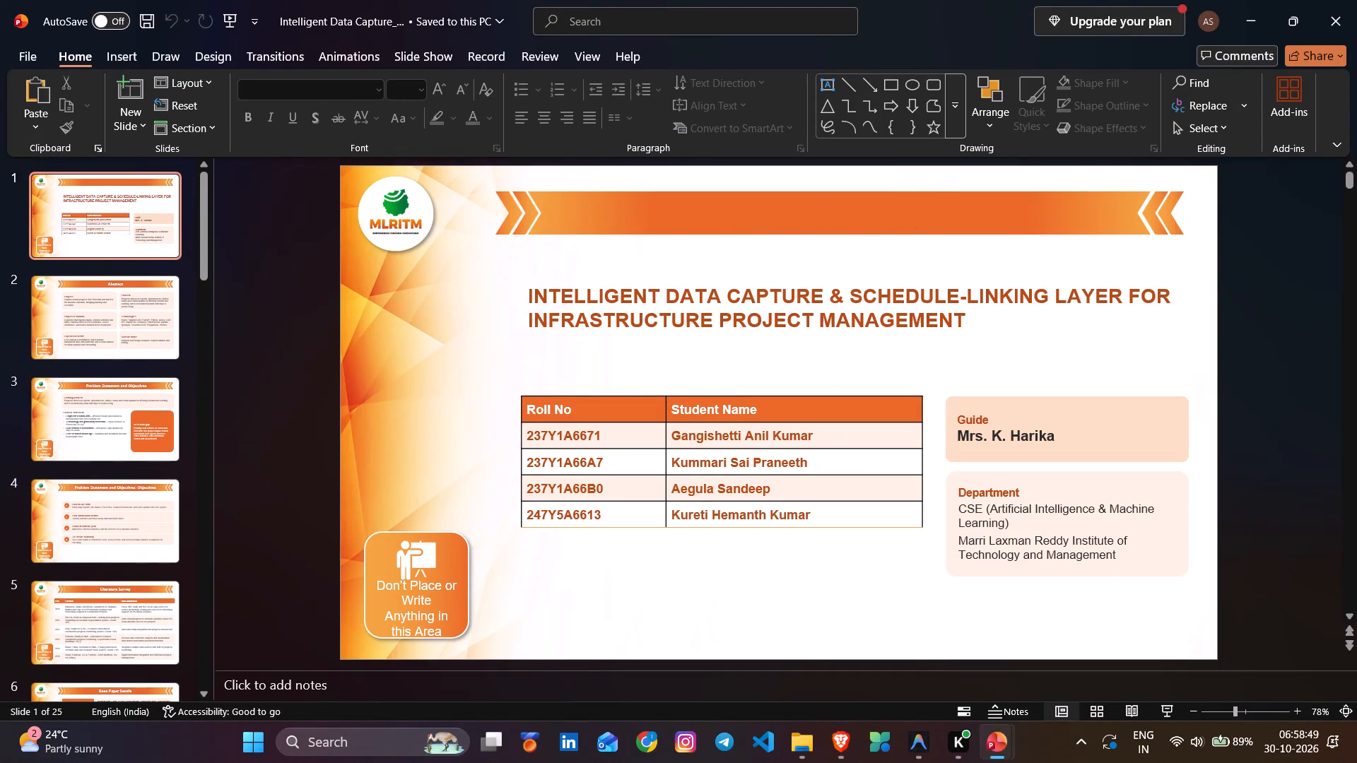
Review the slides from the Abstract through the Problem Statement and Objectives and Base Paper Details to System Analysis: Existing System.
{"action": "scroll", "coordinate": [768, 518], "scroll_direction": "down", "scroll_amount": 1}
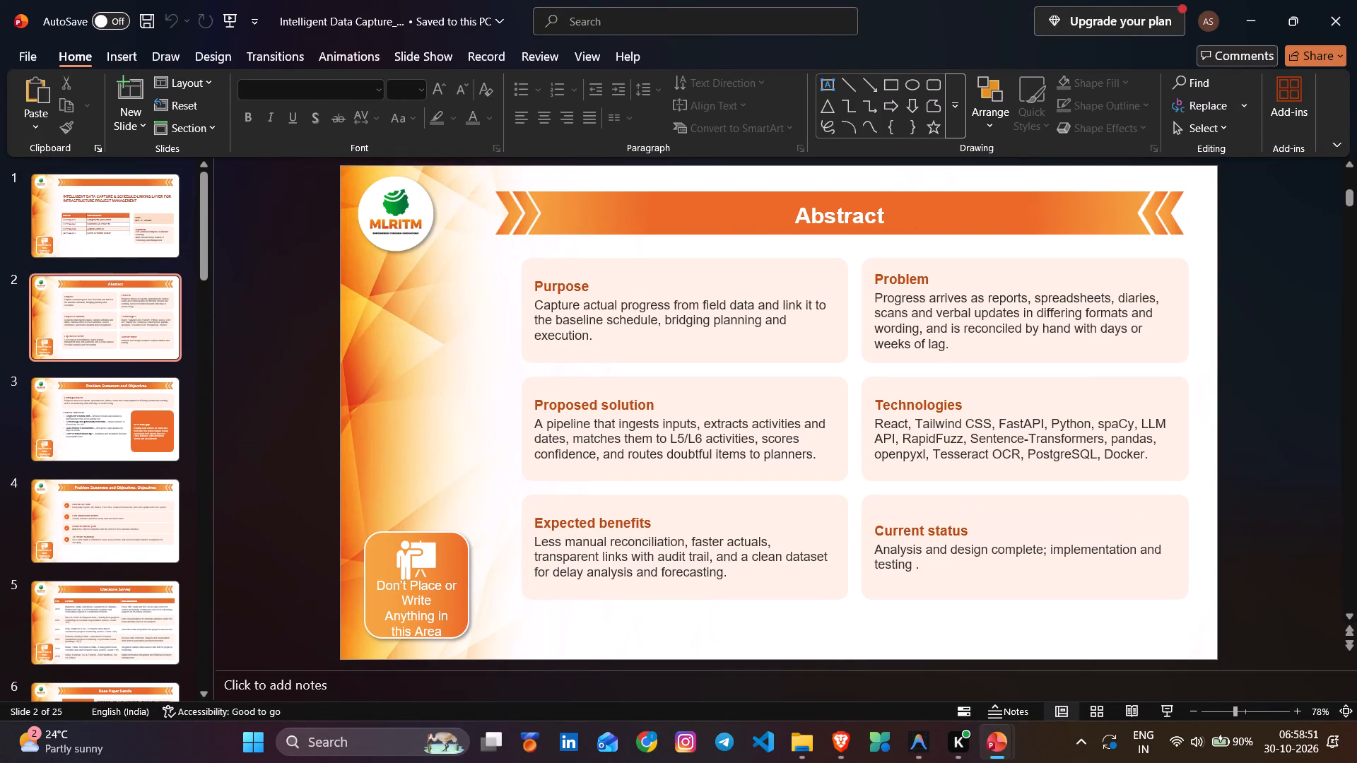
{"action": "scroll", "coordinate": [805, 461], "scroll_direction": "up", "scroll_amount": 1}
{"action": "scroll", "coordinate": [805, 461], "scroll_direction": "down", "scroll_amount": 1}
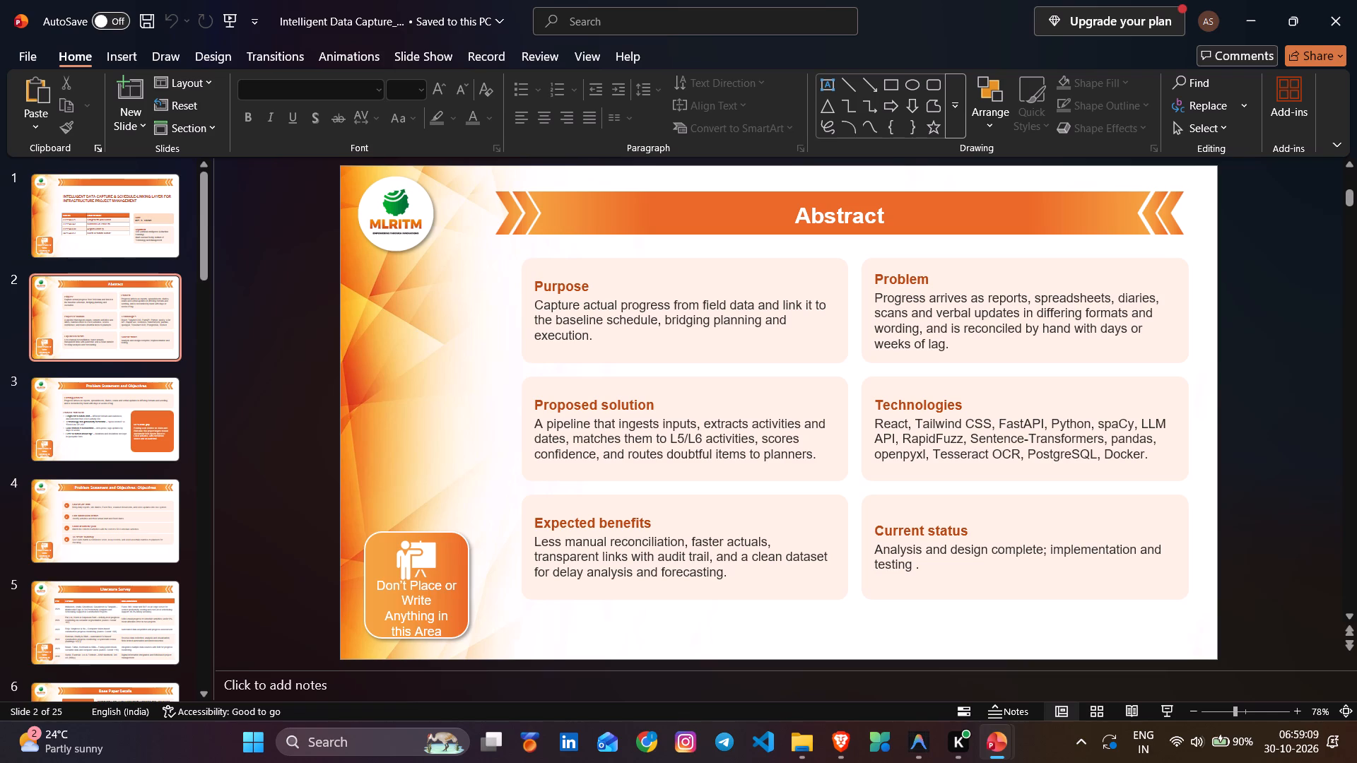
{"action": "left_click", "coordinate": [780, 564]}
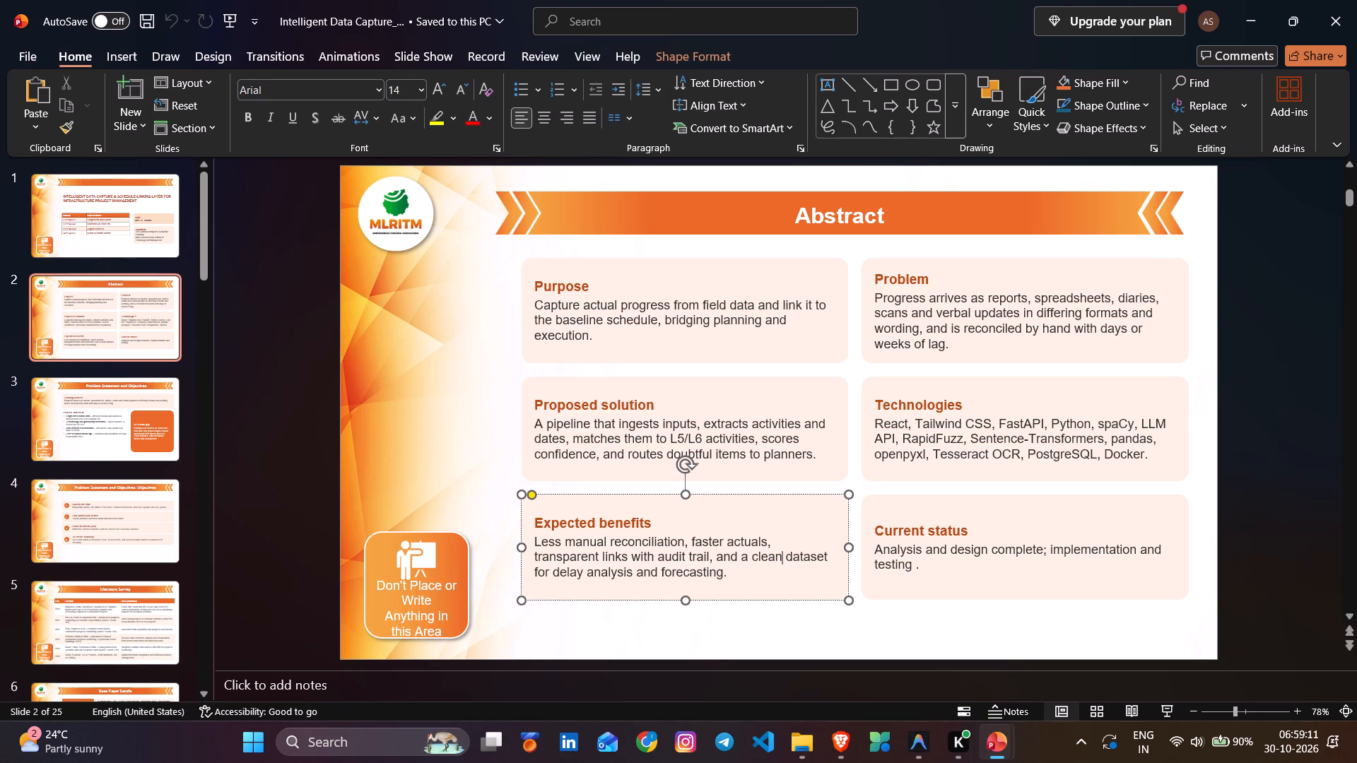
{"action": "left_click", "coordinate": [748, 559]}
{"action": "left_click", "coordinate": [1250, 569]}
{"action": "scroll", "coordinate": [1202, 567], "scroll_direction": "down", "scroll_amount": 2}
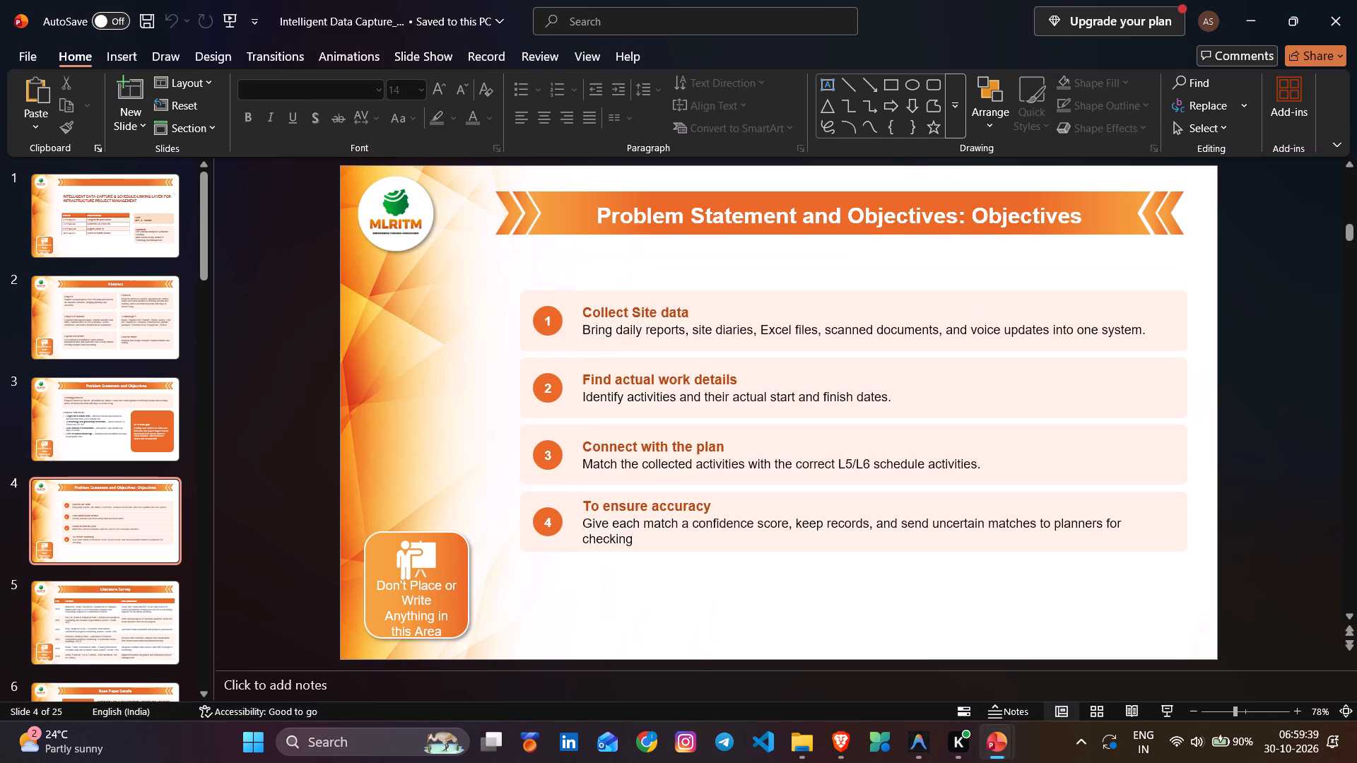
{"action": "scroll", "coordinate": [1202, 567], "scroll_direction": "down", "scroll_amount": 1}
{"action": "scroll", "coordinate": [1202, 567], "scroll_direction": "up", "scroll_amount": 1}
{"action": "scroll", "coordinate": [1202, 567], "scroll_direction": "down", "scroll_amount": 2}
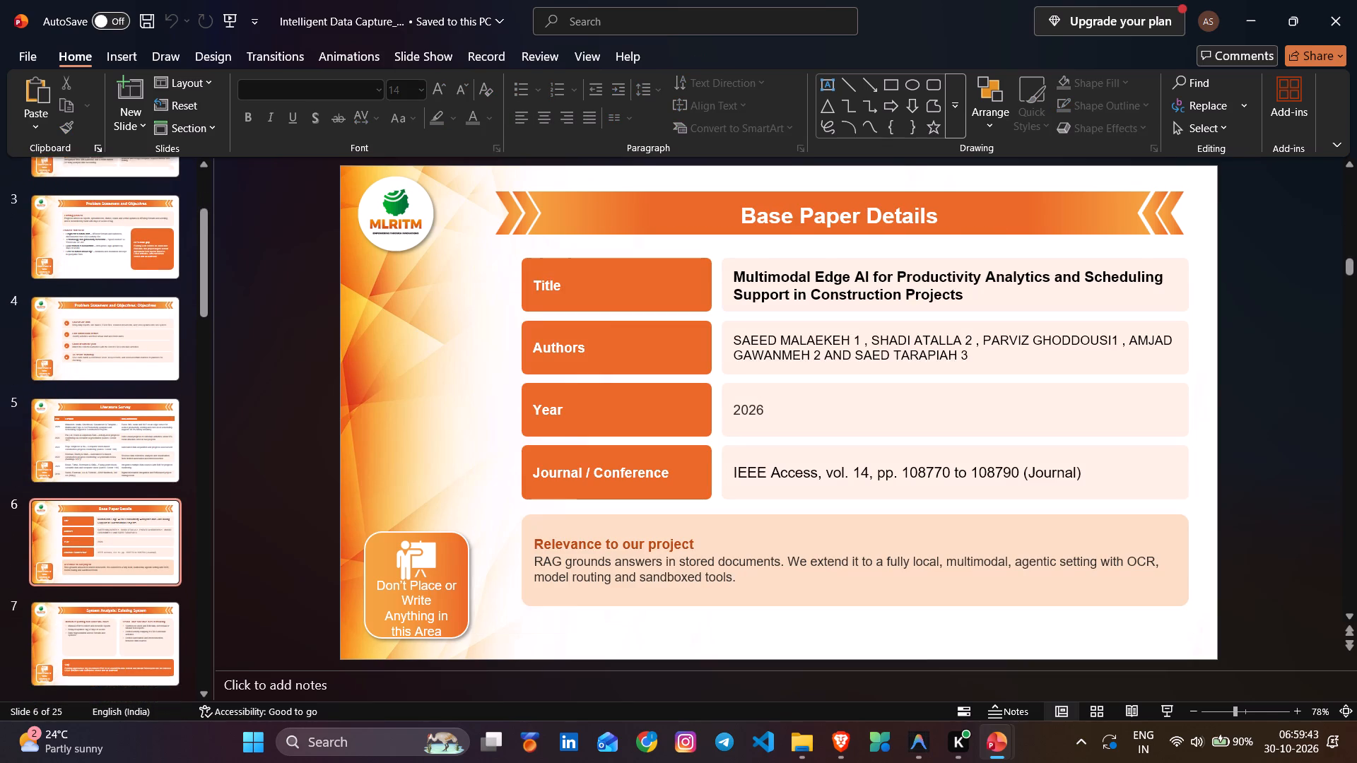
{"action": "scroll", "coordinate": [1182, 520], "scroll_direction": "down", "scroll_amount": 1}
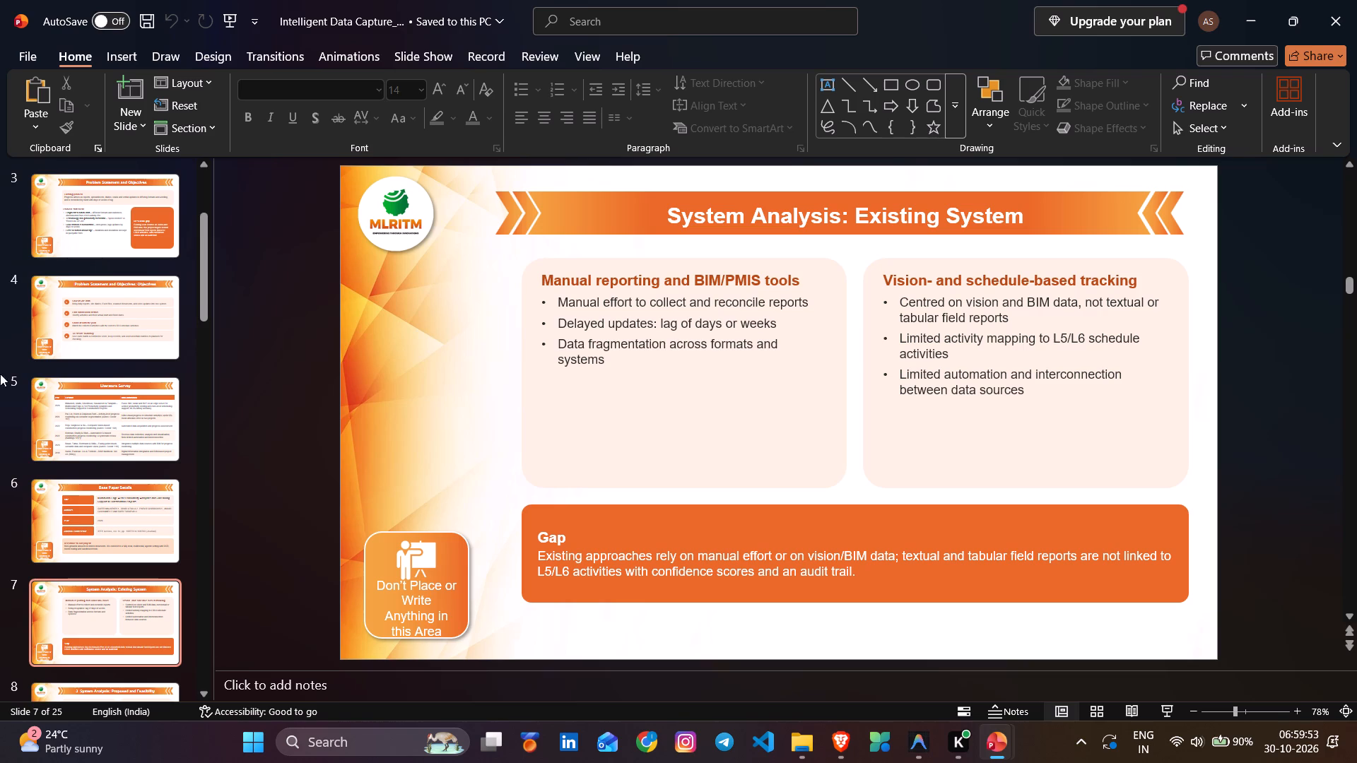
Revisit the Abstract and Base Paper Details slides and examine the System Analysis slides up to Requirements.
{"action": "scroll", "coordinate": [119, 374], "scroll_direction": "up", "scroll_amount": 4}
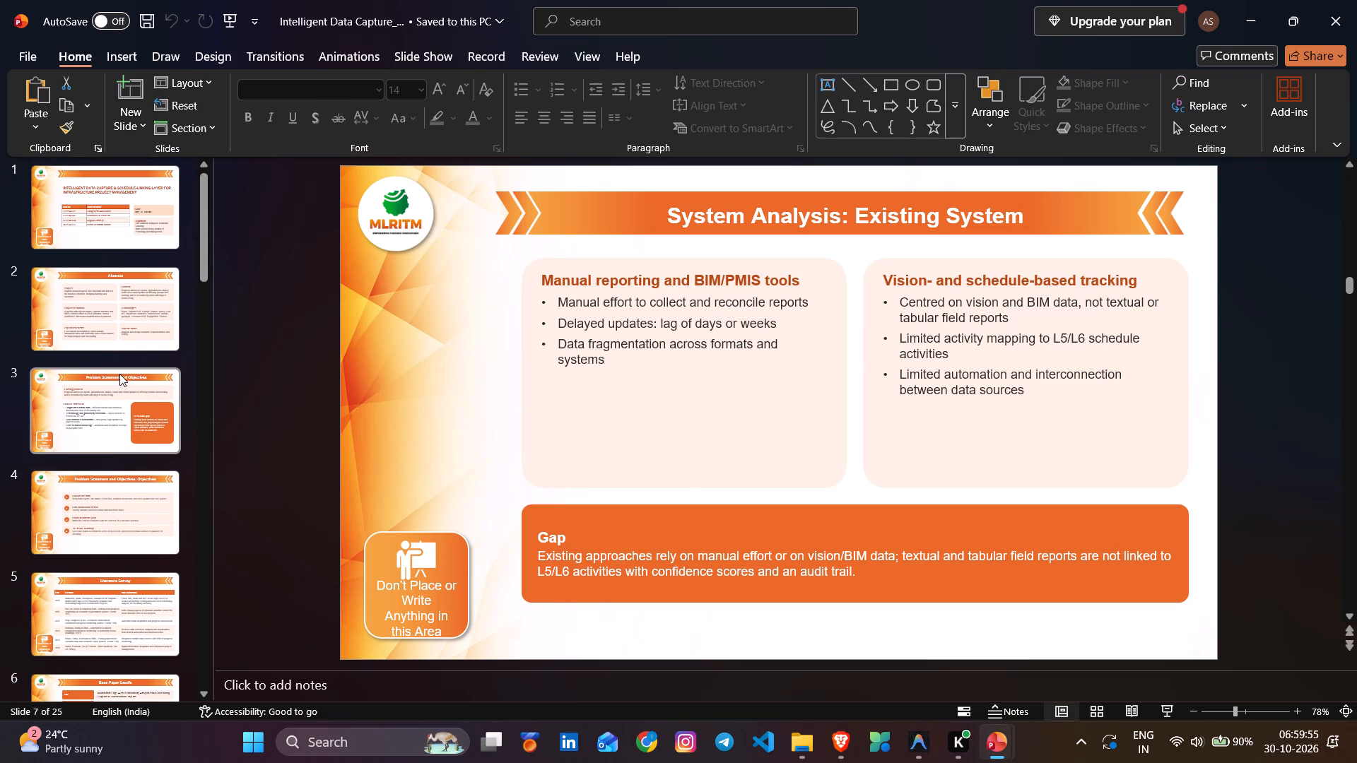
{"action": "scroll", "coordinate": [119, 374], "scroll_direction": "up", "scroll_amount": 2}
{"action": "scroll", "coordinate": [119, 374], "scroll_direction": "down", "scroll_amount": 1}
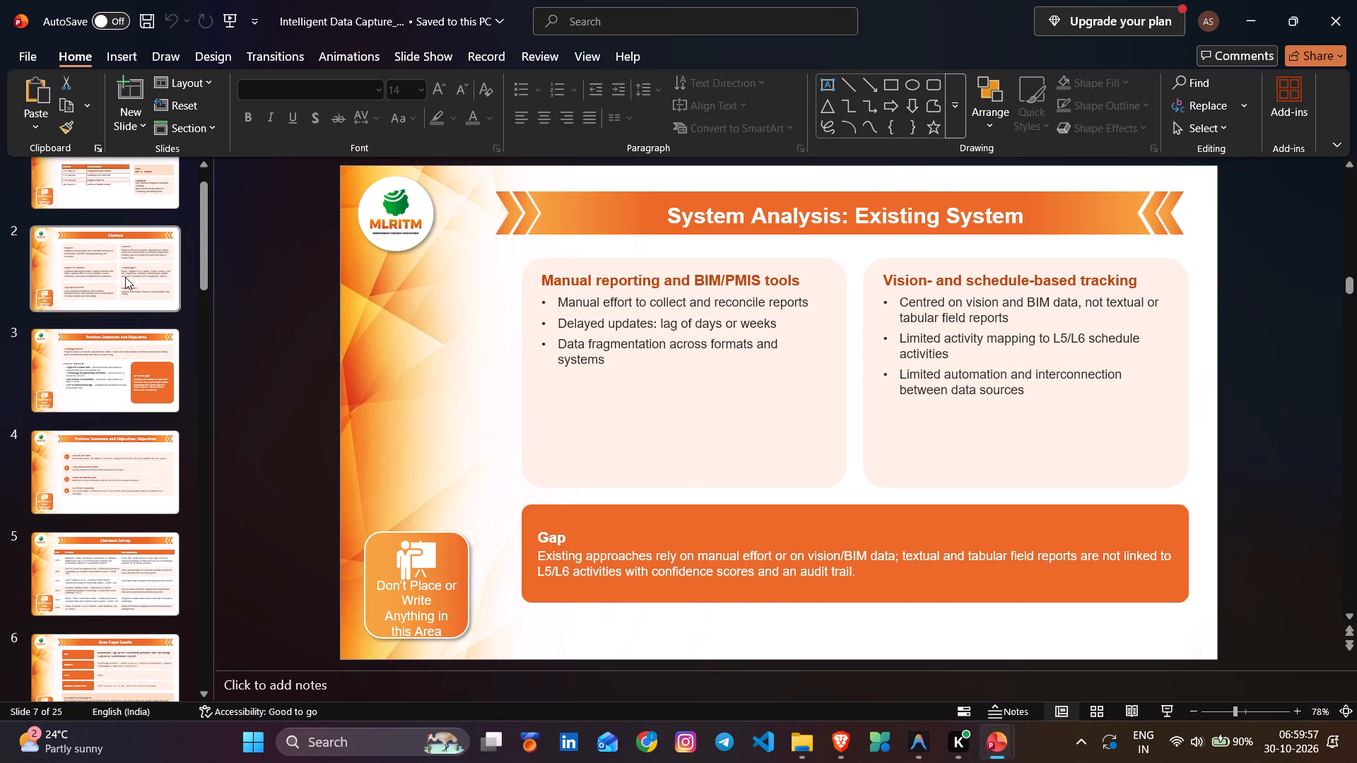
{"action": "left_click", "coordinate": [125, 276]}
{"action": "scroll", "coordinate": [117, 466], "scroll_direction": "down", "scroll_amount": 1}
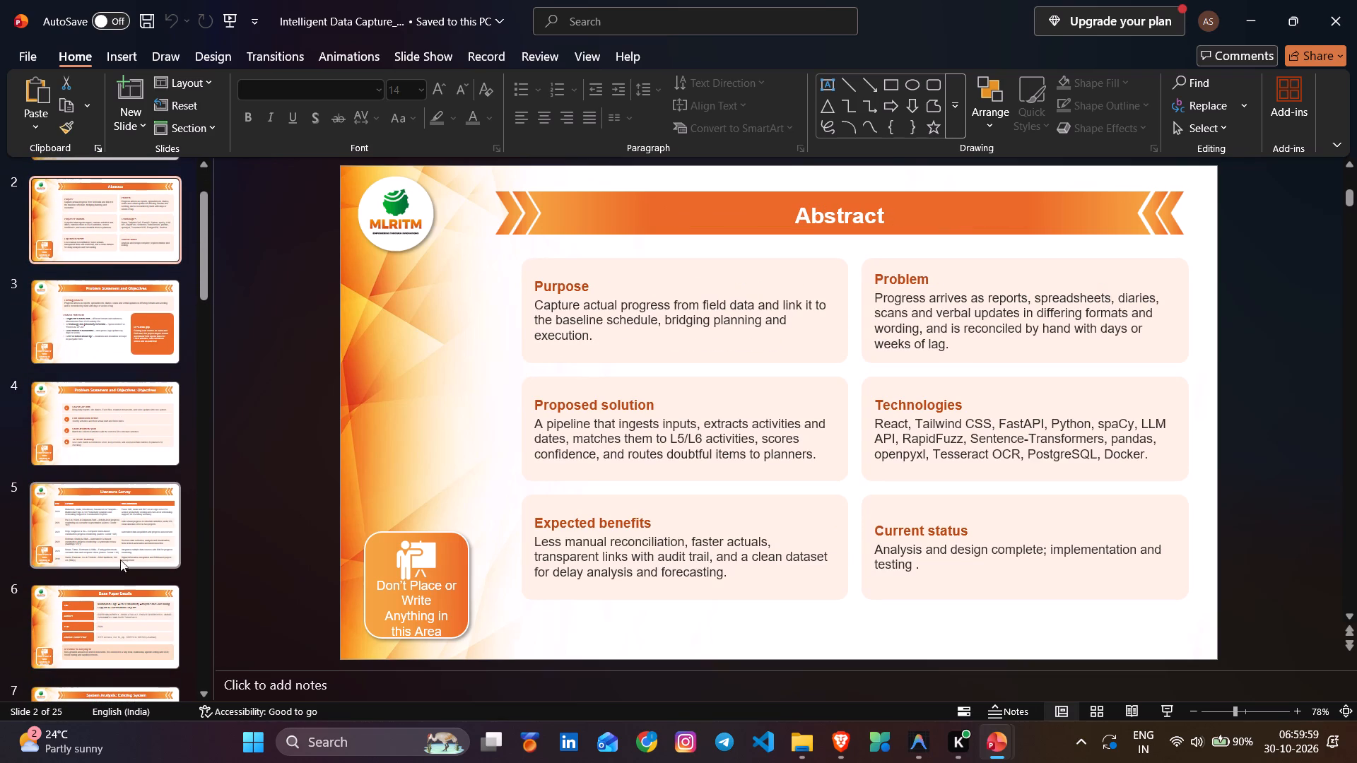
{"action": "left_click", "coordinate": [110, 625]}
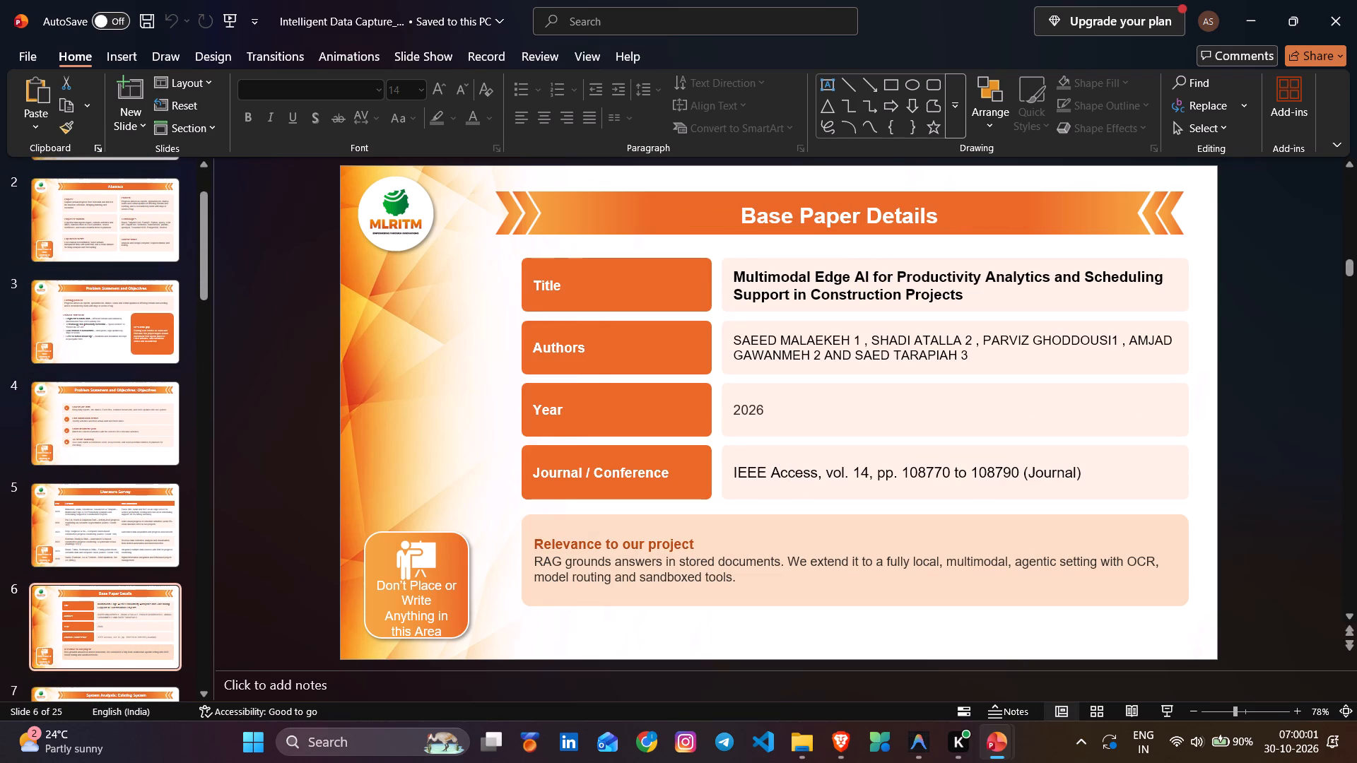
{"action": "scroll", "coordinate": [688, 550], "scroll_direction": "down", "scroll_amount": 1}
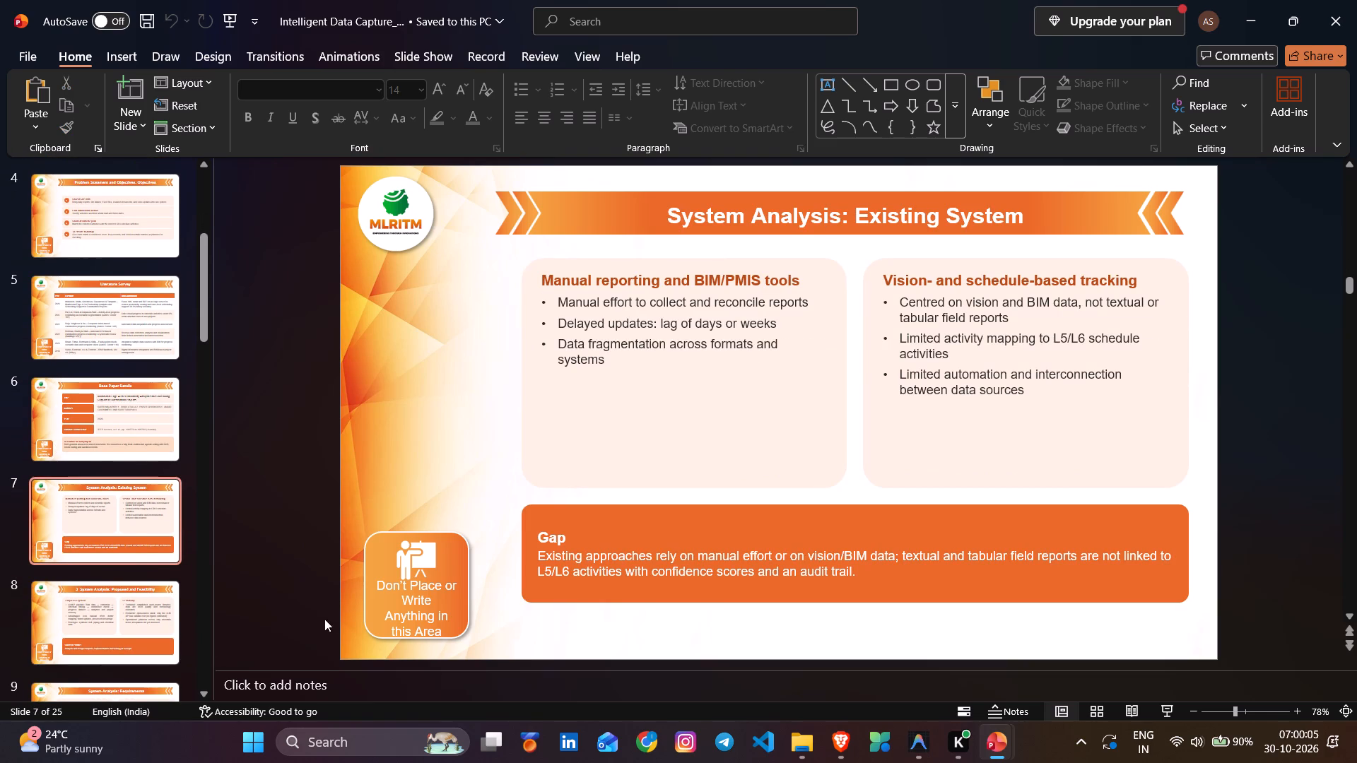
{"action": "scroll", "coordinate": [155, 580], "scroll_direction": "down", "scroll_amount": 3}
{"action": "left_click", "coordinate": [98, 471]}
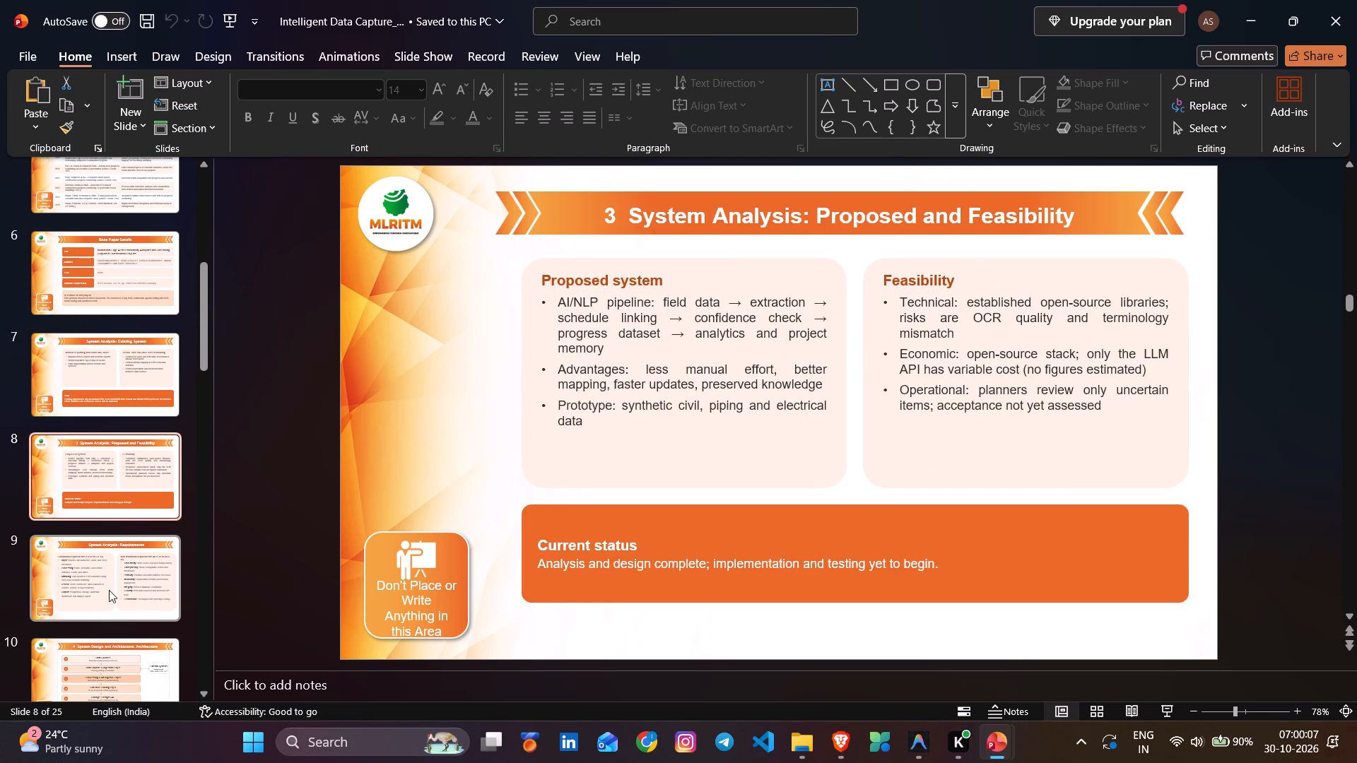
{"action": "left_click", "coordinate": [107, 586]}
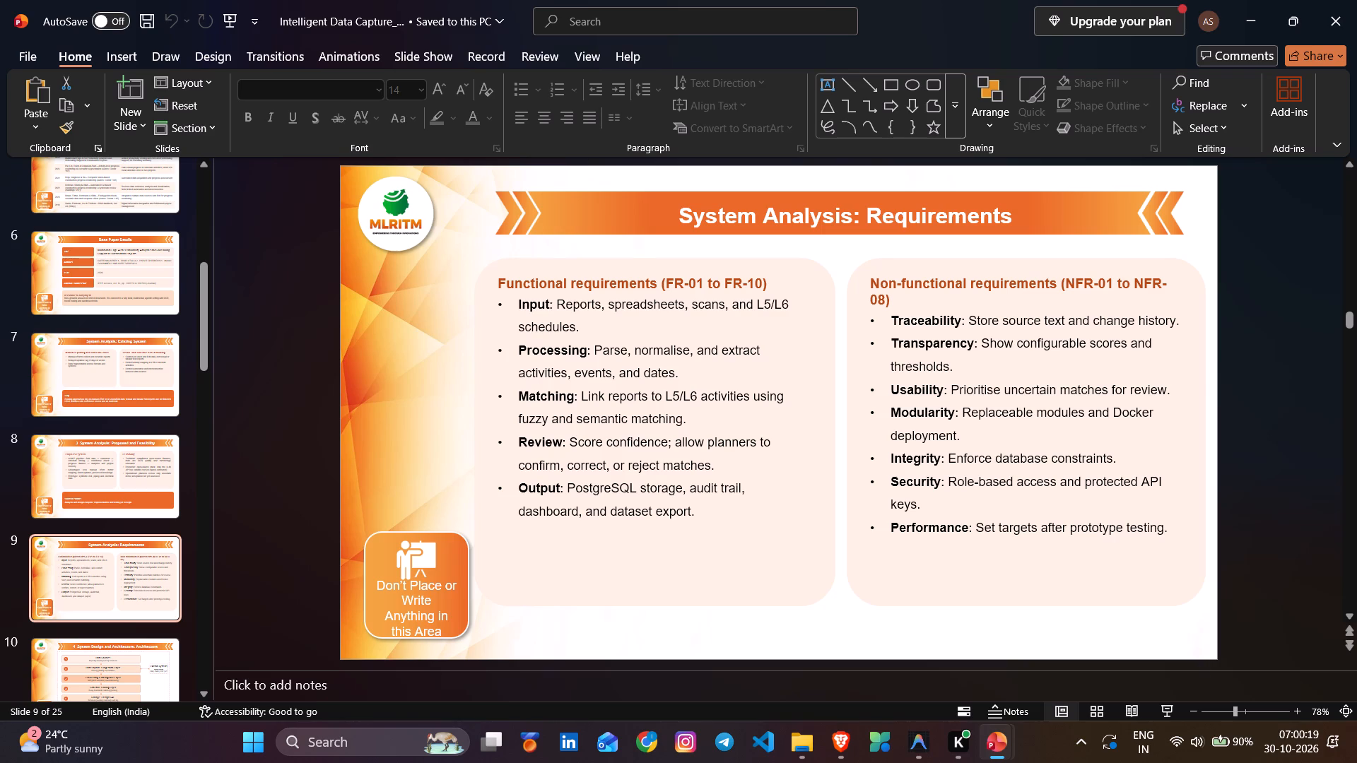
Delete the Modularity bullet from the non-functional requirements on the System Analysis: Requirements slide.
{"action": "left_click", "coordinate": [1117, 414]}
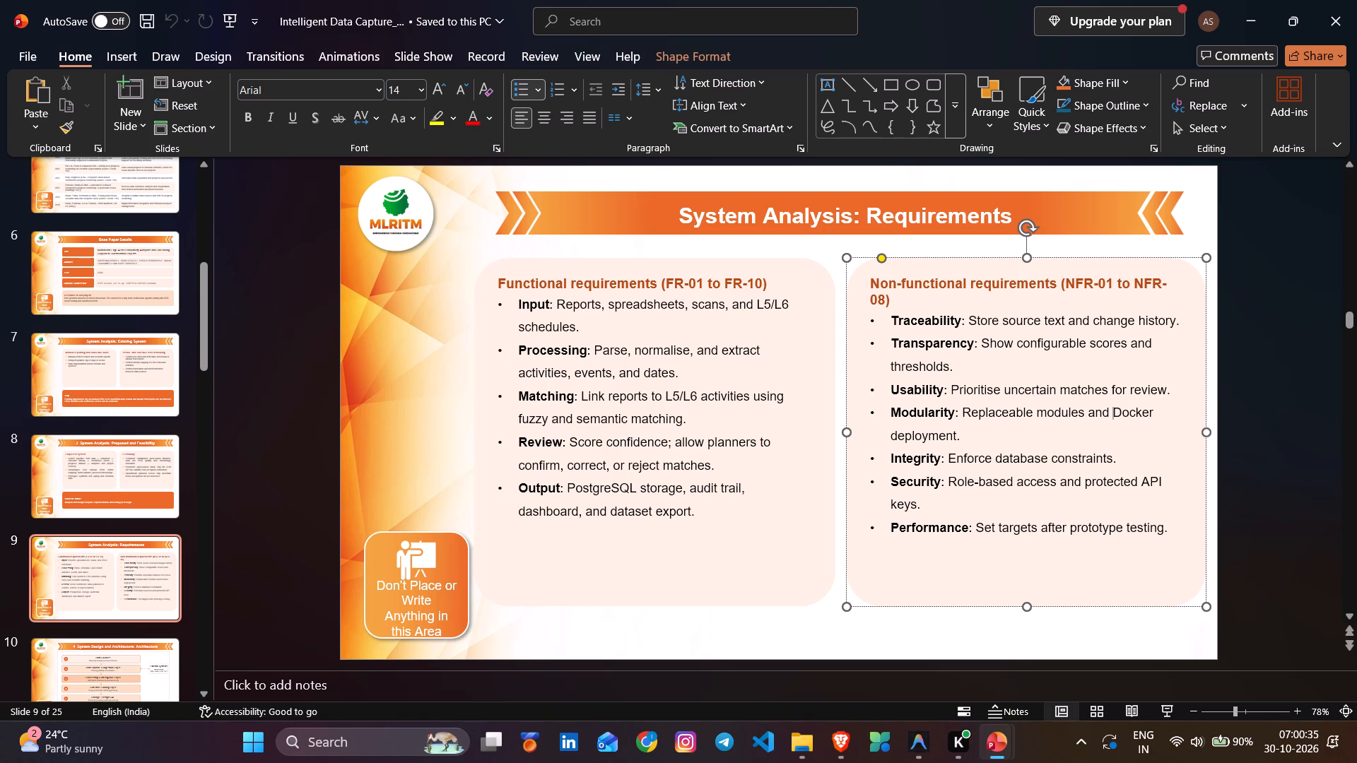
{"action": "left_click", "coordinate": [984, 420]}
{"action": "left_click_drag", "start_coordinate": [990, 435], "coordinate": [984, 435]}
{"action": "left_click_drag", "start_coordinate": [984, 435], "coordinate": [879, 406]}
{"action": "key", "text": "BackSpace"}
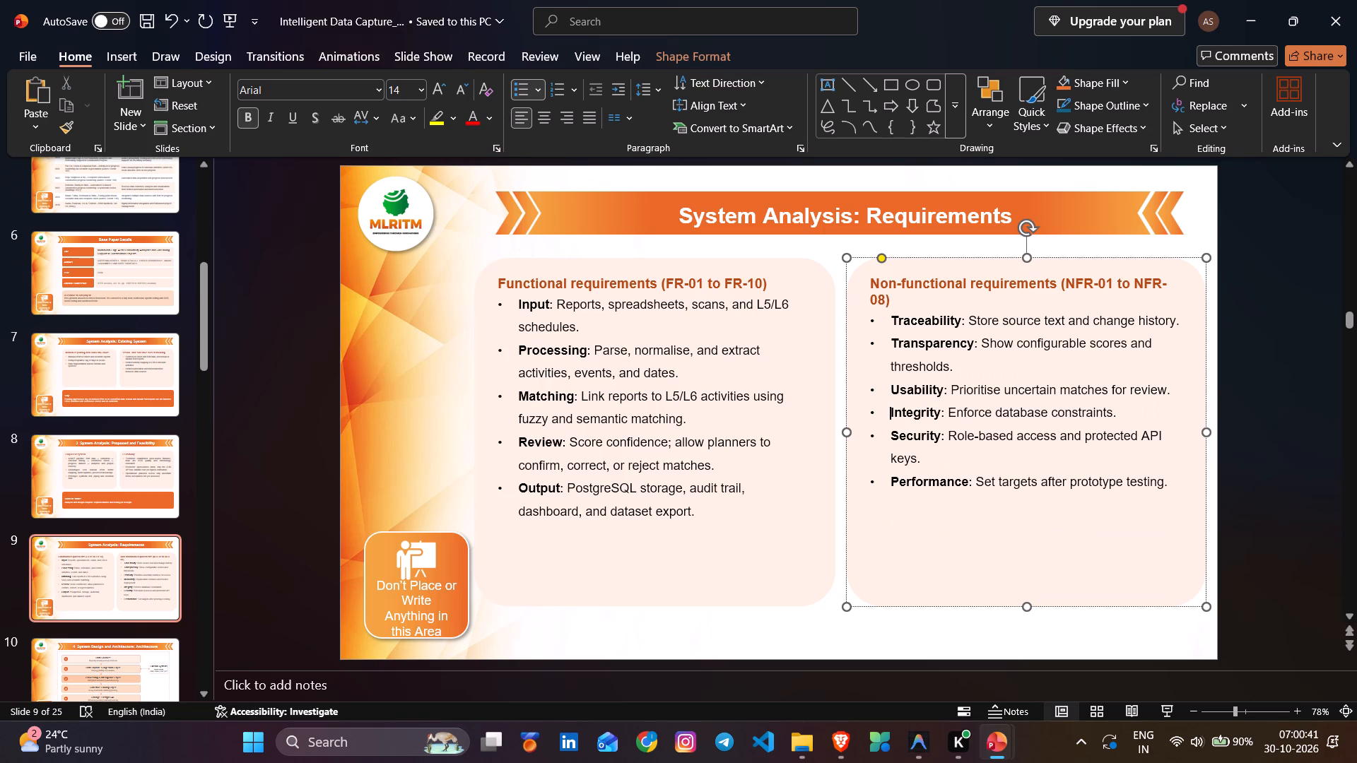
{"action": "left_click", "coordinate": [982, 547]}
Review the slides from System Design and Architecture through Implementation and Testing to the first Output Screenshots and Results slide.
{"action": "scroll", "coordinate": [959, 512], "scroll_direction": "down", "scroll_amount": 1}
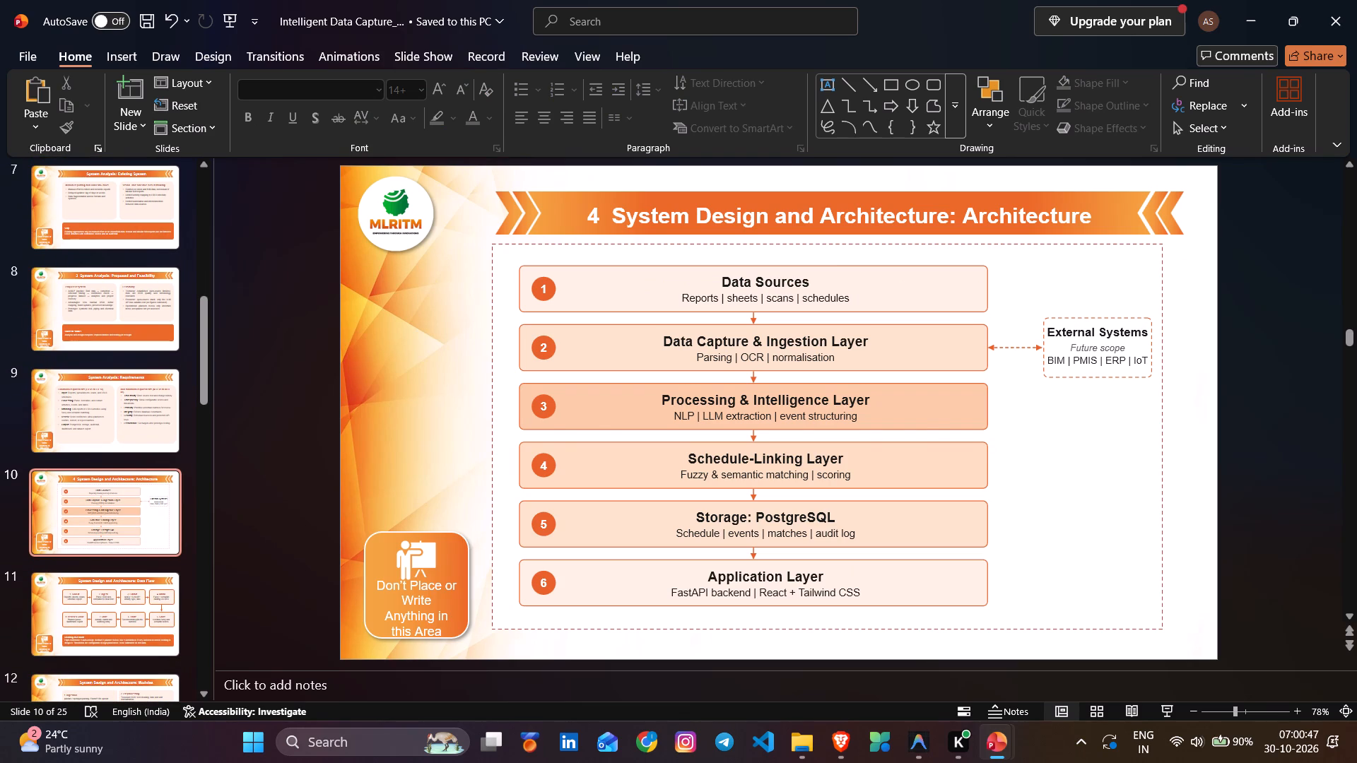
{"action": "scroll", "coordinate": [1046, 467], "scroll_direction": "down", "scroll_amount": 2}
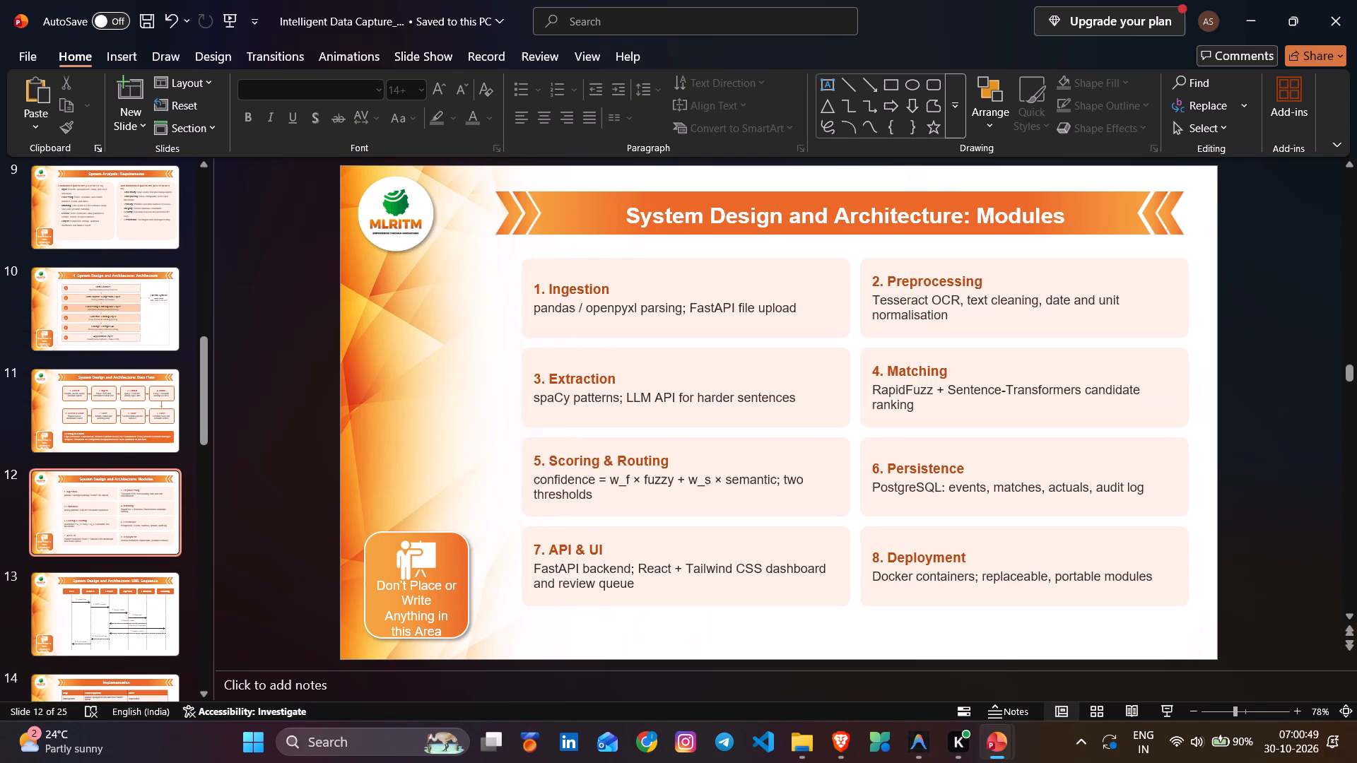
{"action": "scroll", "coordinate": [1046, 467], "scroll_direction": "down", "scroll_amount": 1}
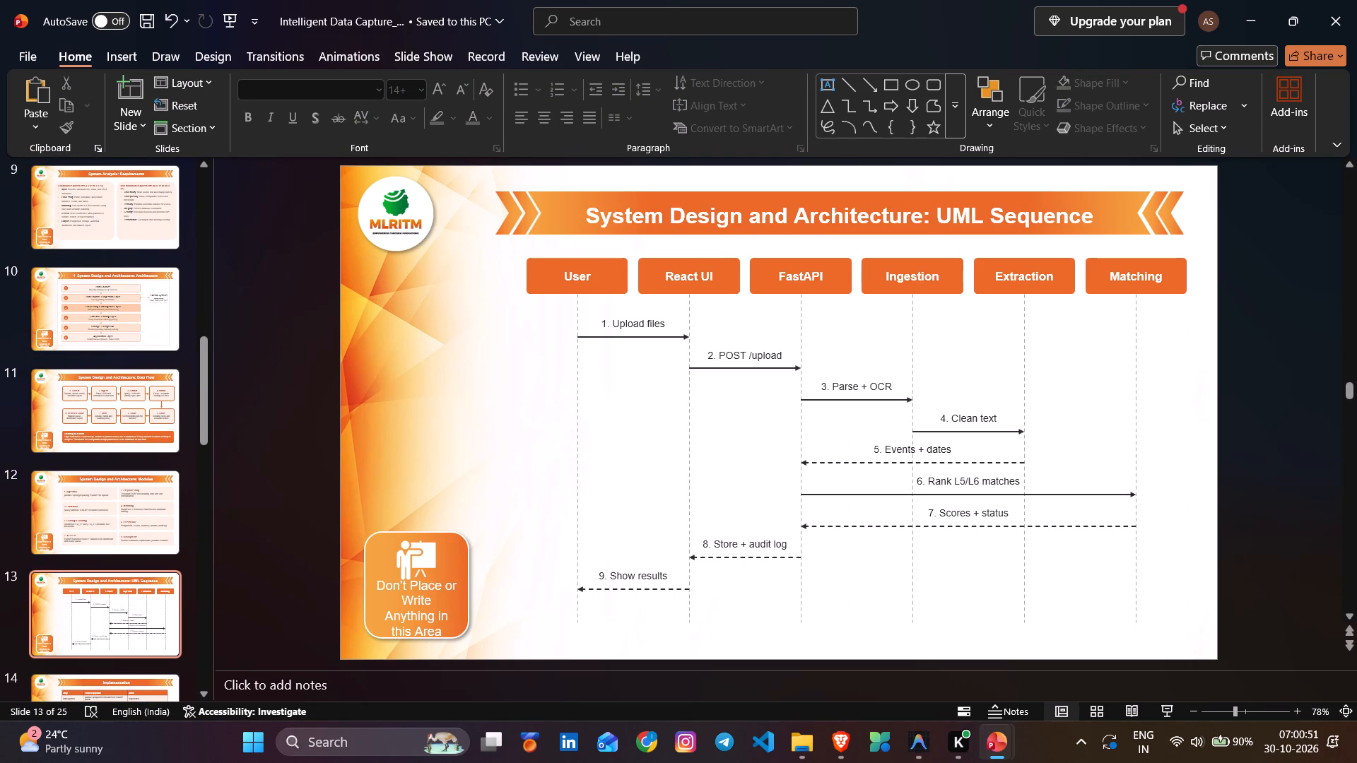
{"action": "scroll", "coordinate": [1046, 467], "scroll_direction": "down", "scroll_amount": 1}
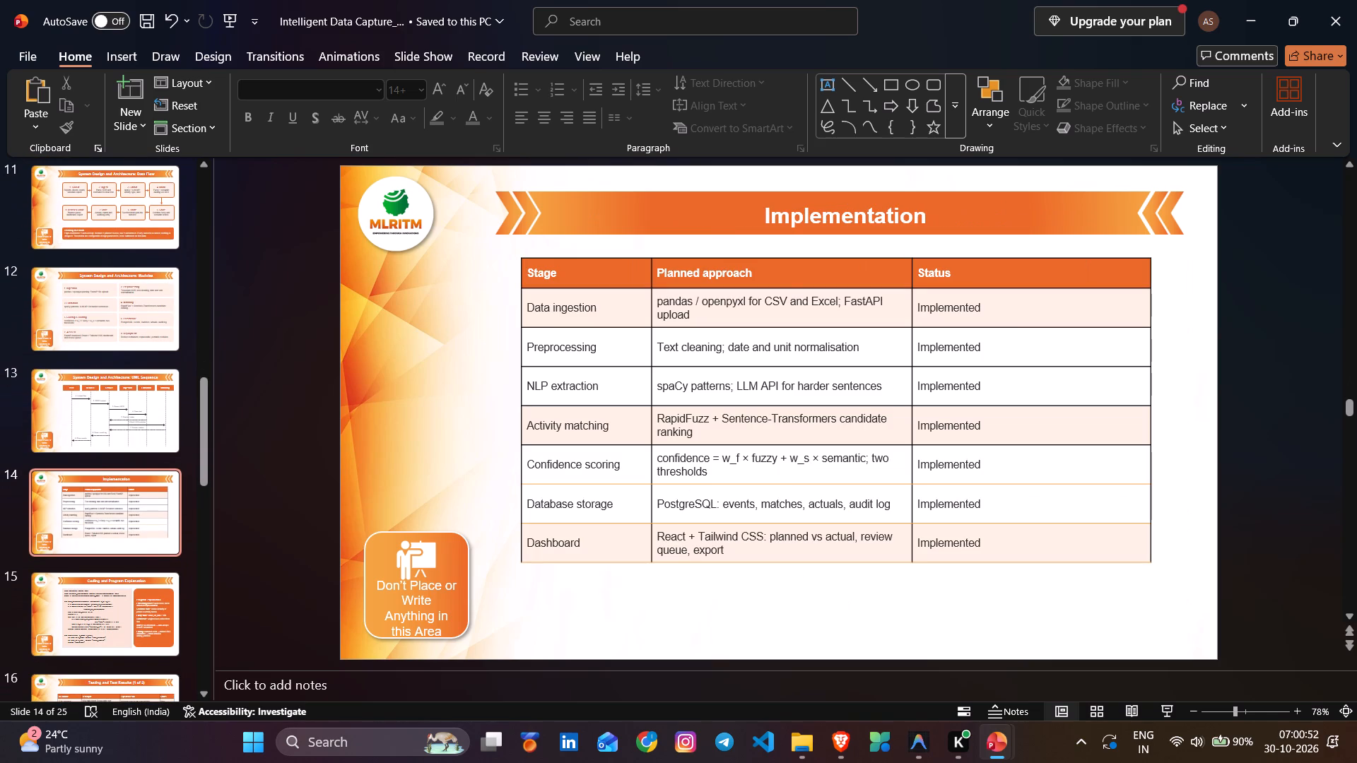
{"action": "scroll", "coordinate": [1046, 467], "scroll_direction": "down", "scroll_amount": 2}
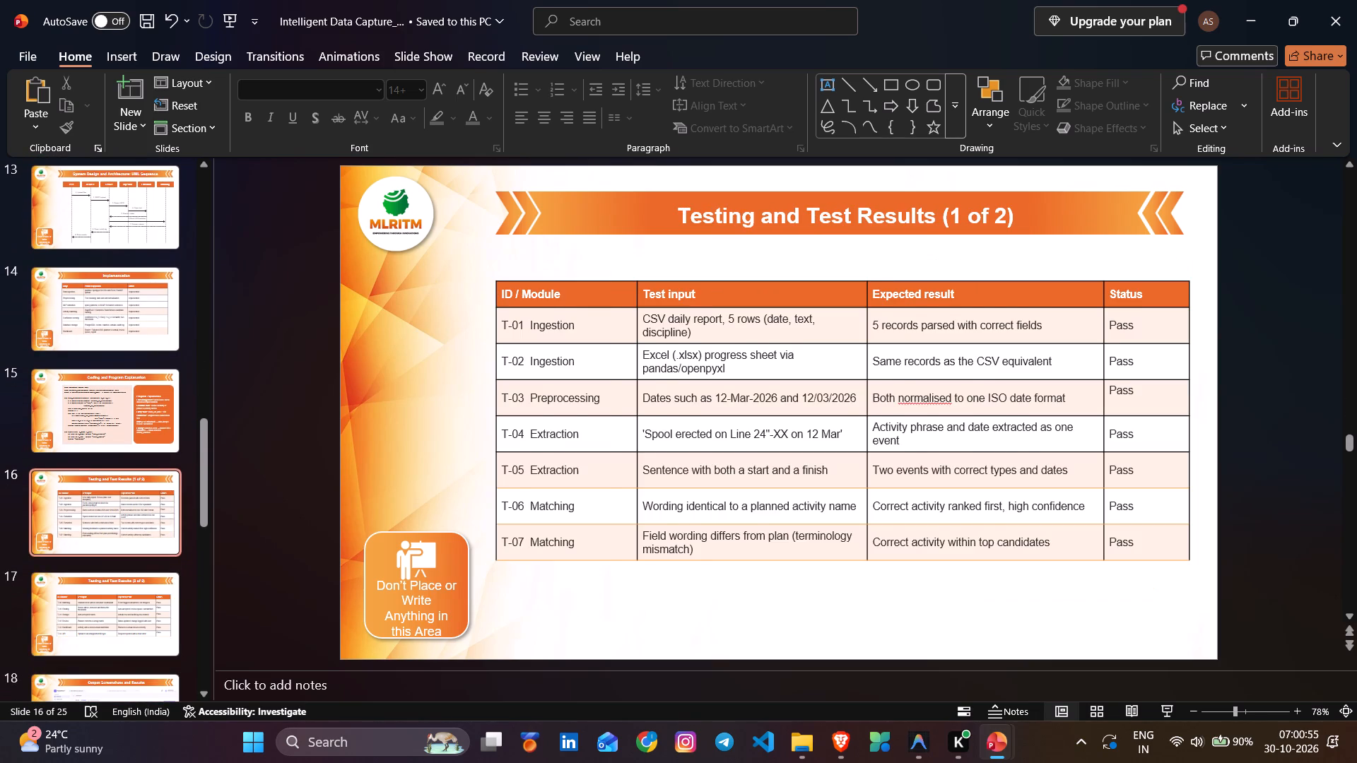
{"action": "scroll", "coordinate": [1046, 467], "scroll_direction": "down", "scroll_amount": 2}
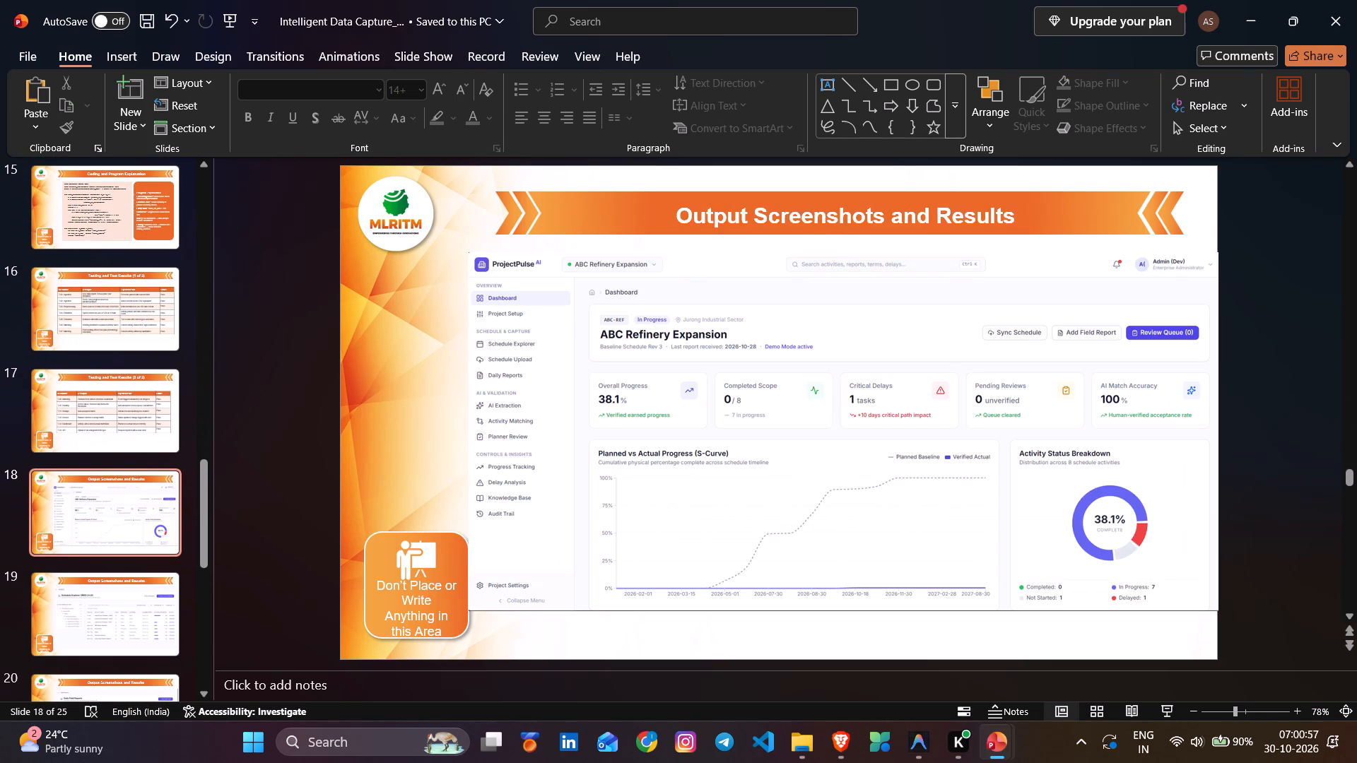
Go back through the Testing and Test Results slides to Coding and Program Explanation and look over the earlier slide thumbnails.
{"action": "scroll", "coordinate": [1046, 467], "scroll_direction": "up", "scroll_amount": 1}
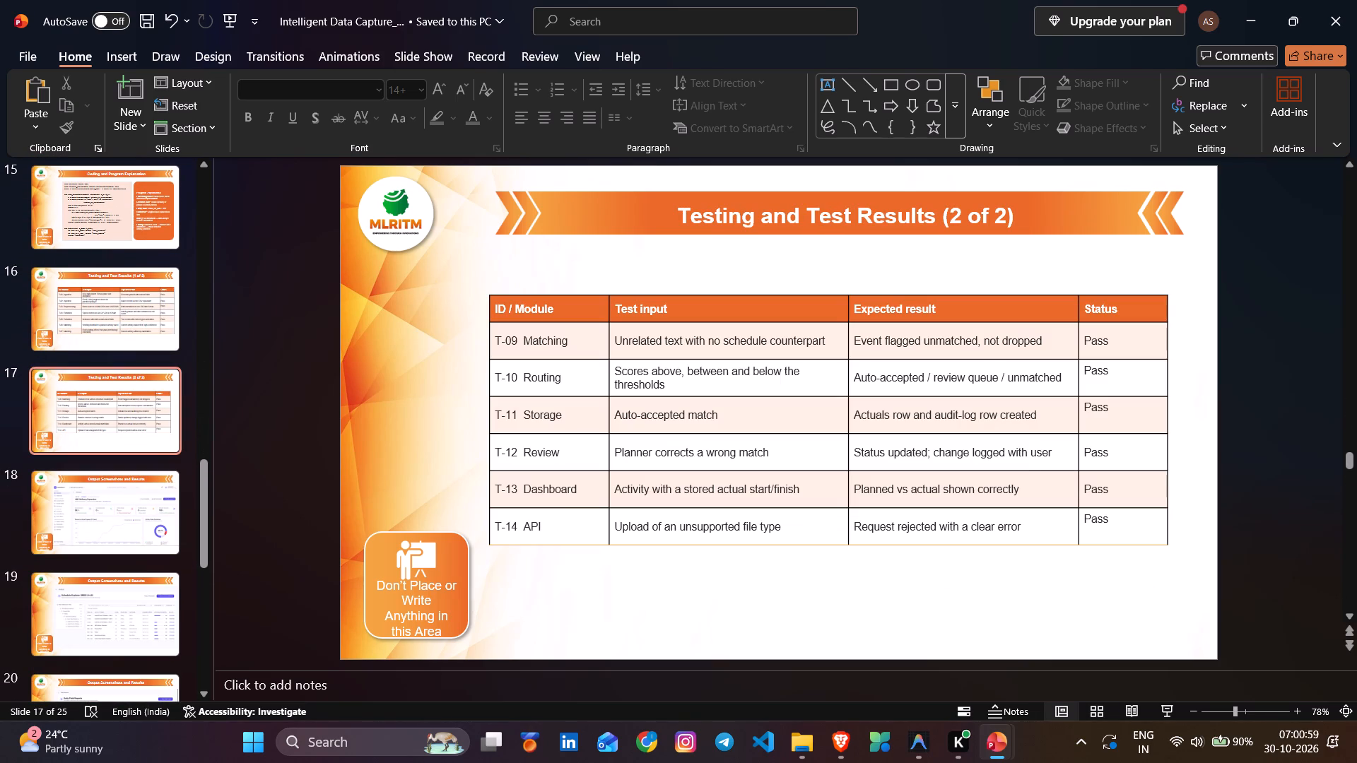
{"action": "scroll", "coordinate": [1046, 467], "scroll_direction": "up", "scroll_amount": 1}
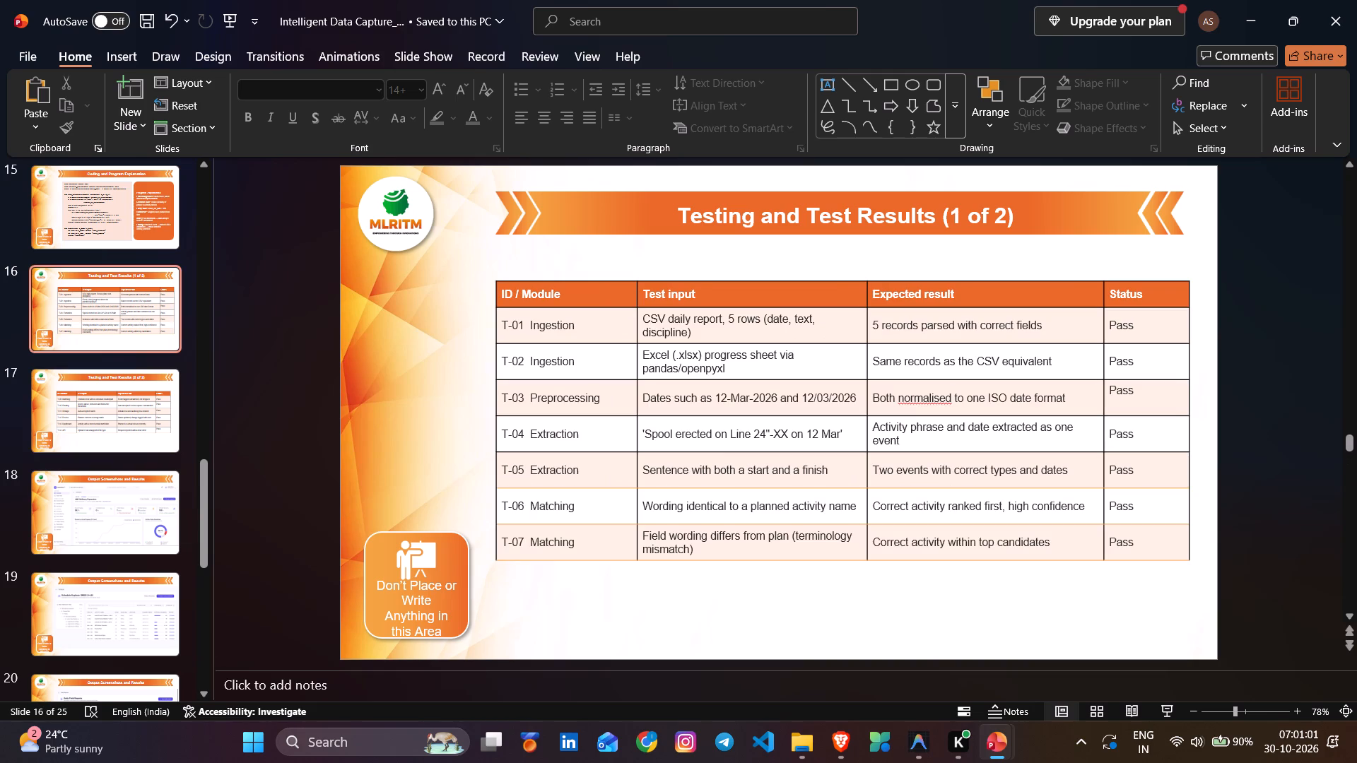
{"action": "scroll", "coordinate": [1046, 469], "scroll_direction": "up", "scroll_amount": 1}
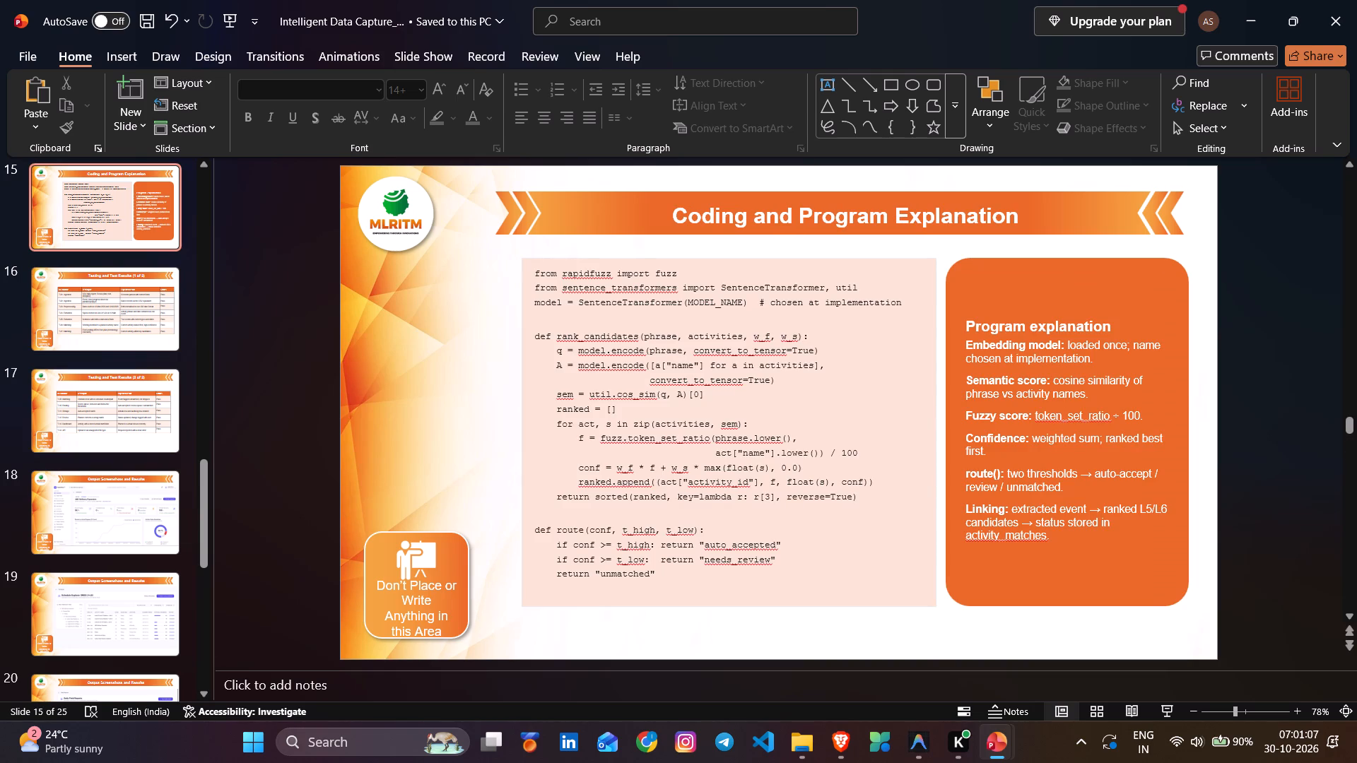
{"action": "left_click", "coordinate": [490, 434]}
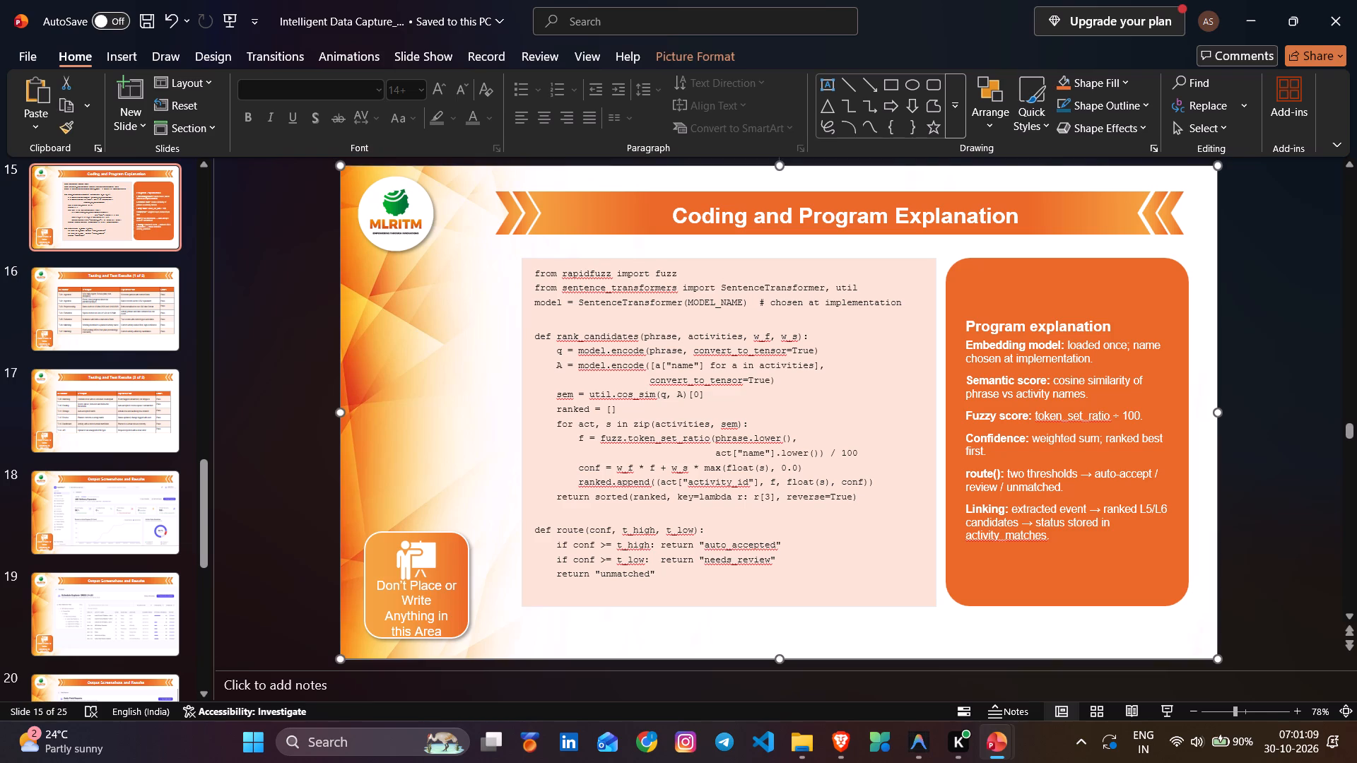
{"action": "scroll", "coordinate": [807, 420], "scroll_direction": "up", "scroll_amount": 2}
{"action": "scroll", "coordinate": [111, 605], "scroll_direction": "up", "scroll_amount": 1}
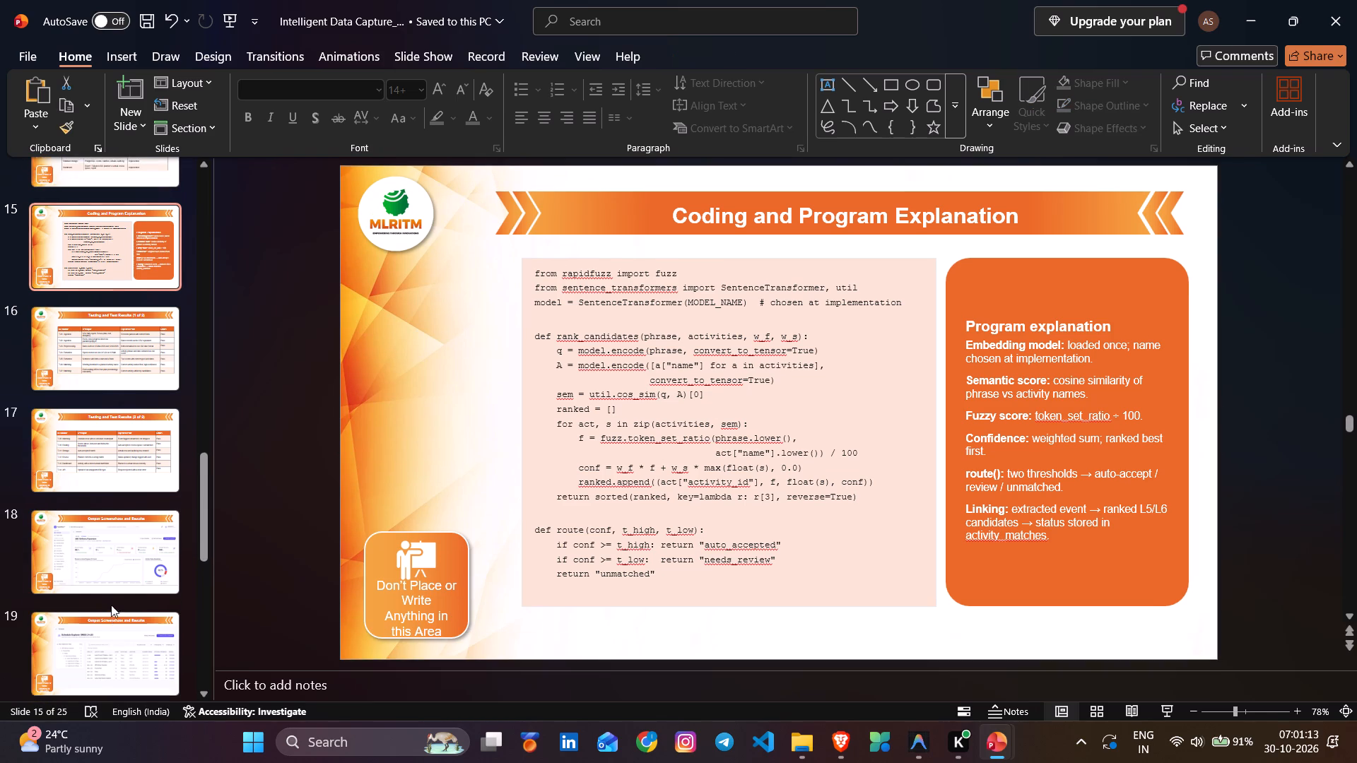
{"action": "scroll", "coordinate": [111, 604], "scroll_direction": "up", "scroll_amount": 9}
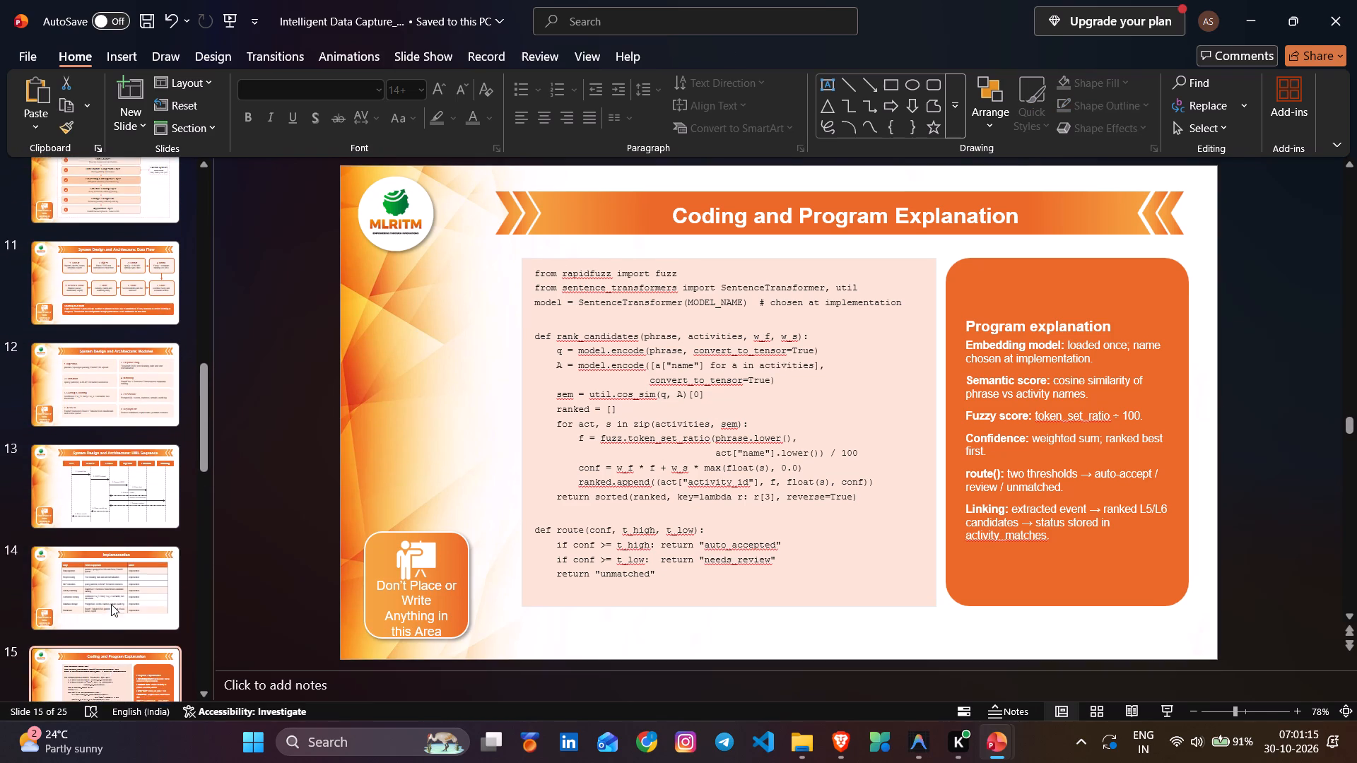
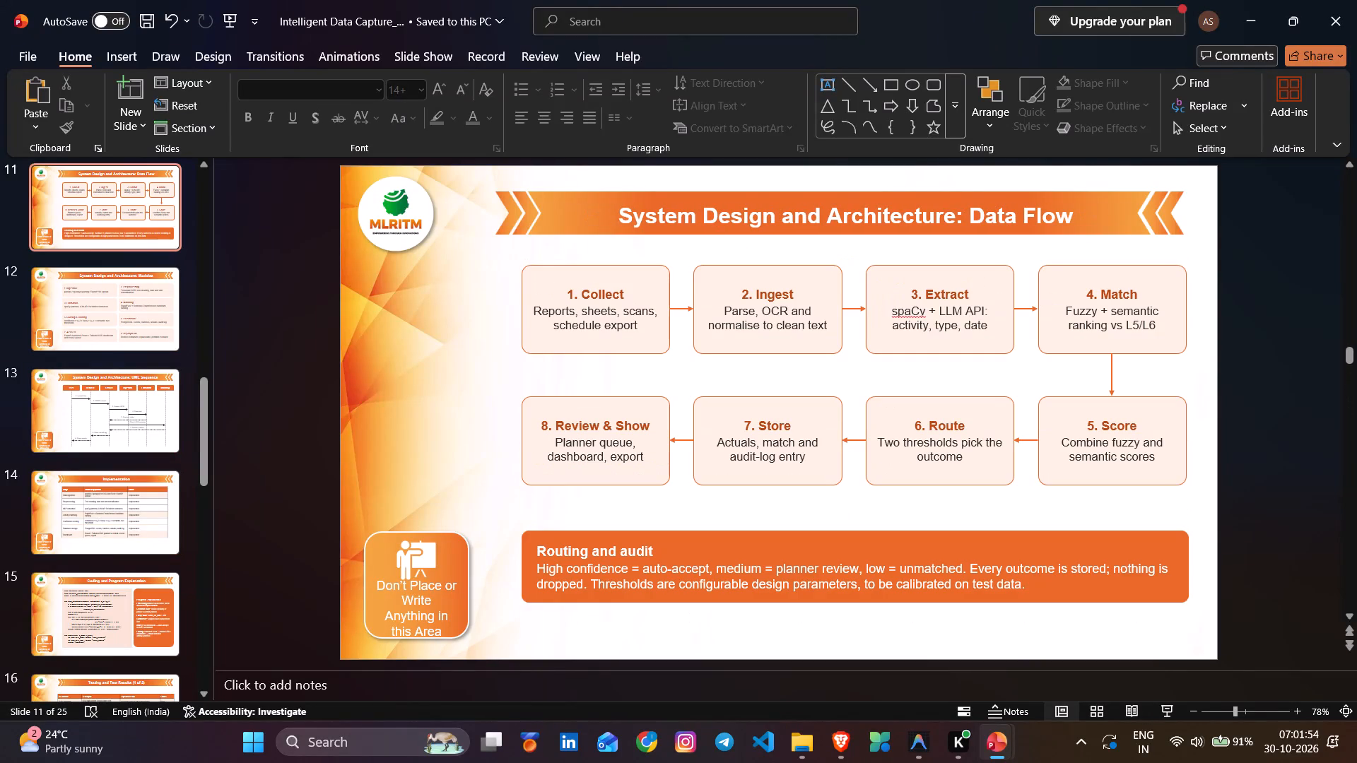
Go back from the Data Flow slide through the System Analysis slides and examine the Objectives and Literature Survey slides.
{"action": "scroll", "coordinate": [720, 467], "scroll_direction": "up", "scroll_amount": 2}
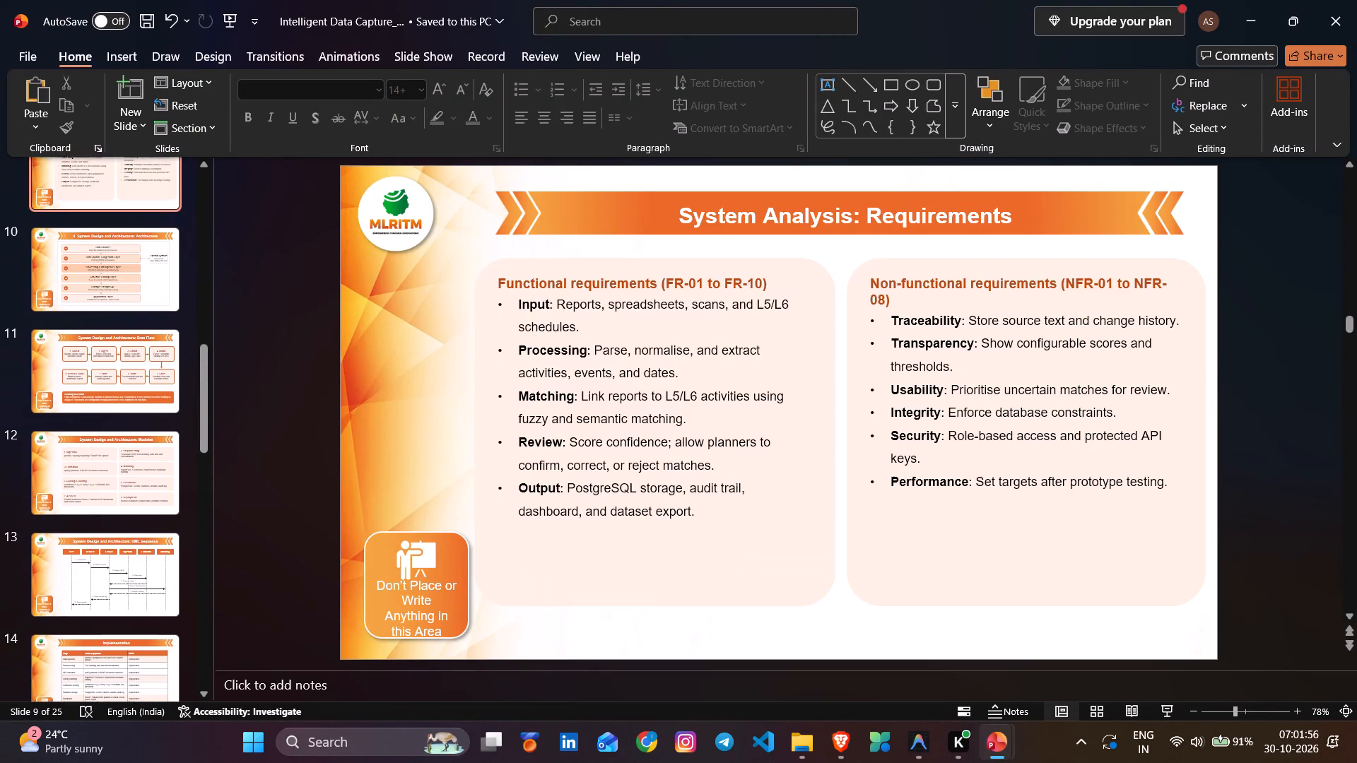
{"action": "scroll", "coordinate": [720, 467], "scroll_direction": "up", "scroll_amount": 2}
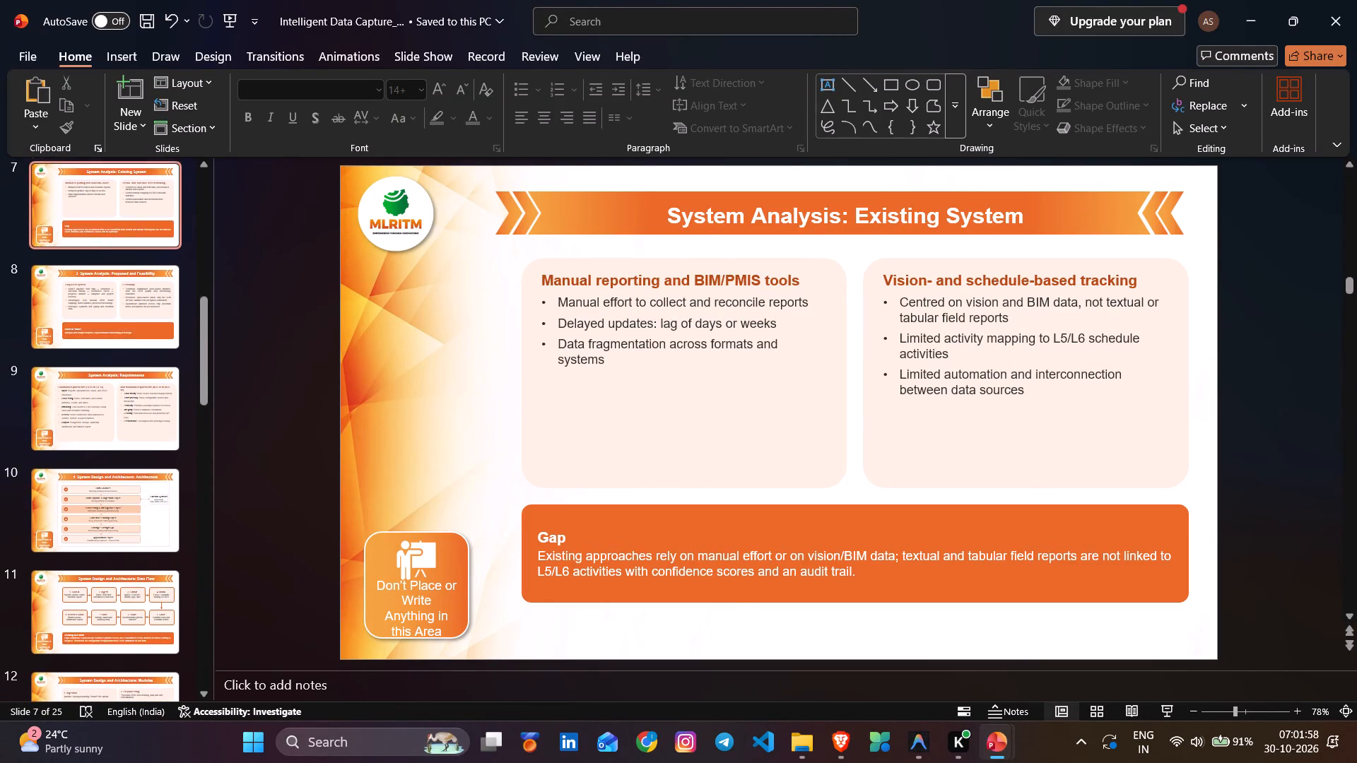
{"action": "scroll", "coordinate": [720, 467], "scroll_direction": "up", "scroll_amount": 3}
{"action": "scroll", "coordinate": [720, 467], "scroll_direction": "down", "scroll_amount": 1}
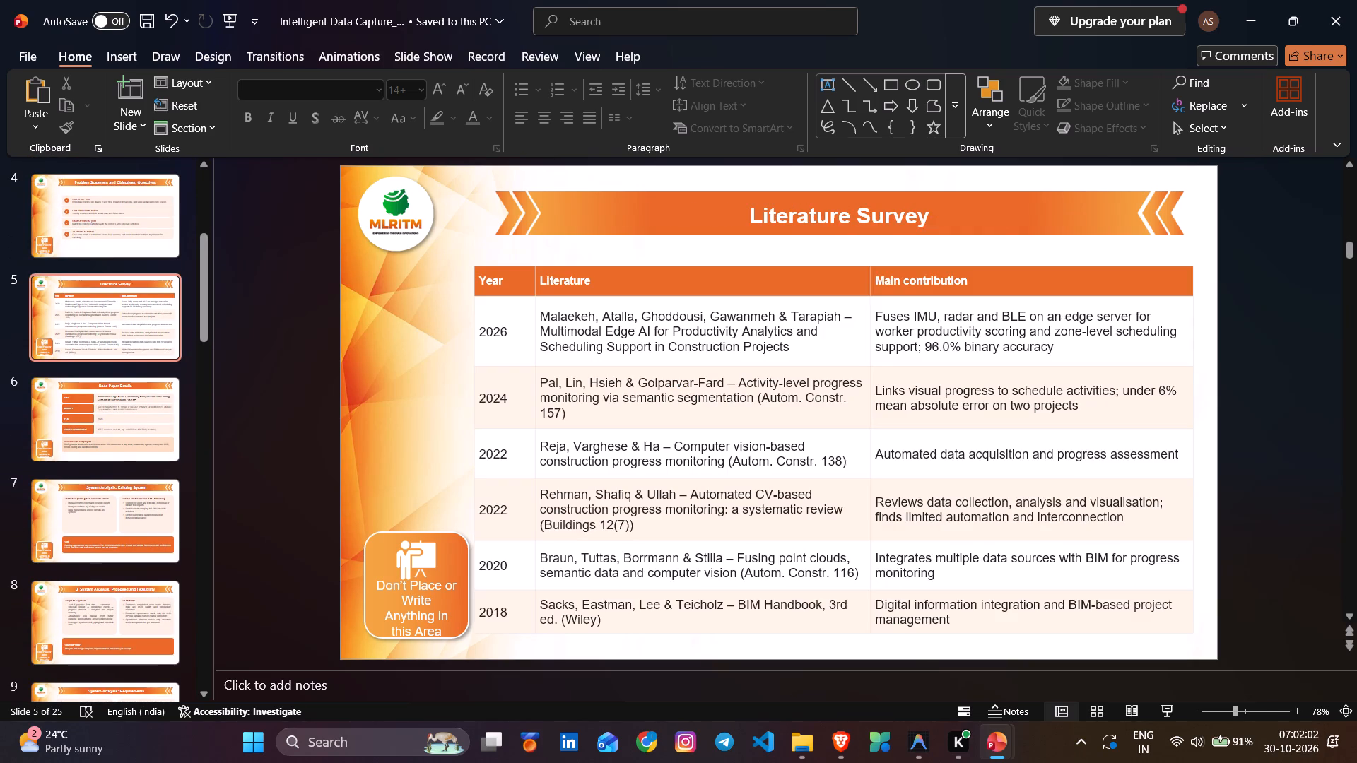
{"action": "scroll", "coordinate": [720, 467], "scroll_direction": "up", "scroll_amount": 1}
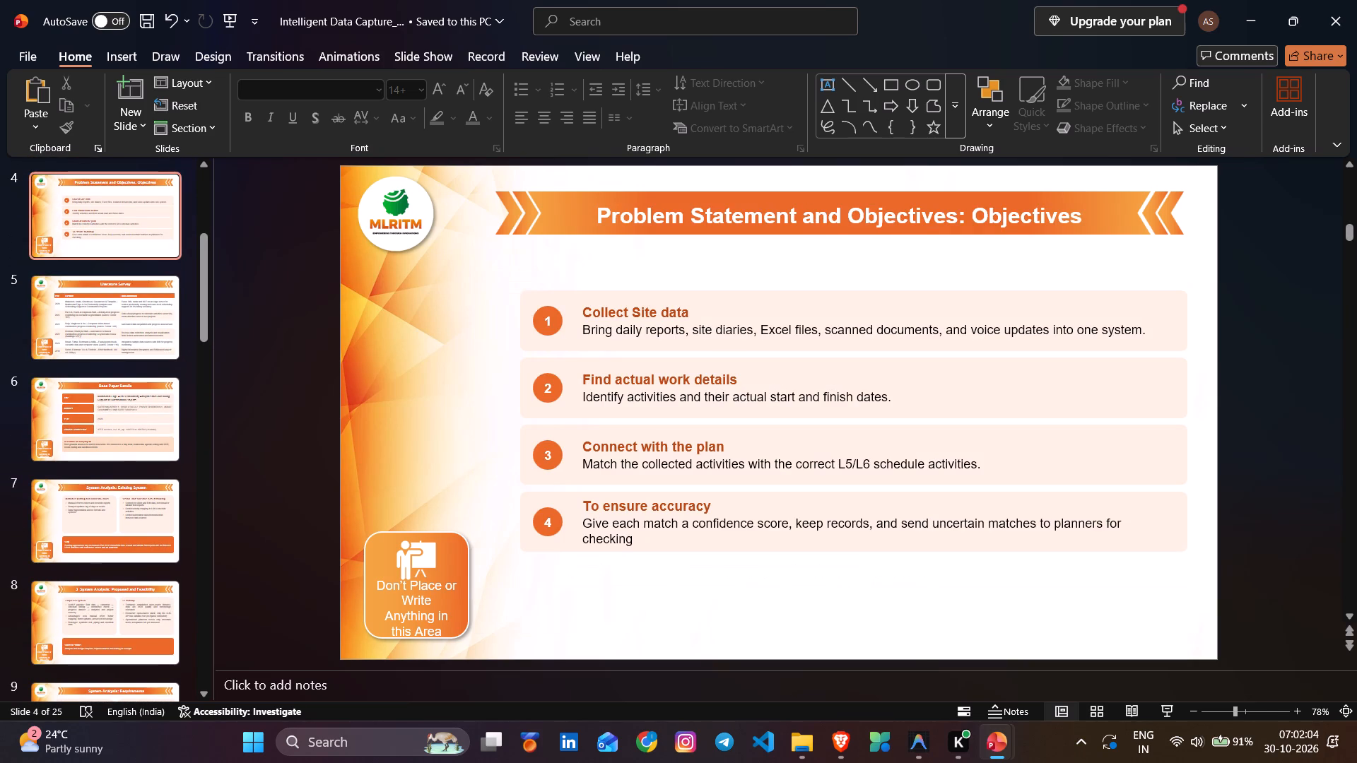
{"action": "scroll", "coordinate": [720, 467], "scroll_direction": "down", "scroll_amount": 1}
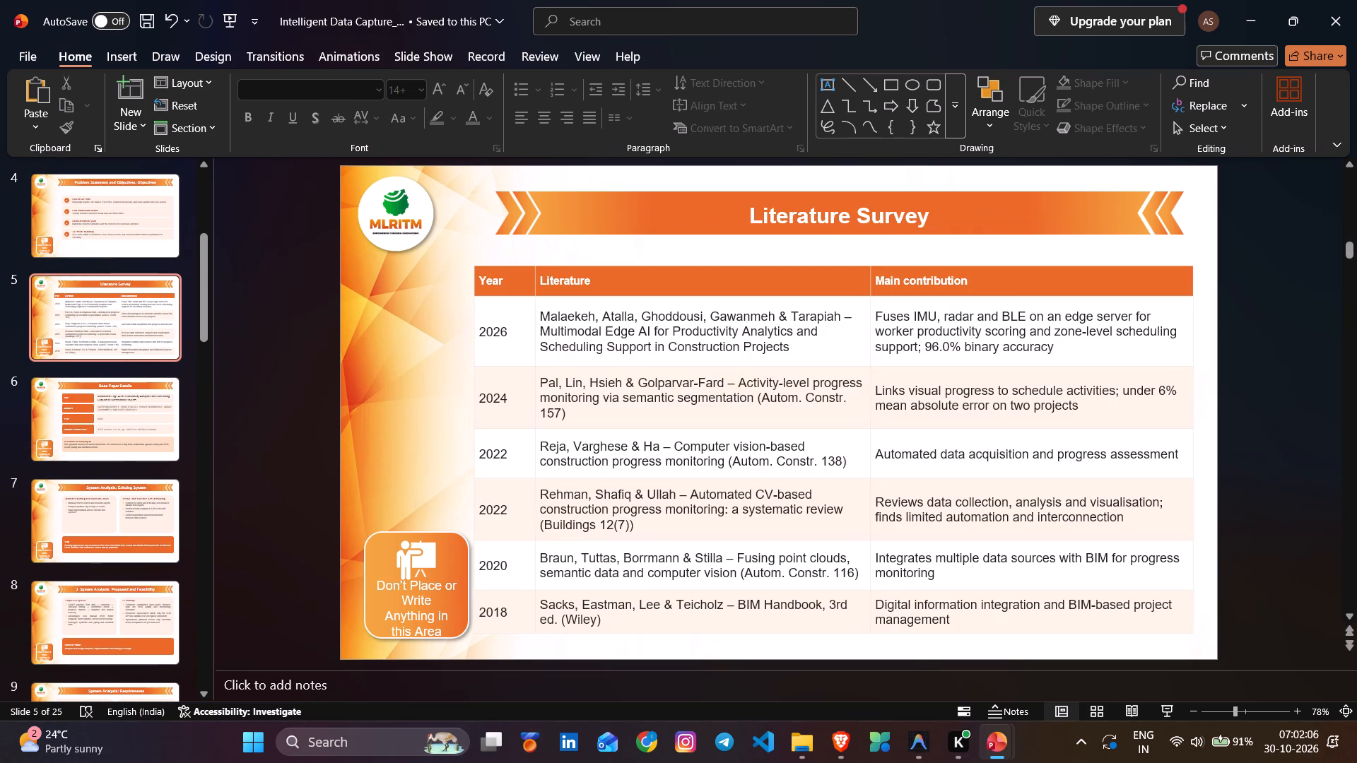
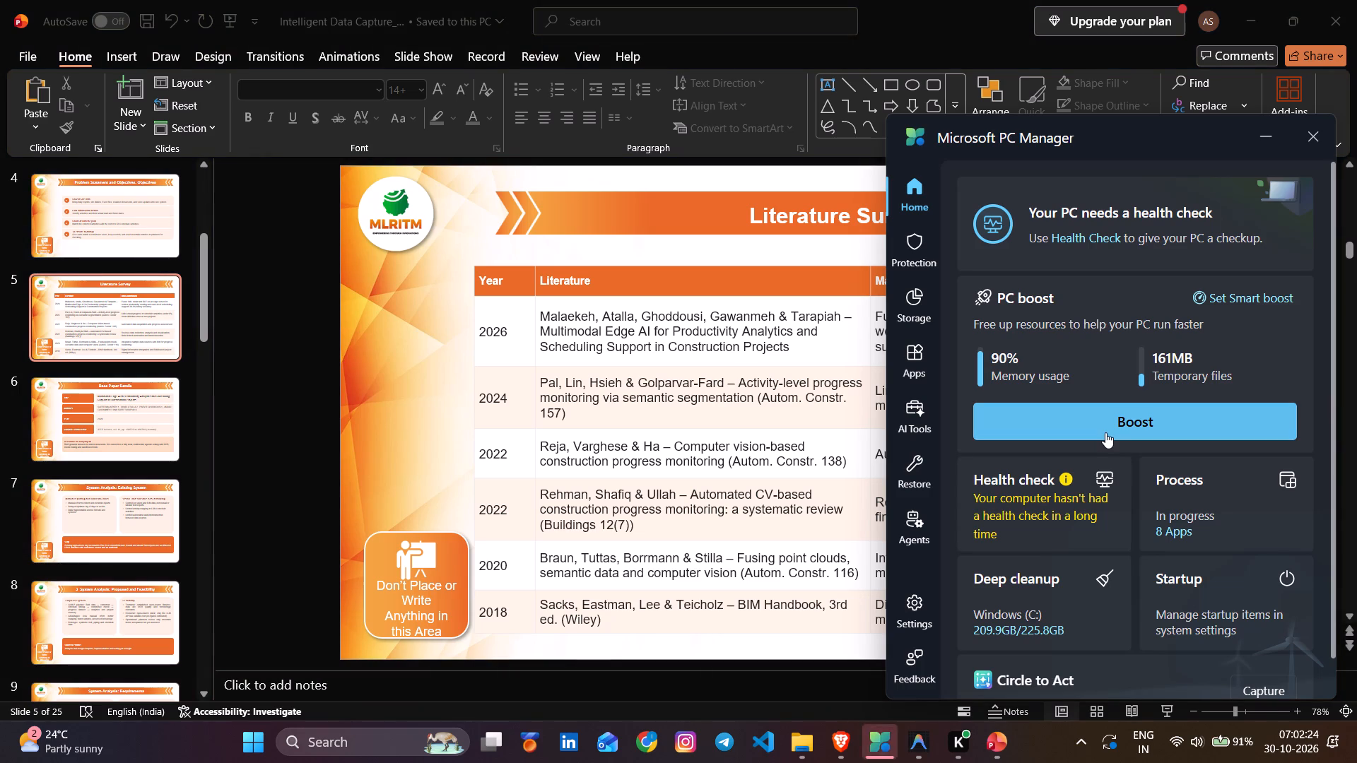
Run the PC boost in Microsoft PC Manager to free up memory and temporary files.
{"action": "left_click", "coordinate": [1105, 432]}
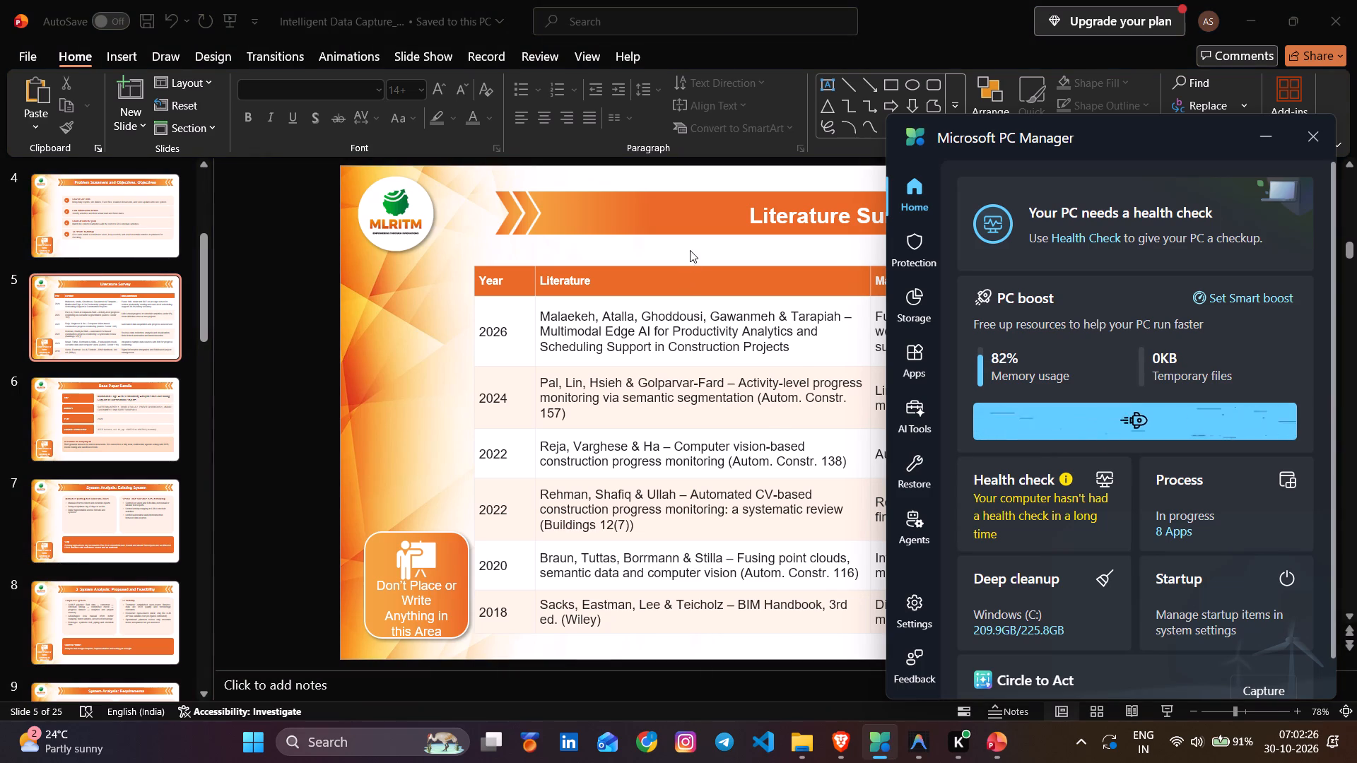
Return to the Intelligent Data Capture presentation and compare the Literature Survey slide with the Base Paper Details slide.
{"action": "left_click", "coordinate": [691, 249]}
{"action": "scroll", "coordinate": [729, 408], "scroll_direction": "down", "scroll_amount": 1}
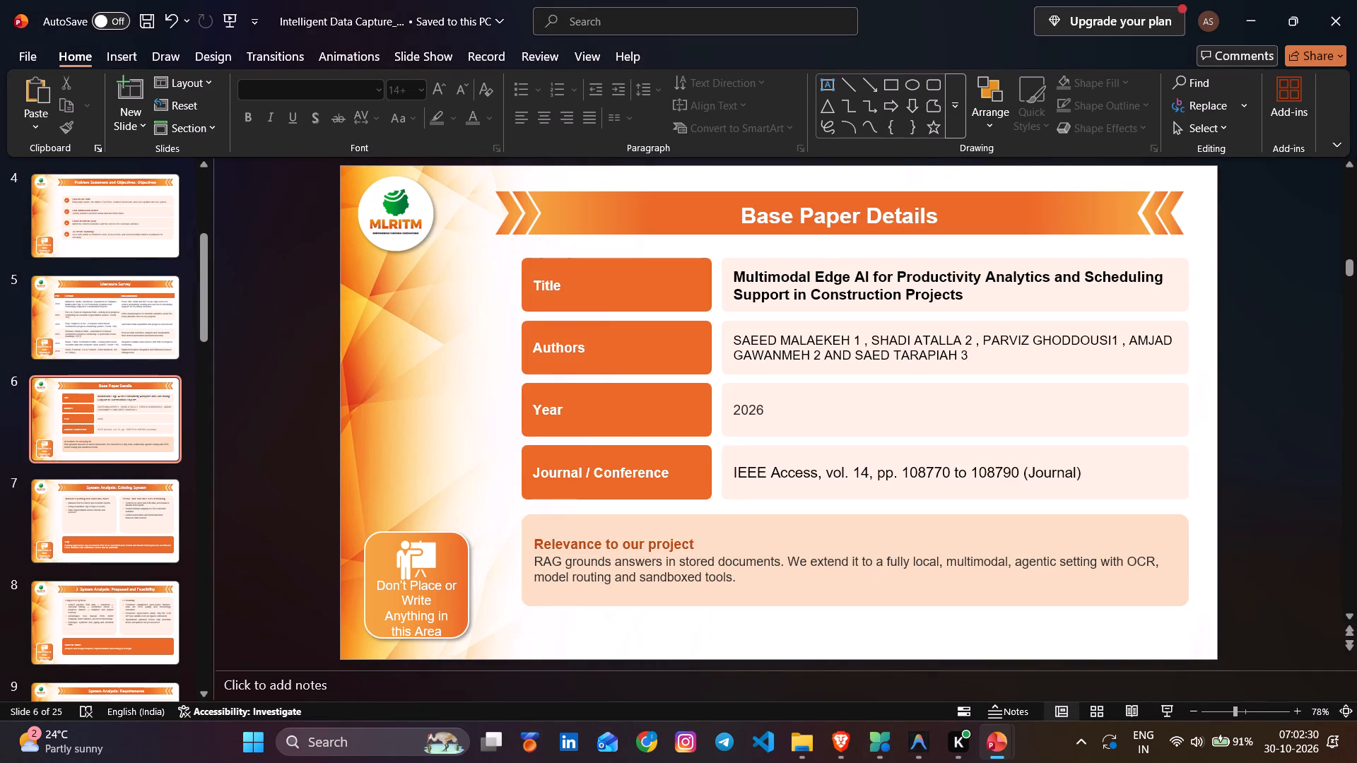
{"action": "left_click", "coordinate": [148, 323]}
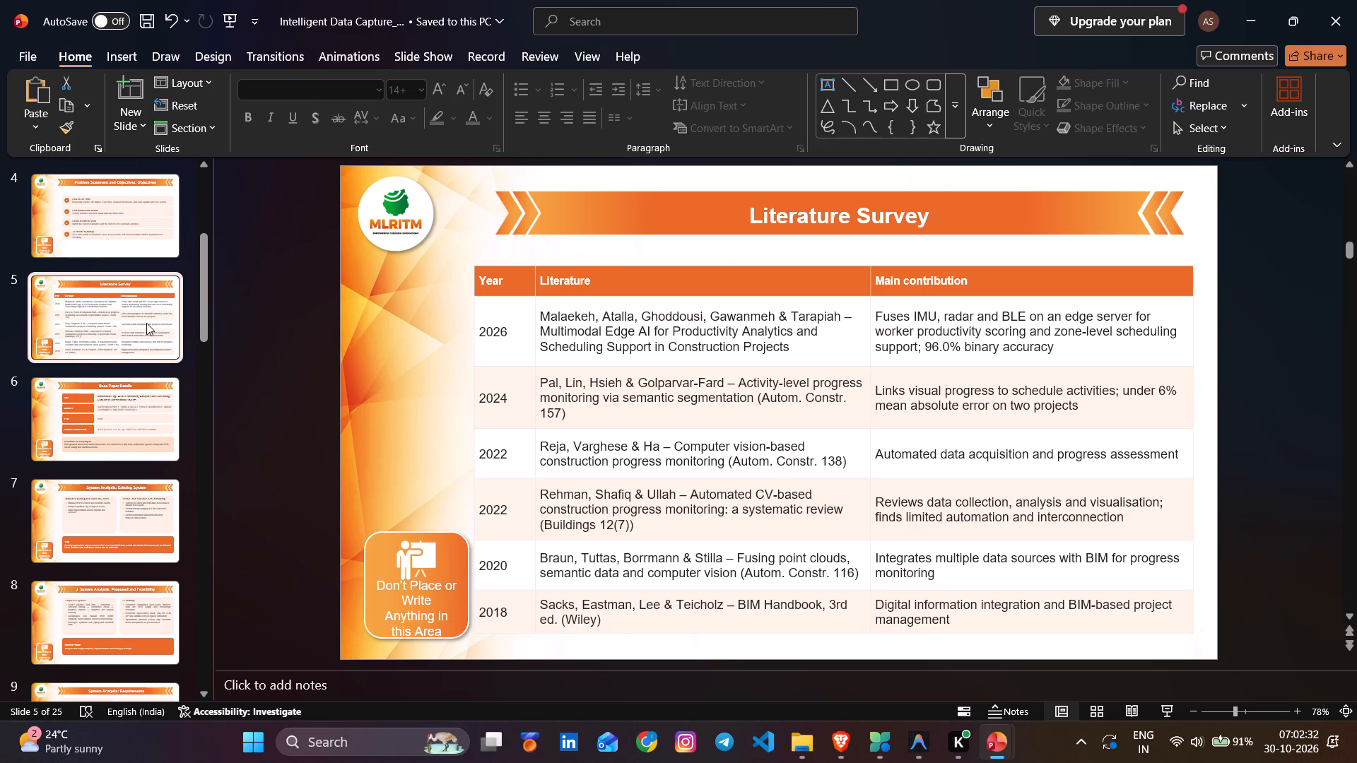
{"action": "left_click", "coordinate": [52, 422]}
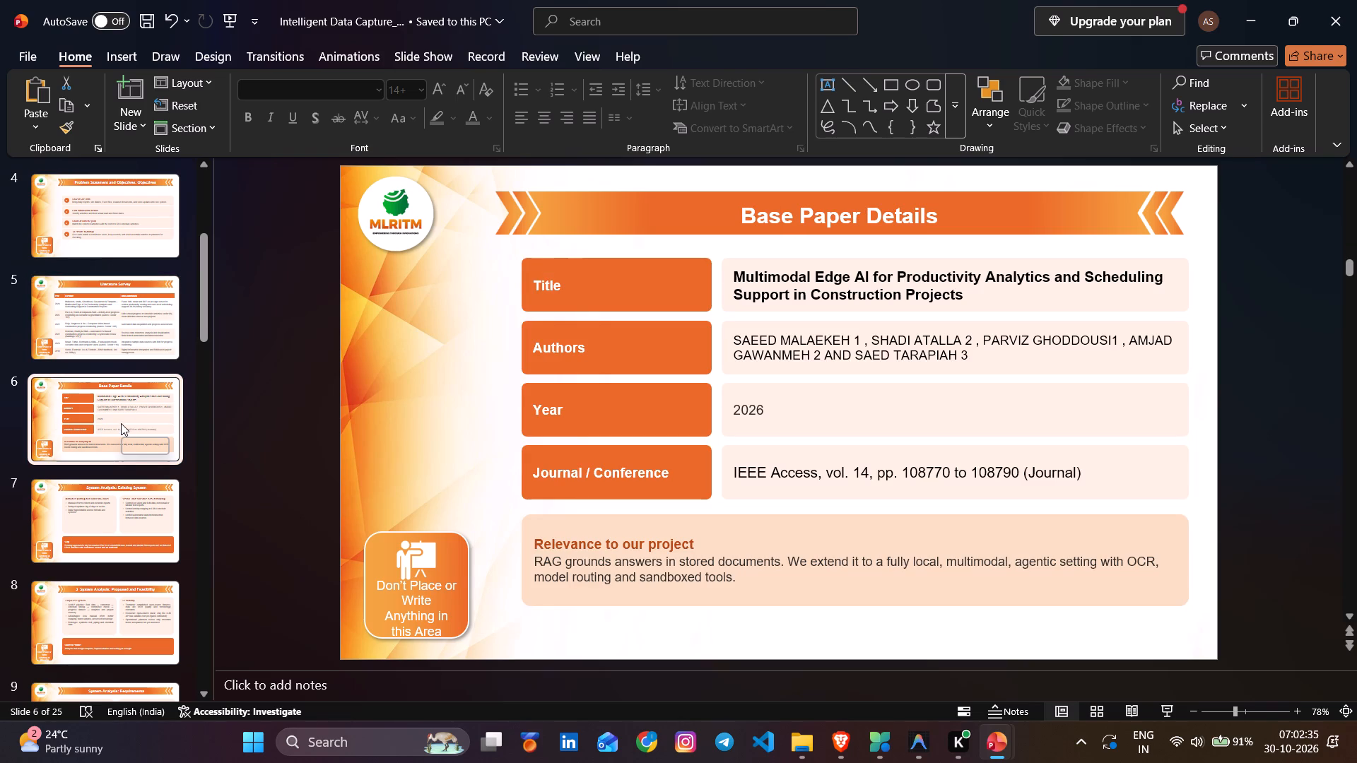
{"action": "left_click", "coordinate": [110, 338]}
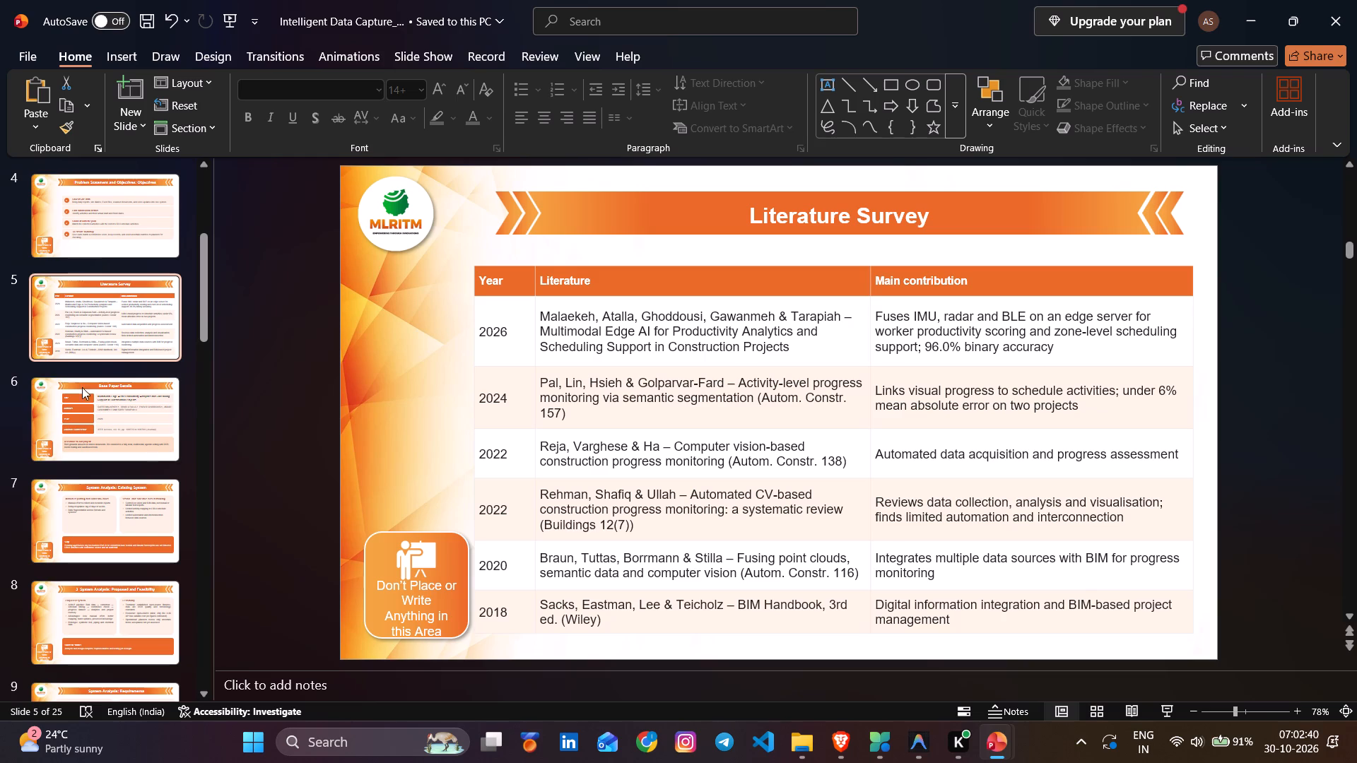
{"action": "left_click", "coordinate": [117, 432]}
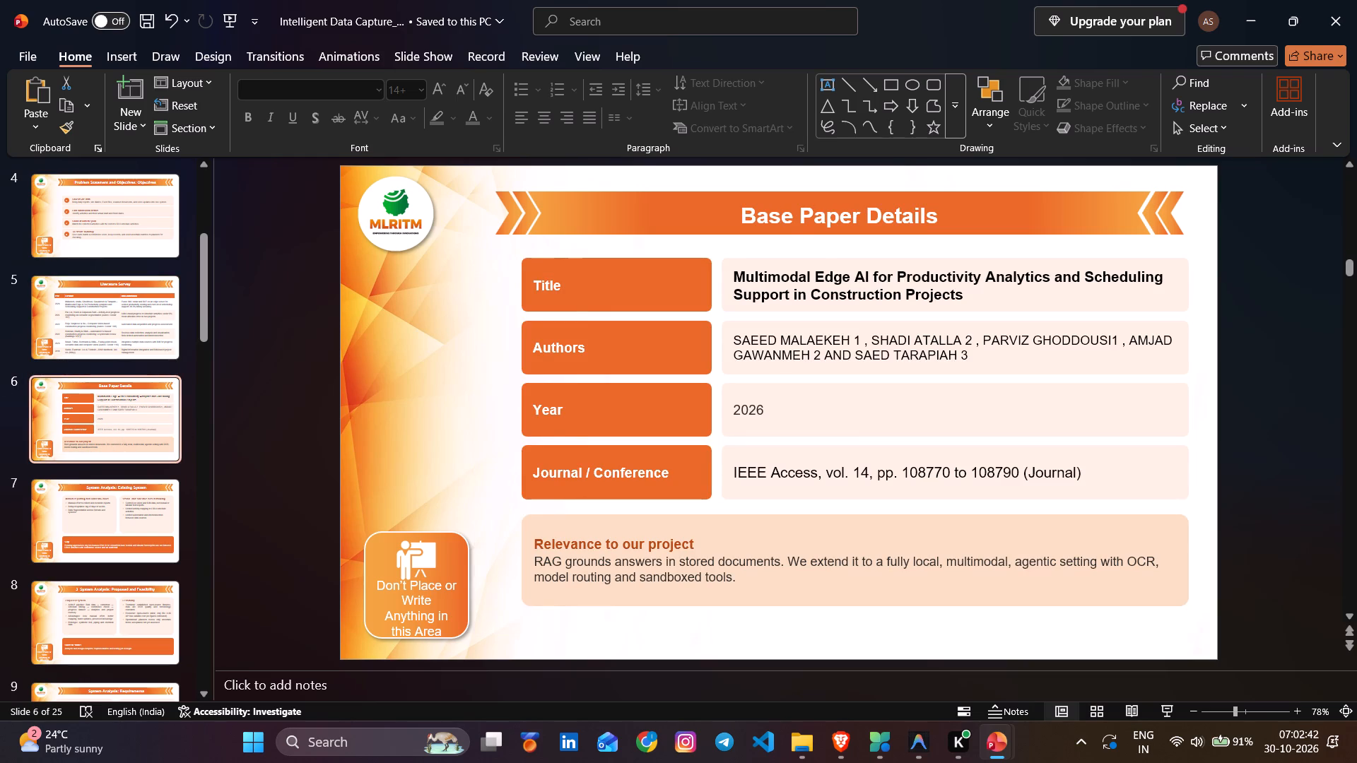
Examine the slides from System Analysis: Existing System through System Design and Architecture to the Implementation slide.
{"action": "left_click", "coordinate": [151, 540]}
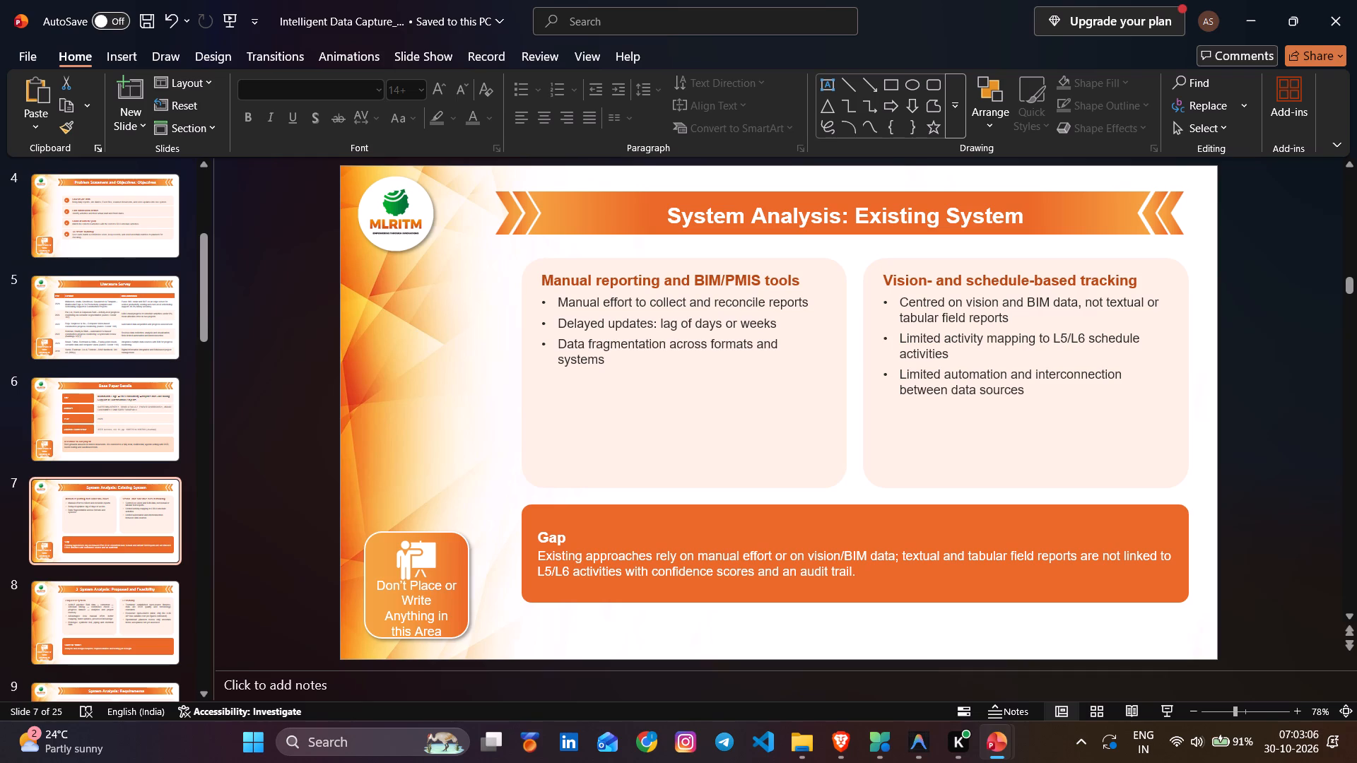
{"action": "scroll", "coordinate": [740, 409], "scroll_direction": "down", "scroll_amount": 1}
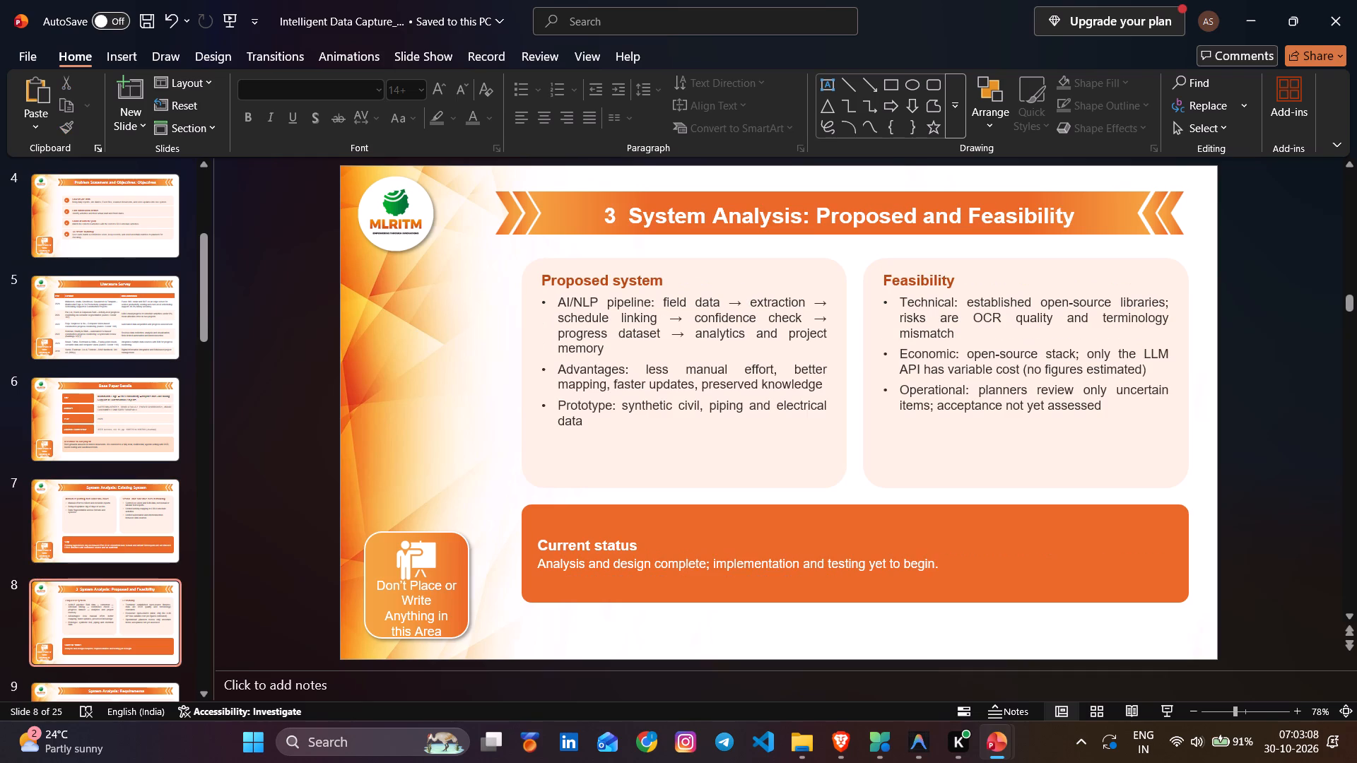
{"action": "scroll", "coordinate": [740, 409], "scroll_direction": "down", "scroll_amount": 1}
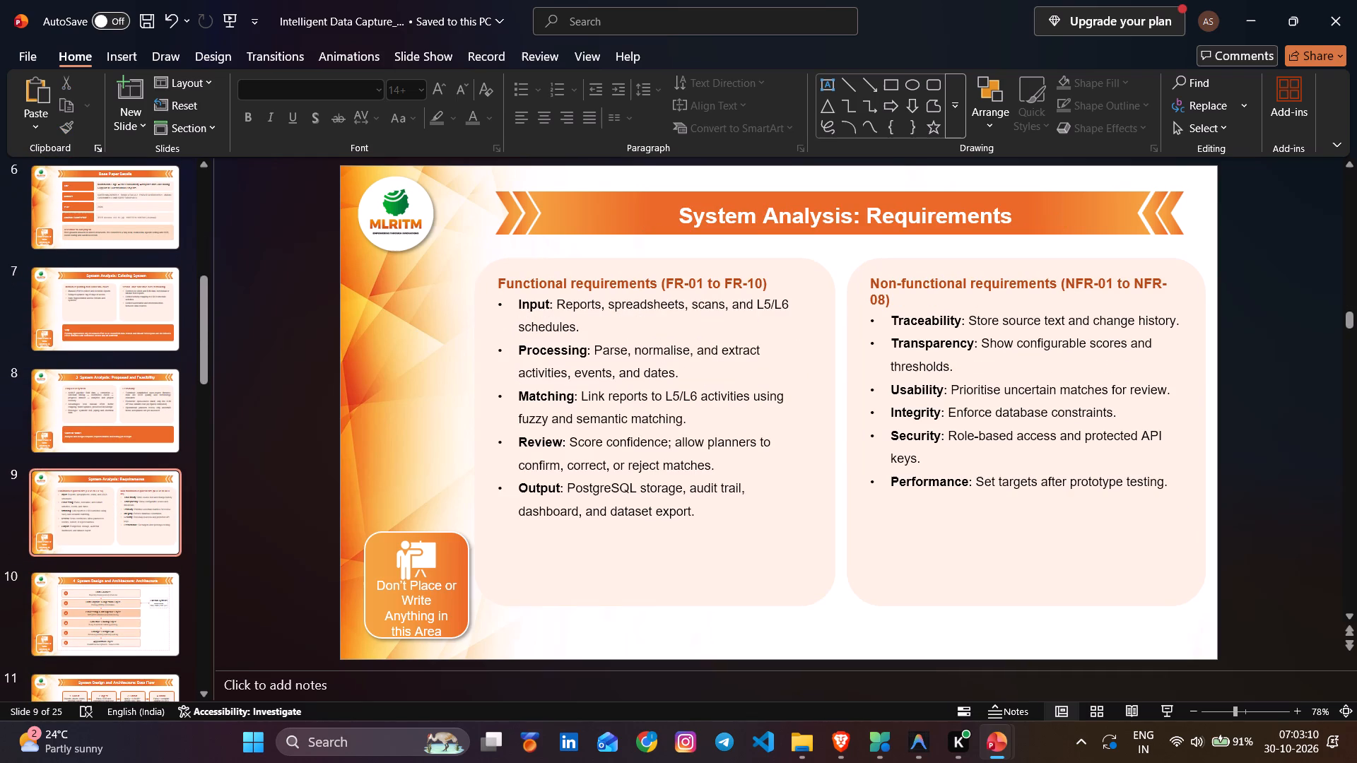
{"action": "scroll", "coordinate": [740, 409], "scroll_direction": "down", "scroll_amount": 2}
{"action": "scroll", "coordinate": [740, 409], "scroll_direction": "up", "scroll_amount": 1}
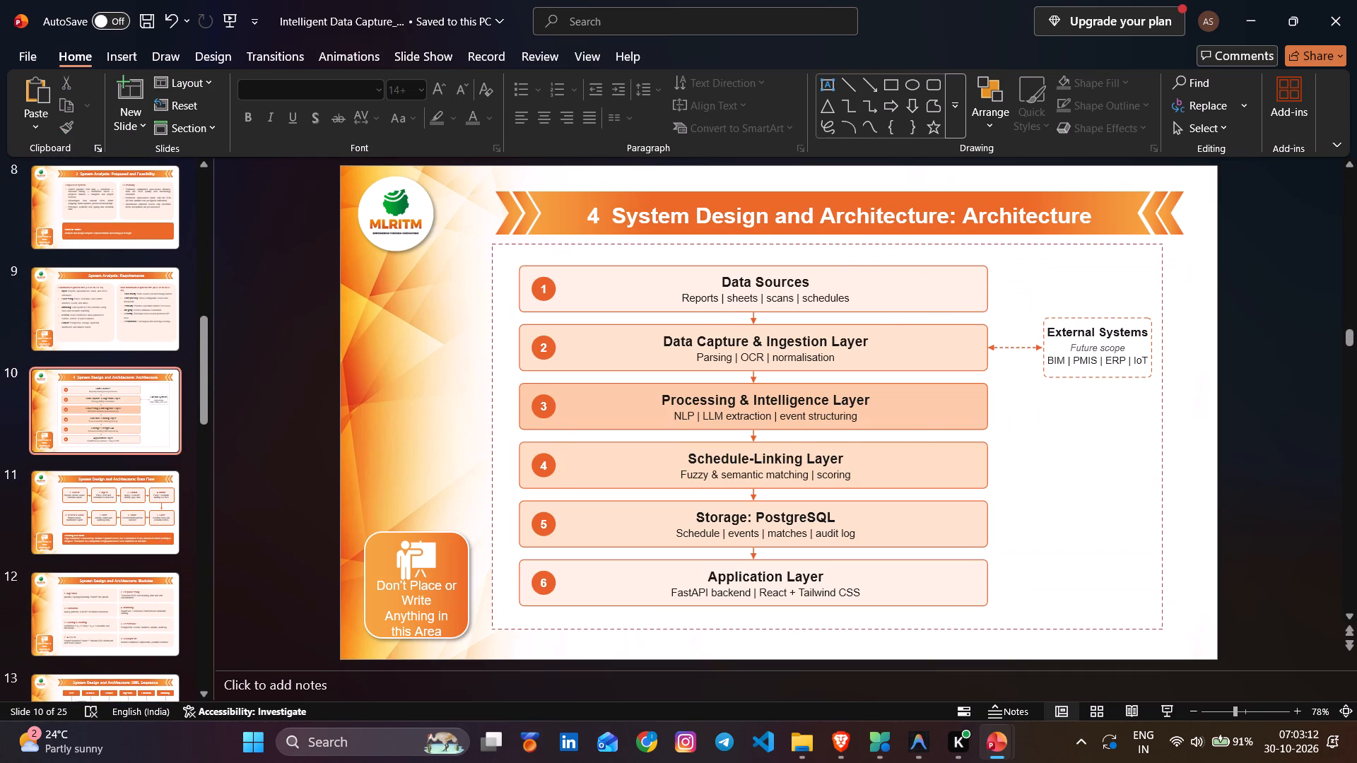
{"action": "scroll", "coordinate": [740, 409], "scroll_direction": "down", "scroll_amount": 1}
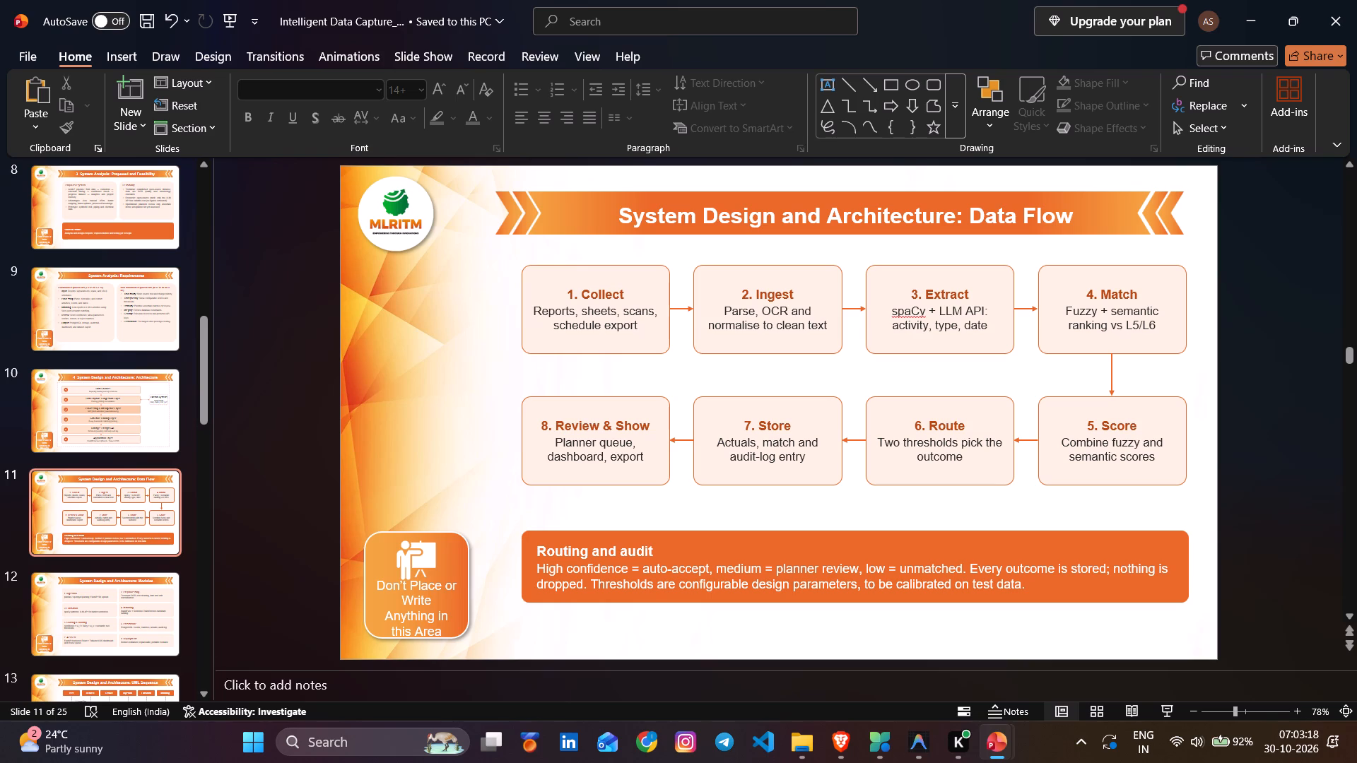
{"action": "scroll", "coordinate": [740, 409], "scroll_direction": "down", "scroll_amount": 1}
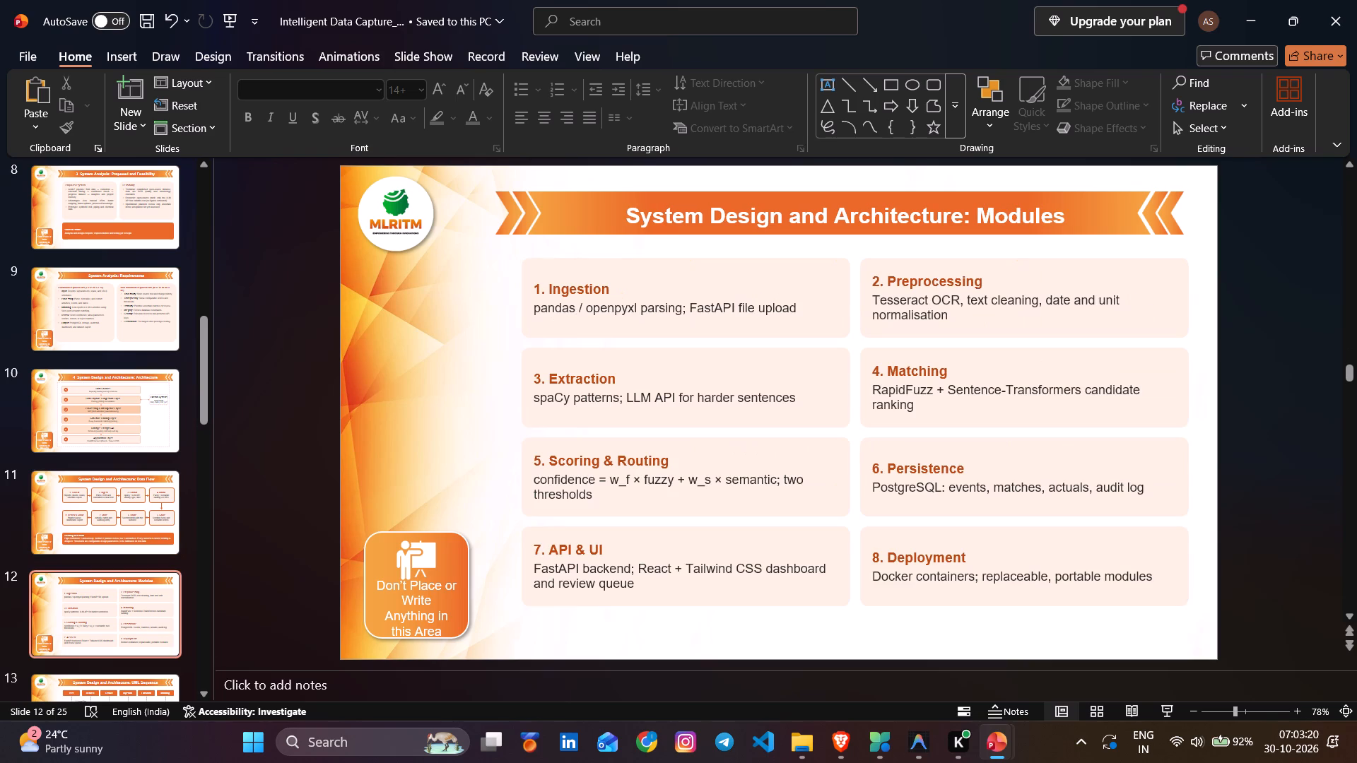
{"action": "scroll", "coordinate": [740, 409], "scroll_direction": "up", "scroll_amount": 1}
{"action": "scroll", "coordinate": [740, 409], "scroll_direction": "down", "scroll_amount": 2}
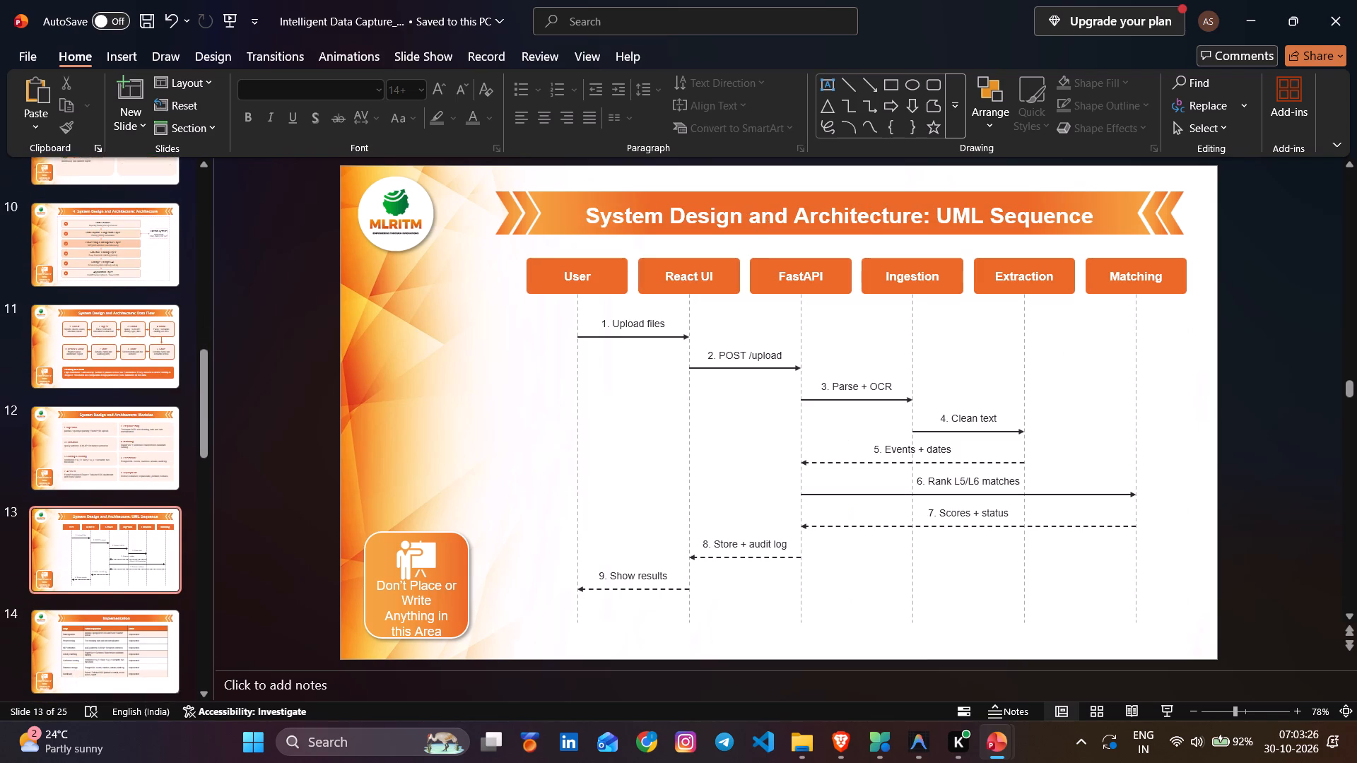
{"action": "scroll", "coordinate": [740, 409], "scroll_direction": "up", "scroll_amount": 1}
{"action": "scroll", "coordinate": [740, 409], "scroll_direction": "down", "scroll_amount": 1}
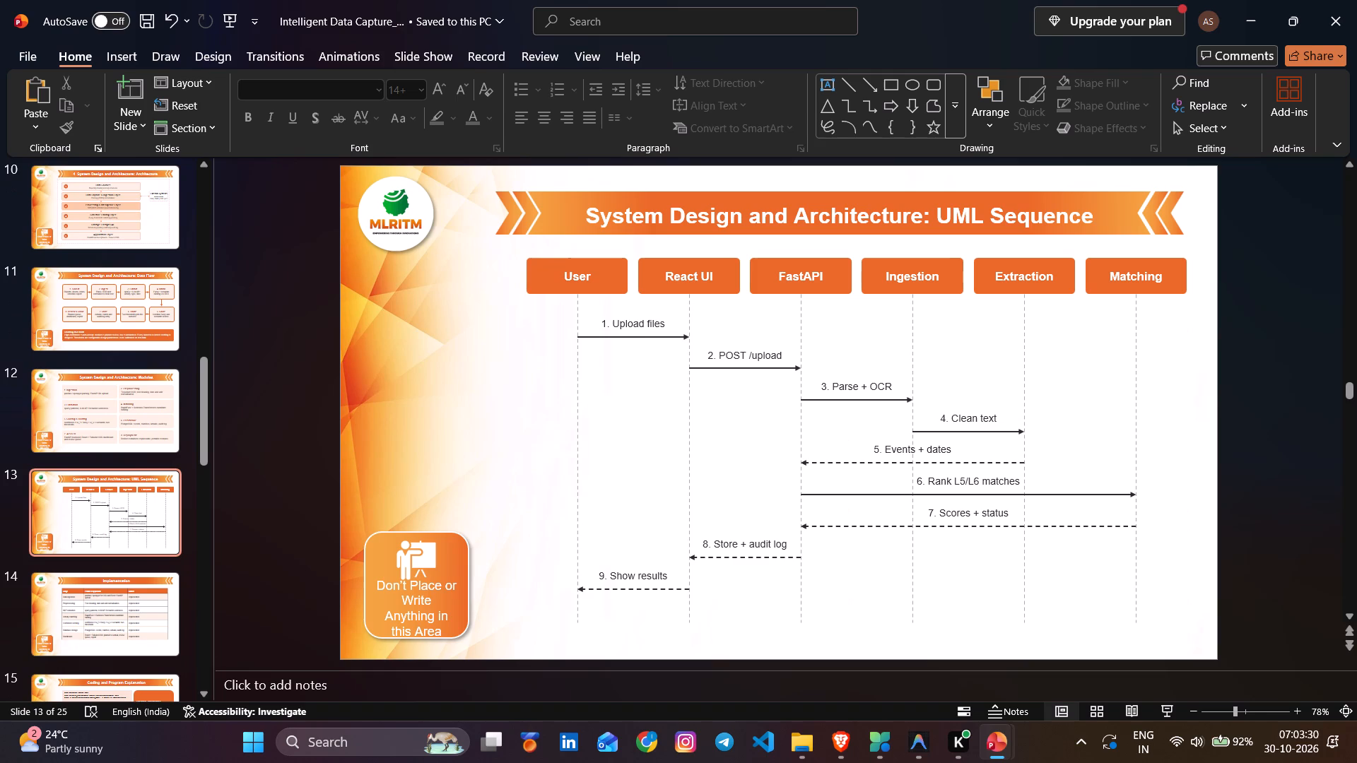
{"action": "scroll", "coordinate": [740, 409], "scroll_direction": "down", "scroll_amount": 1}
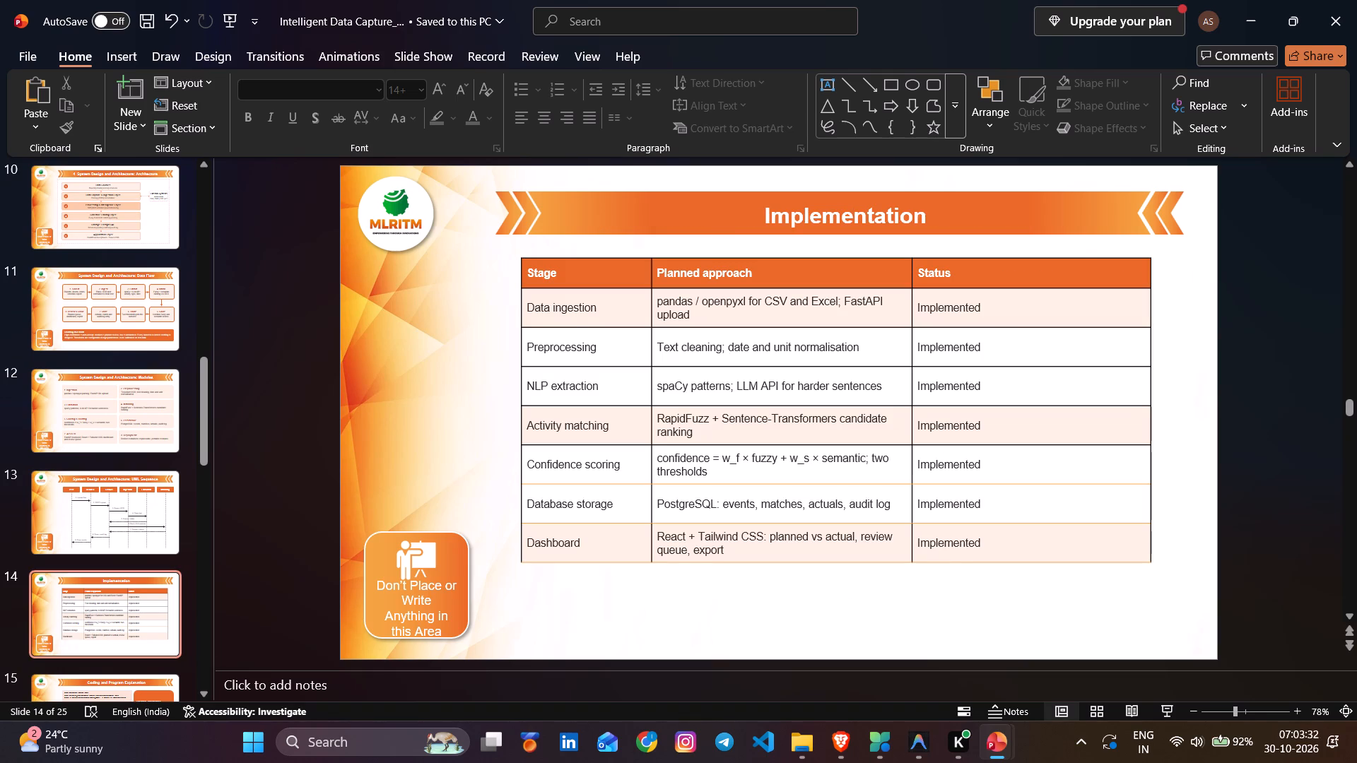
Go back over the System Design and Architecture slides, examining UML Sequence, Modules, Data Flow and Architecture.
{"action": "scroll", "coordinate": [740, 409], "scroll_direction": "up", "scroll_amount": 2}
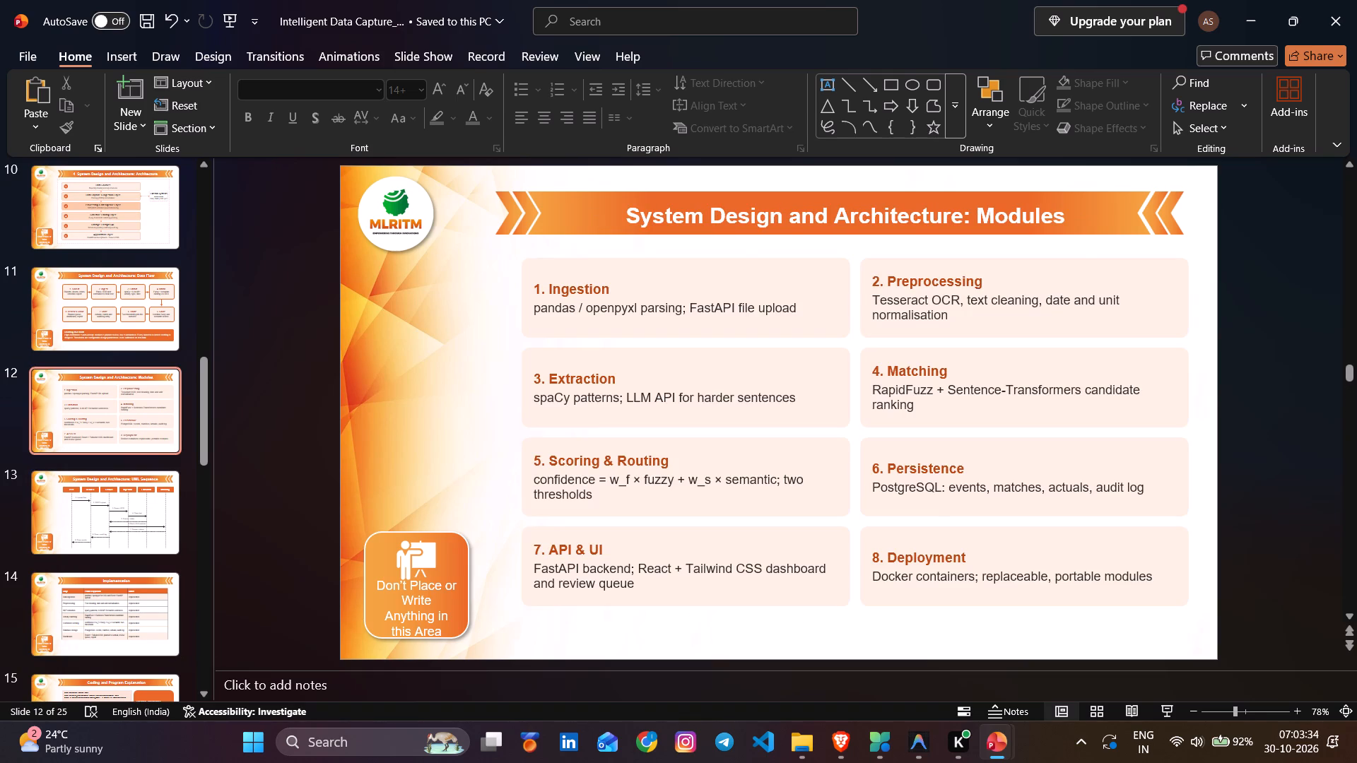
{"action": "scroll", "coordinate": [740, 409], "scroll_direction": "down", "scroll_amount": 1}
{"action": "scroll", "coordinate": [740, 409], "scroll_direction": "up", "scroll_amount": 2}
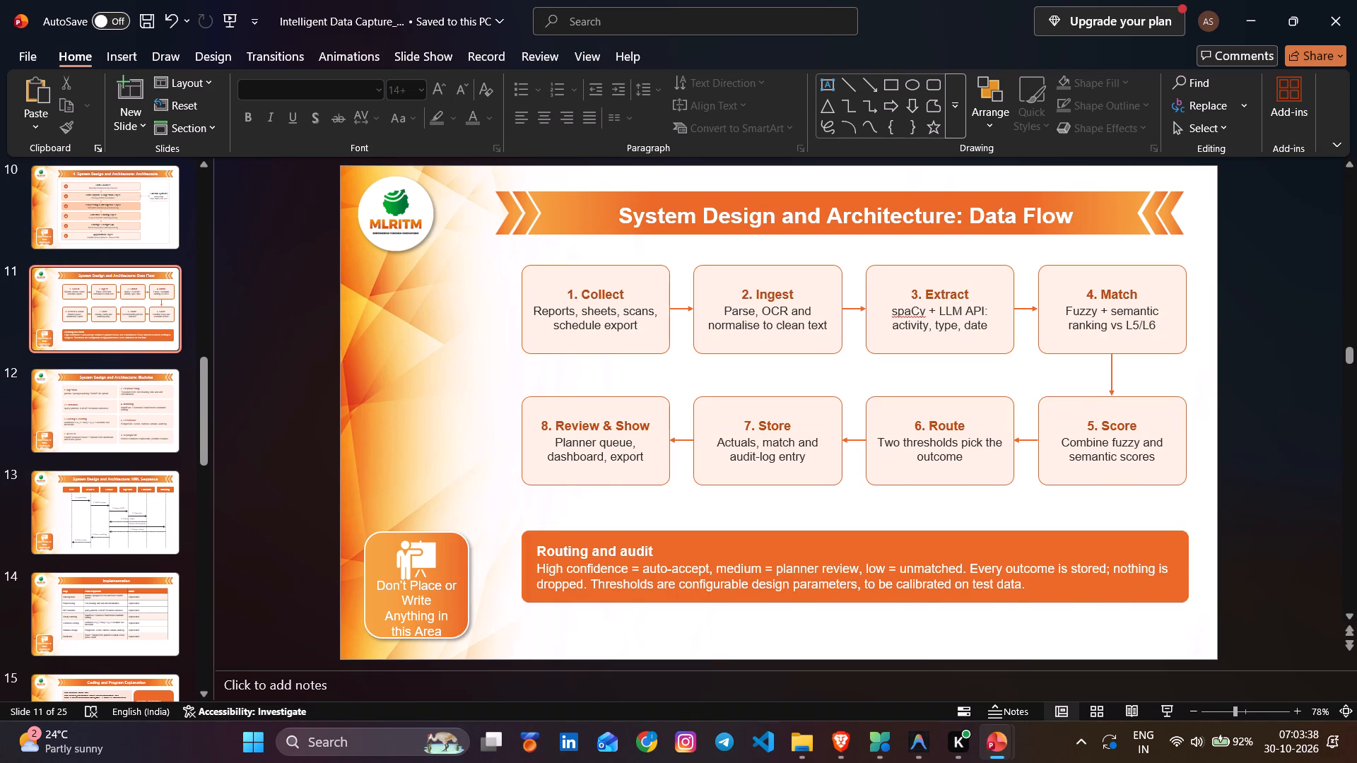
{"action": "scroll", "coordinate": [824, 363], "scroll_direction": "down", "scroll_amount": 1}
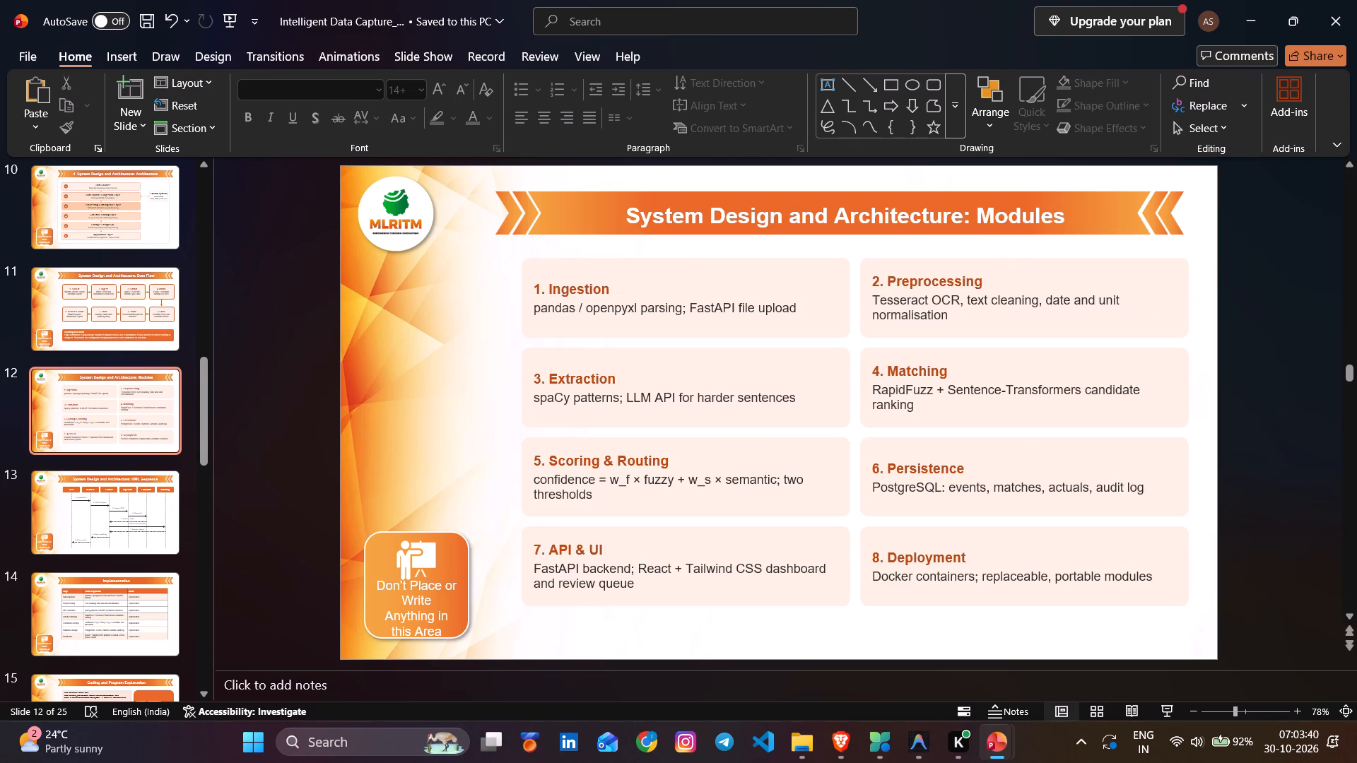
{"action": "scroll", "coordinate": [824, 365], "scroll_direction": "up", "scroll_amount": 1}
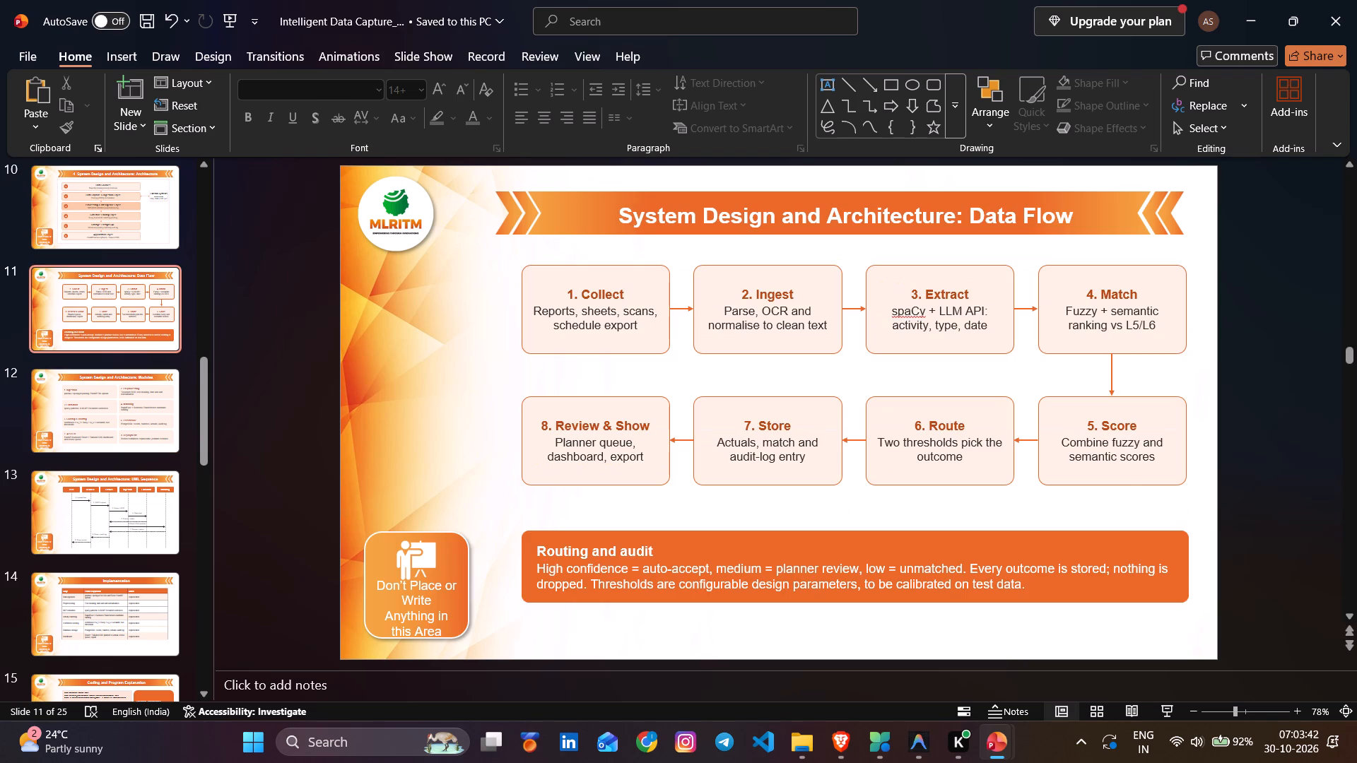
{"action": "scroll", "coordinate": [824, 365], "scroll_direction": "down", "scroll_amount": 2}
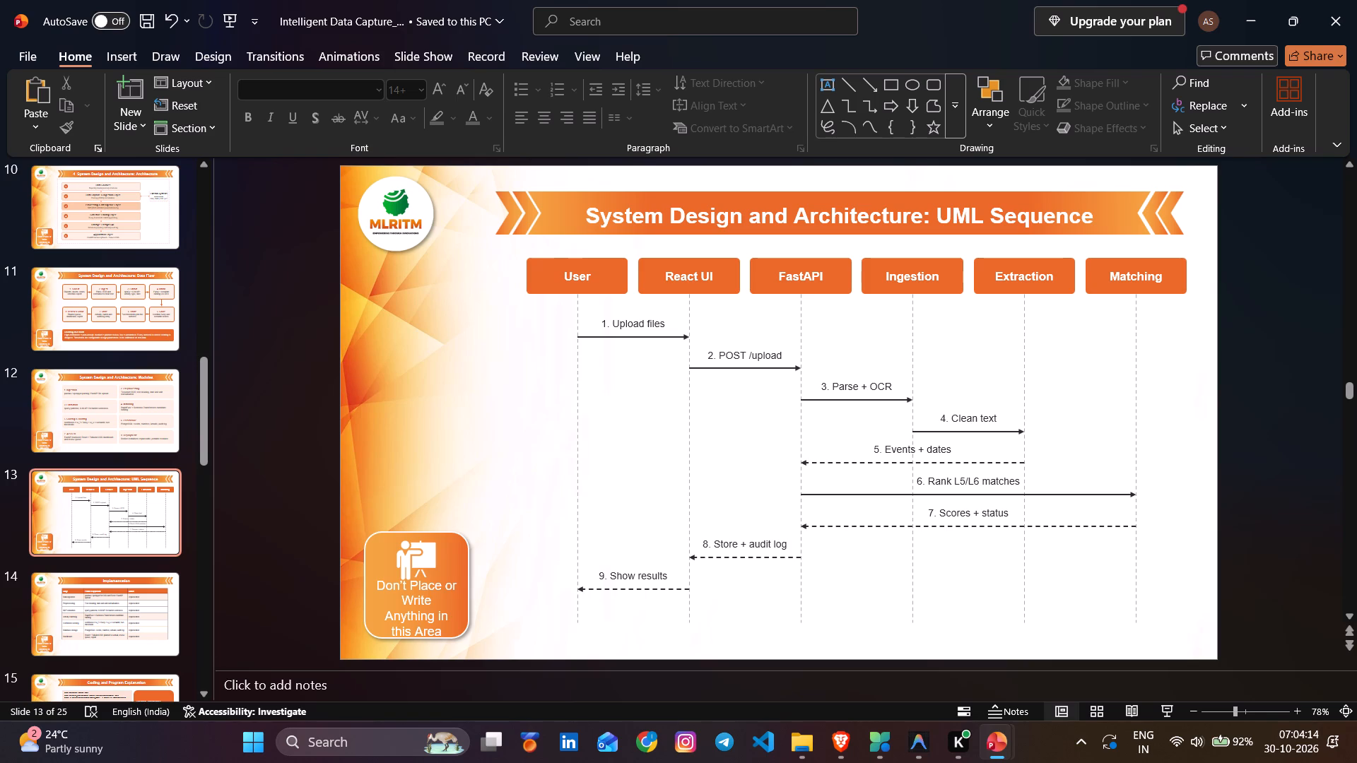
{"action": "scroll", "coordinate": [772, 318], "scroll_direction": "up", "scroll_amount": 2}
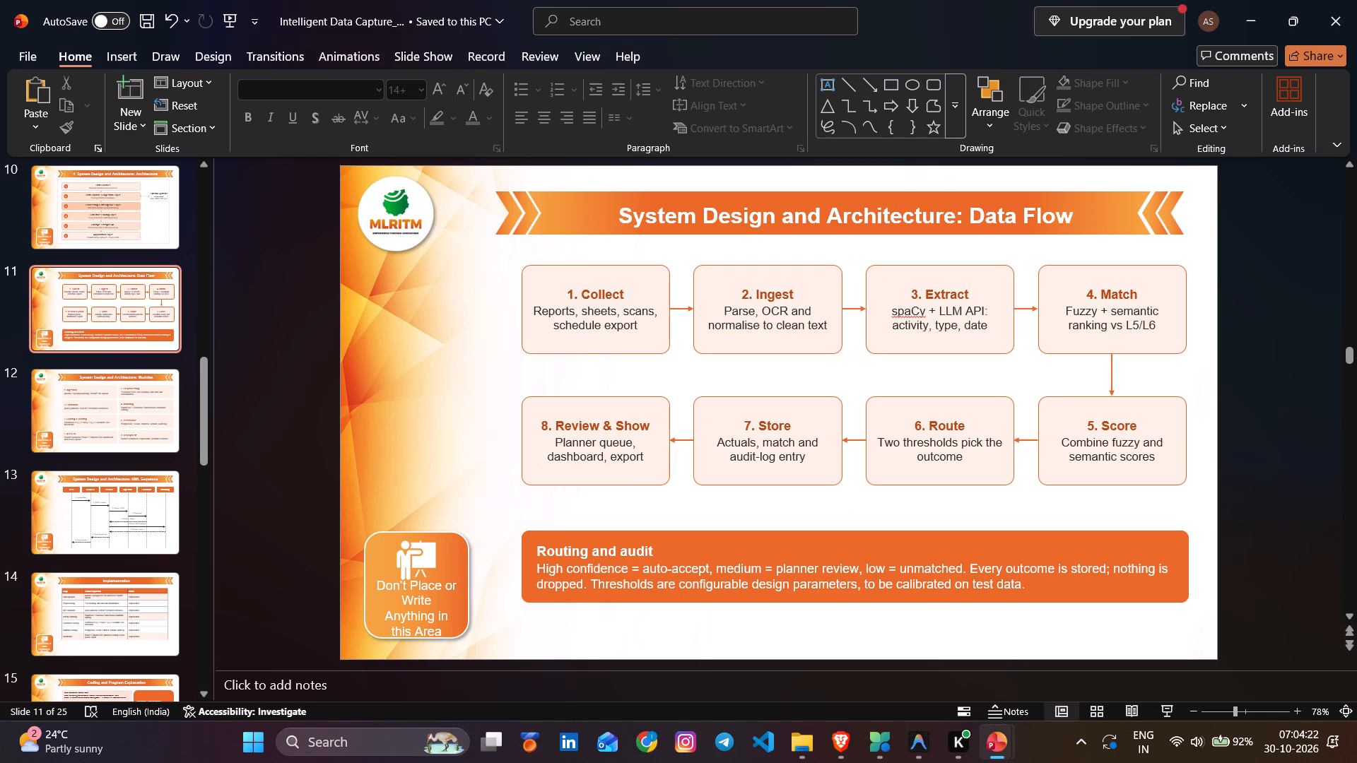
{"action": "scroll", "coordinate": [713, 323], "scroll_direction": "up", "scroll_amount": 1}
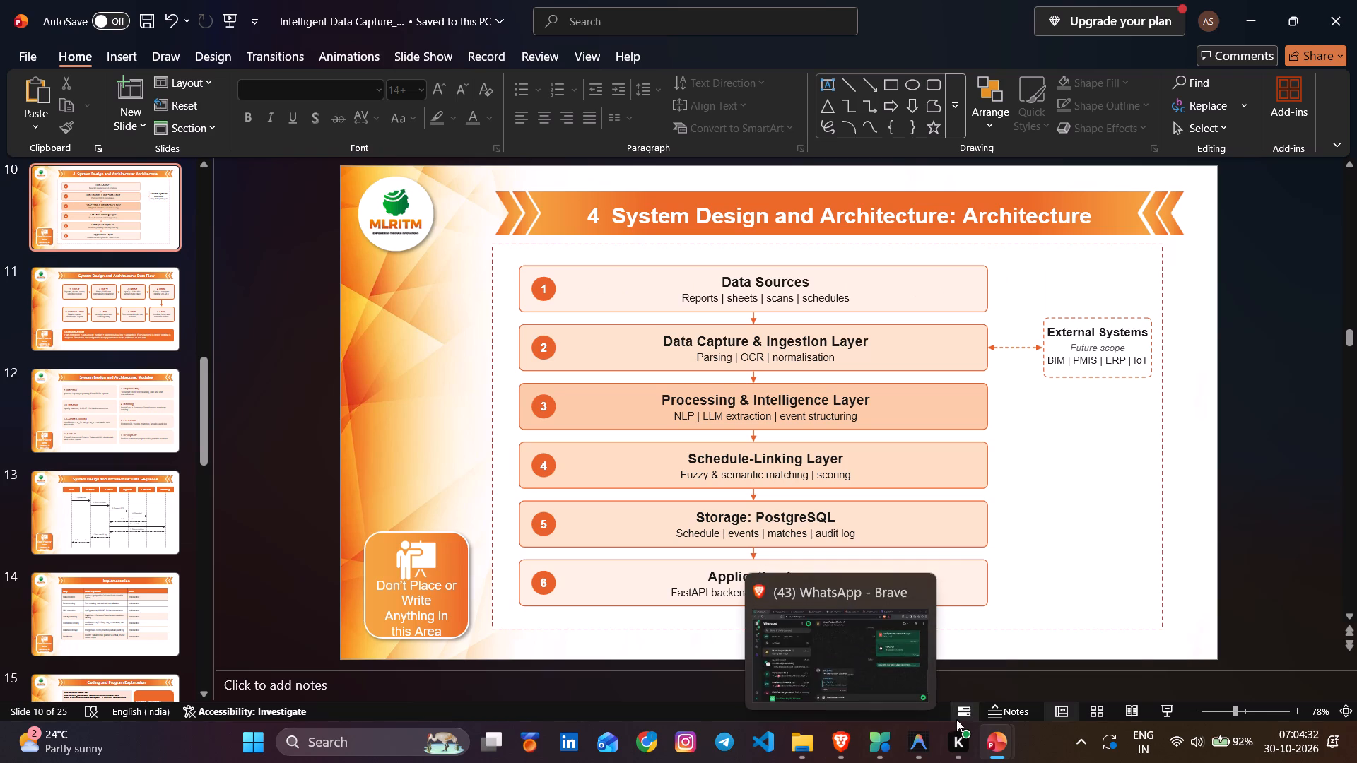
Switch to the Quantum_Inspired_Traffic_Route_Optimization_Review2 presentation and examine its Abstract and title slides.
{"action": "left_click", "coordinate": [910, 633]}
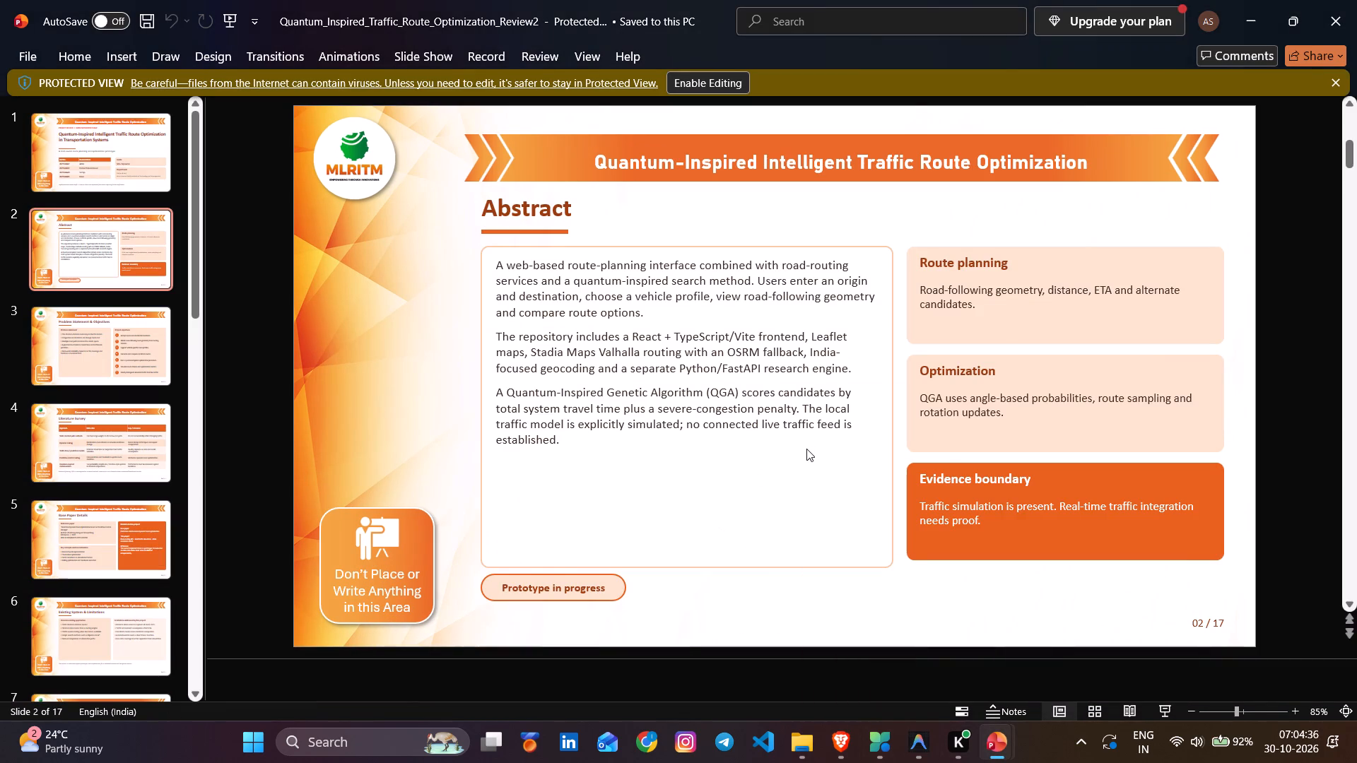
{"action": "left_click", "coordinate": [770, 225]}
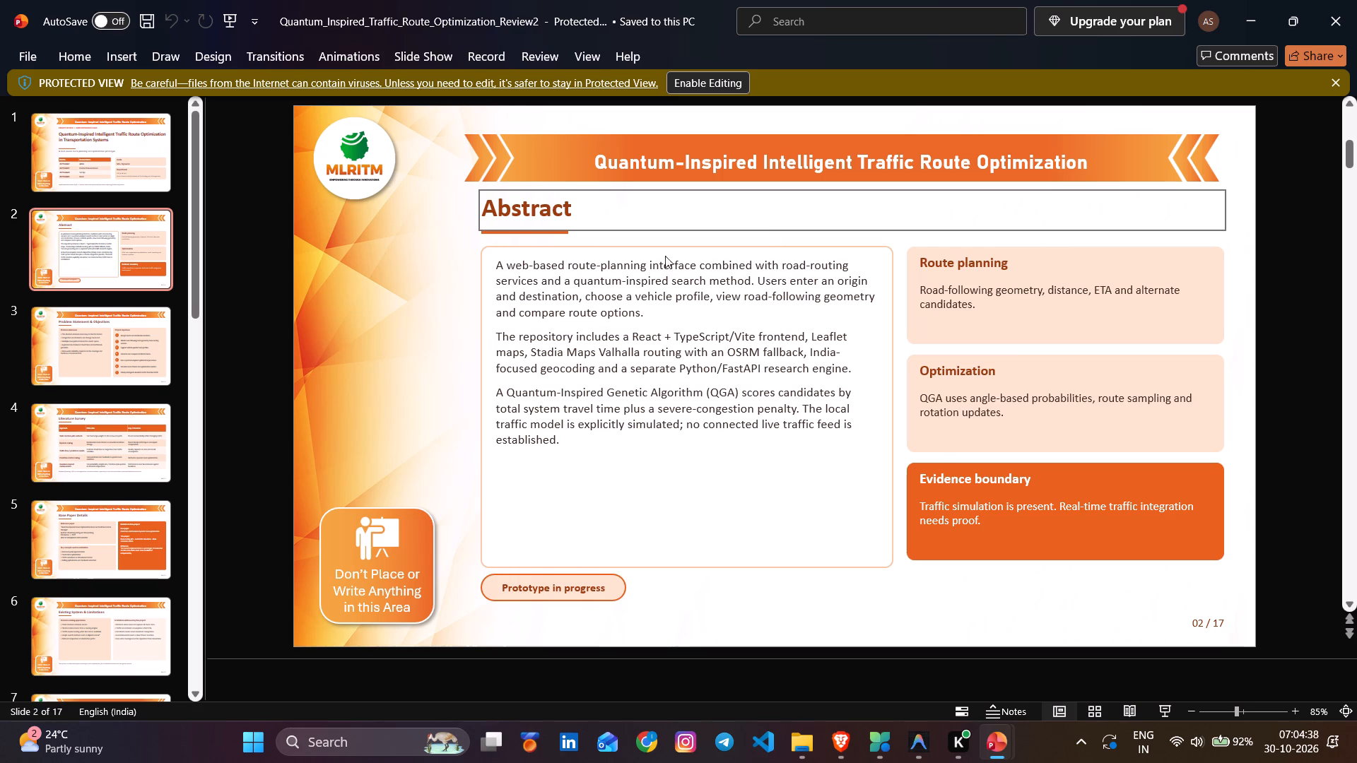
{"action": "left_click", "coordinate": [413, 242]}
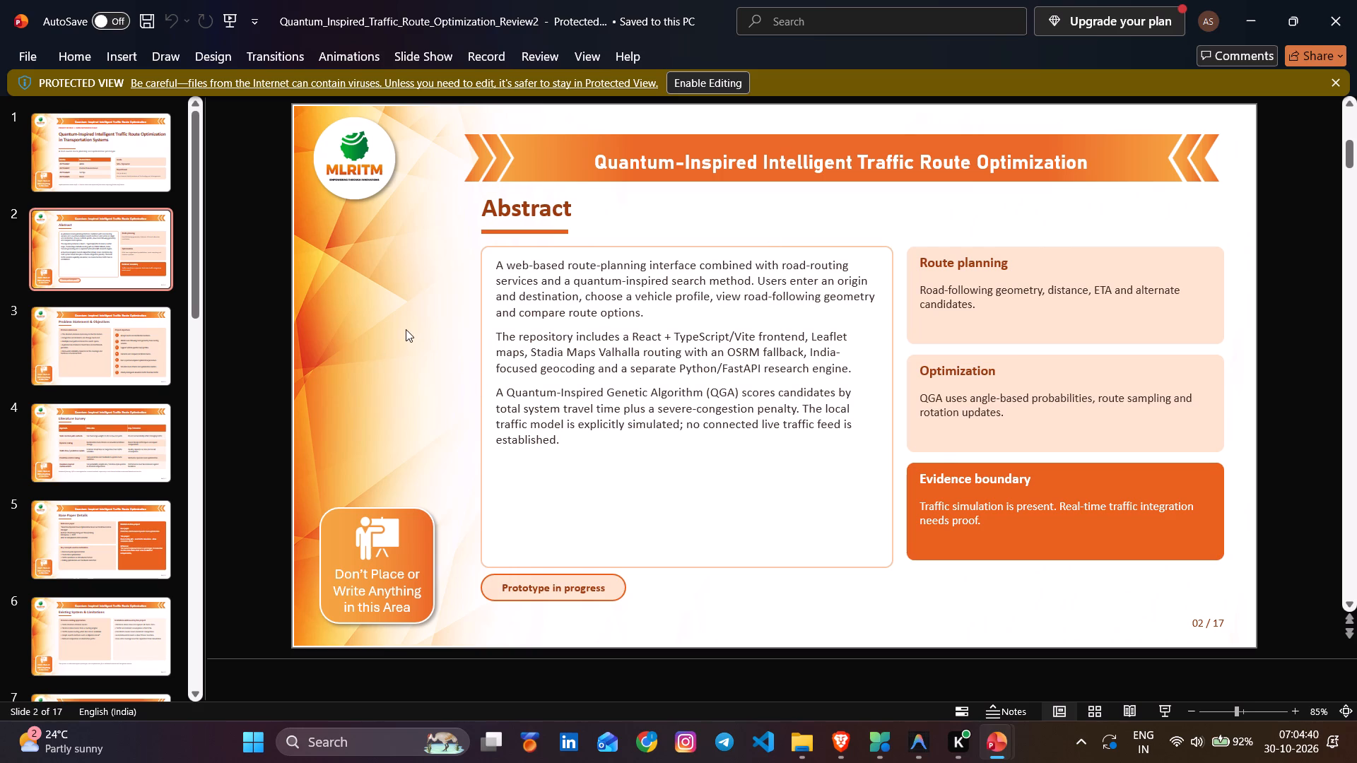
{"action": "scroll", "coordinate": [606, 355], "scroll_direction": "up", "scroll_amount": 1}
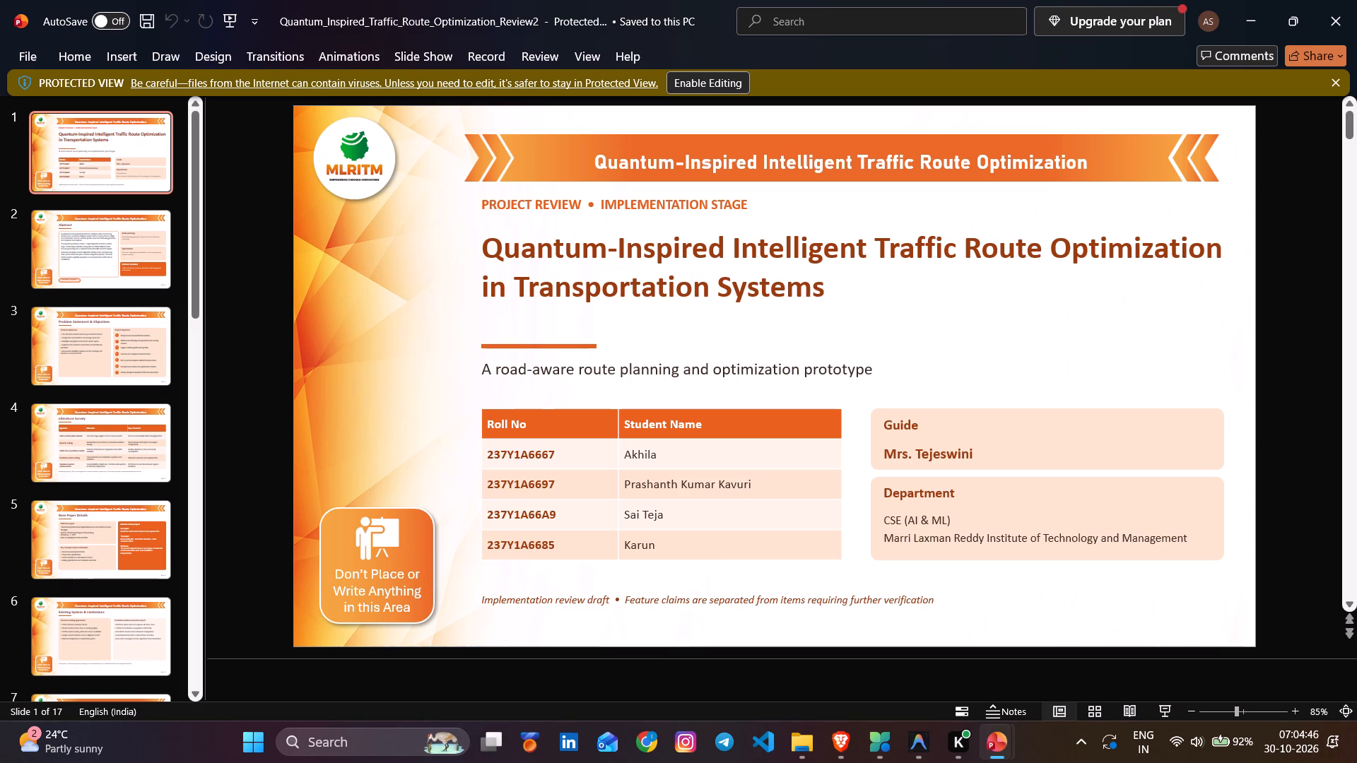
{"action": "left_click", "coordinate": [635, 378]}
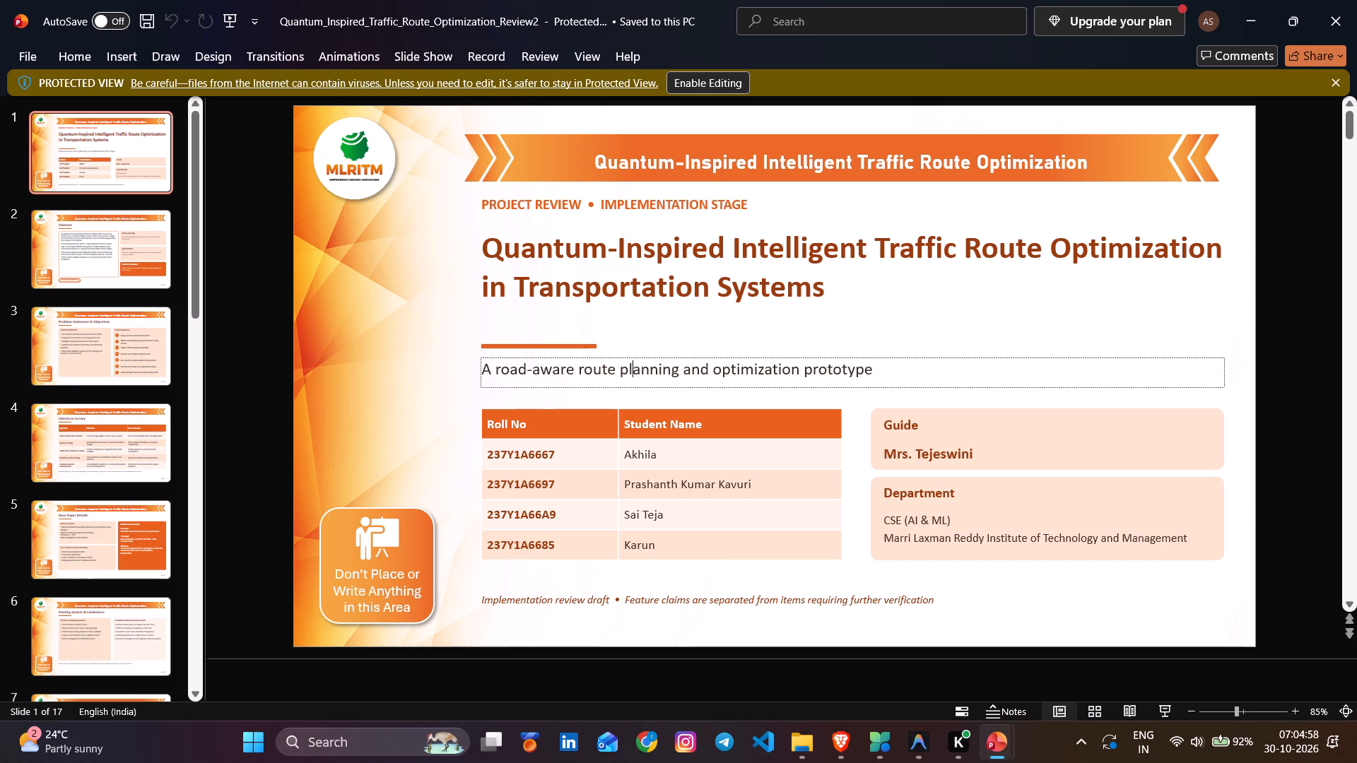
{"action": "left_click", "coordinate": [833, 153]}
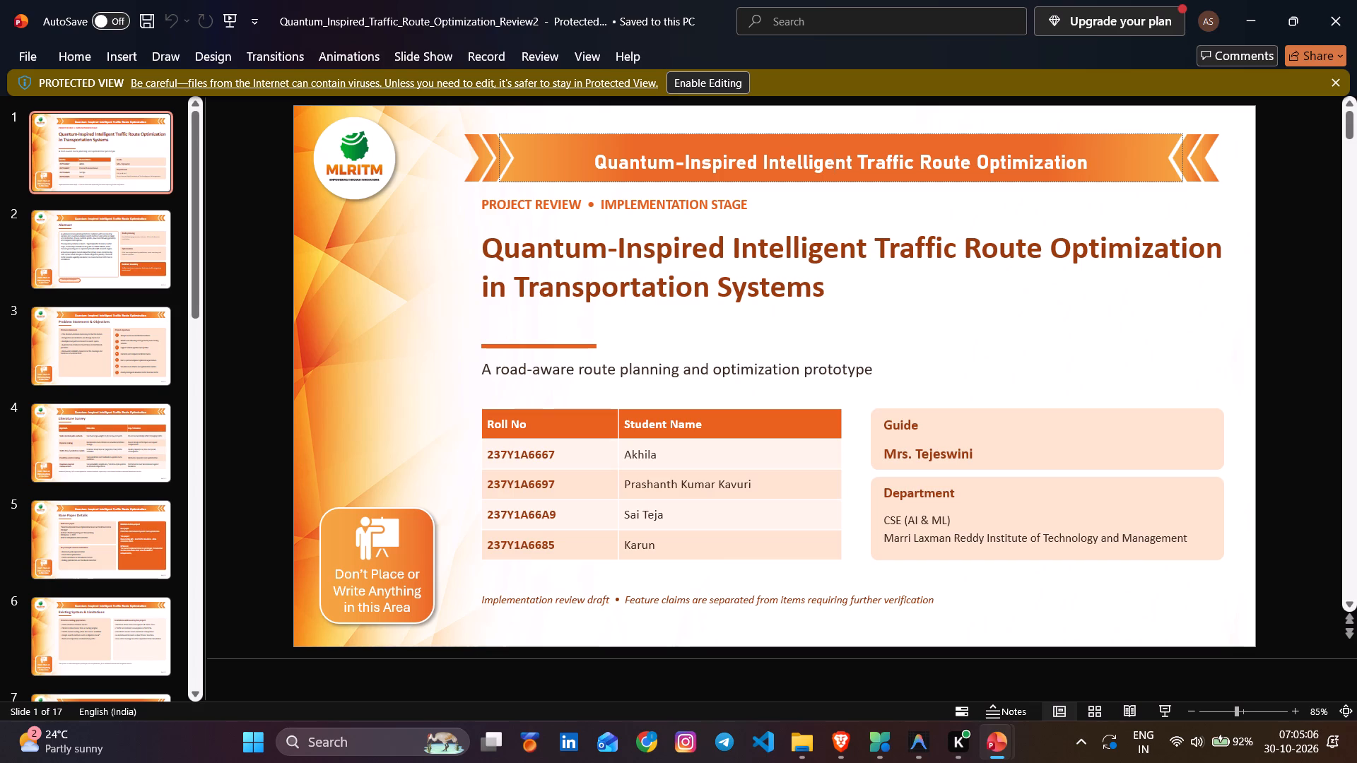
{"action": "left_click", "coordinate": [693, 603]}
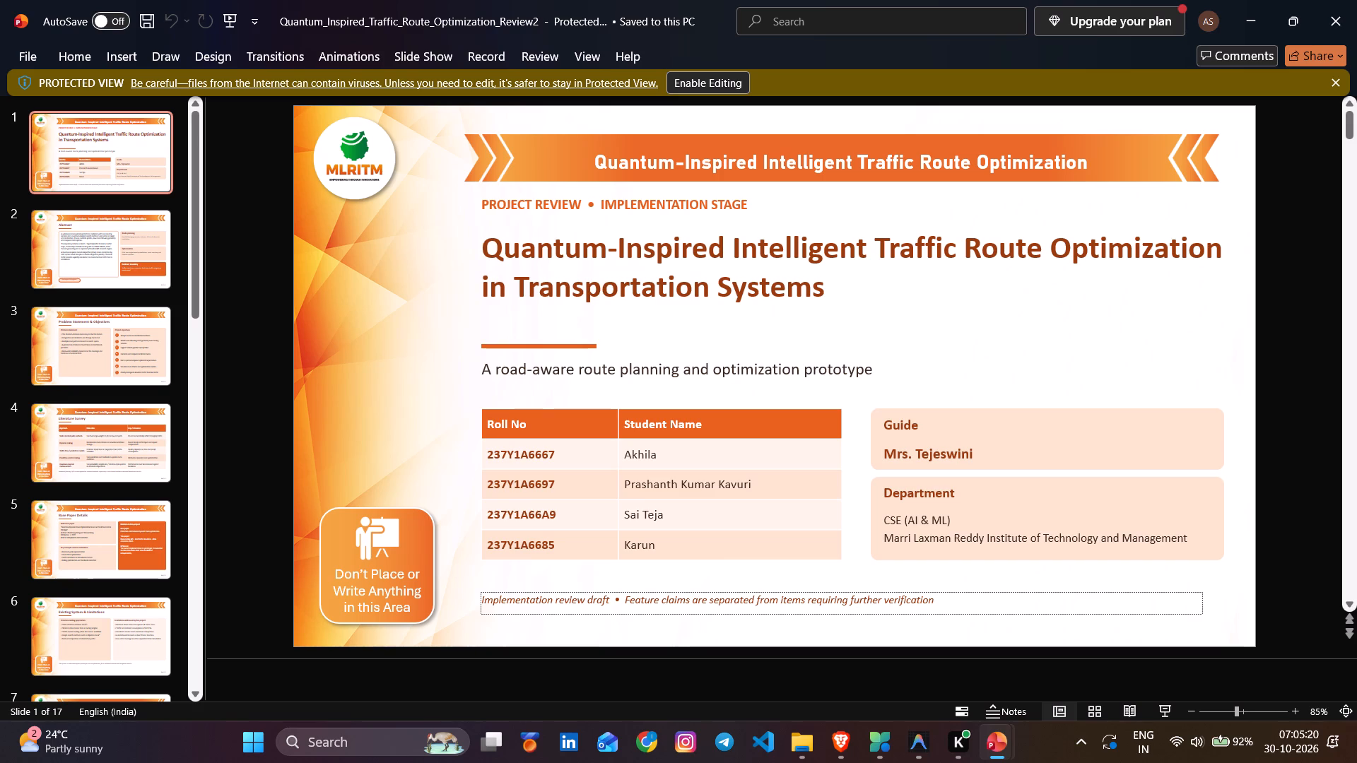
Examine the traffic route presentation's slides from Abstract through Literature Survey and Base Paper Details to Proposed System & Feasibility.
{"action": "scroll", "coordinate": [770, 504], "scroll_direction": "down", "scroll_amount": 1}
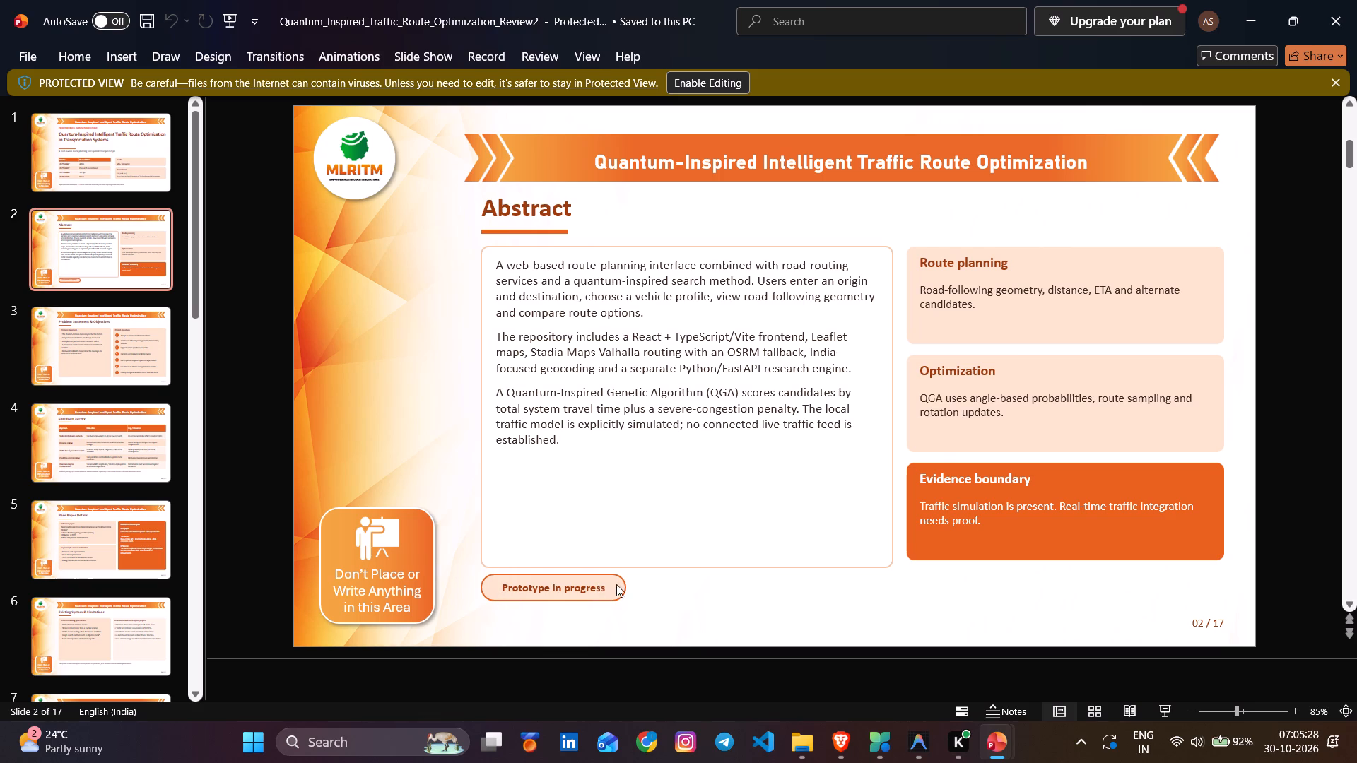
{"action": "scroll", "coordinate": [779, 457], "scroll_direction": "down", "scroll_amount": 1}
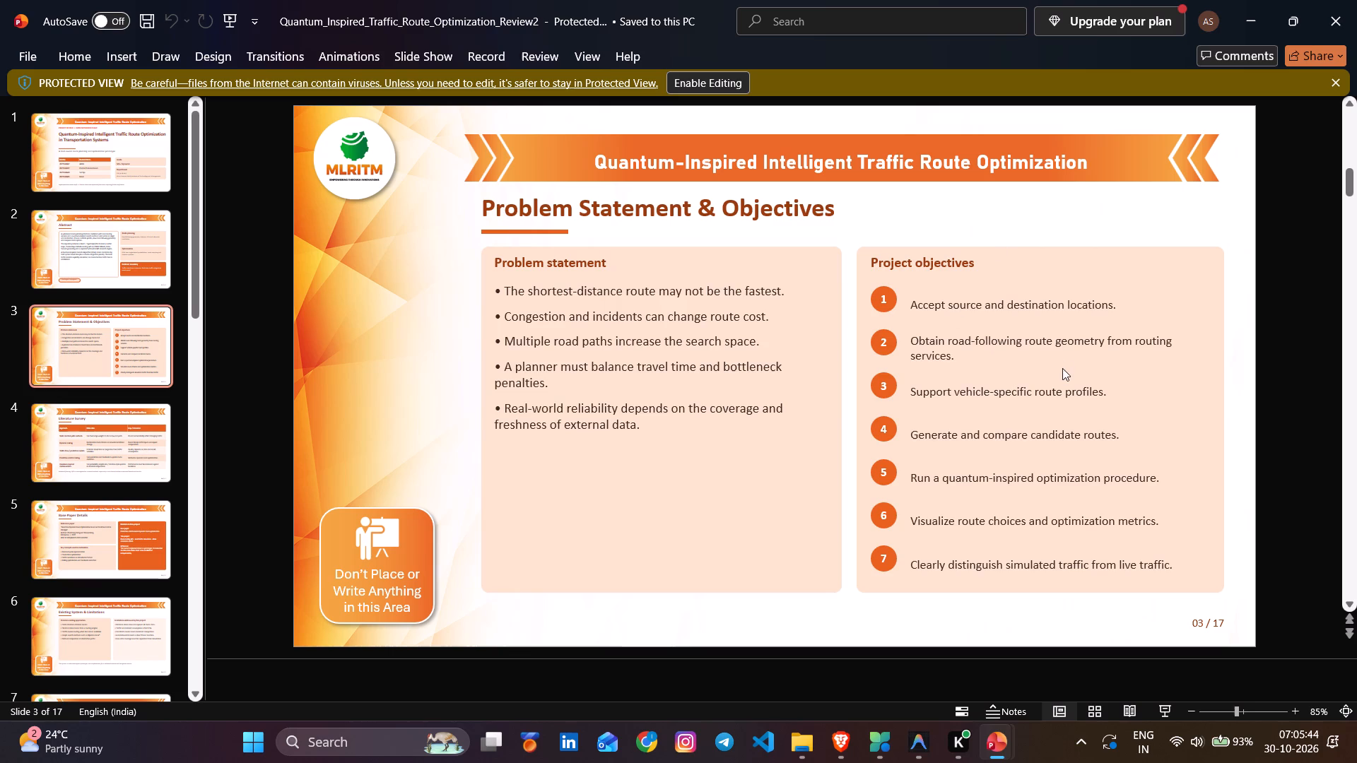
{"action": "scroll", "coordinate": [1032, 381], "scroll_direction": "down", "scroll_amount": 1}
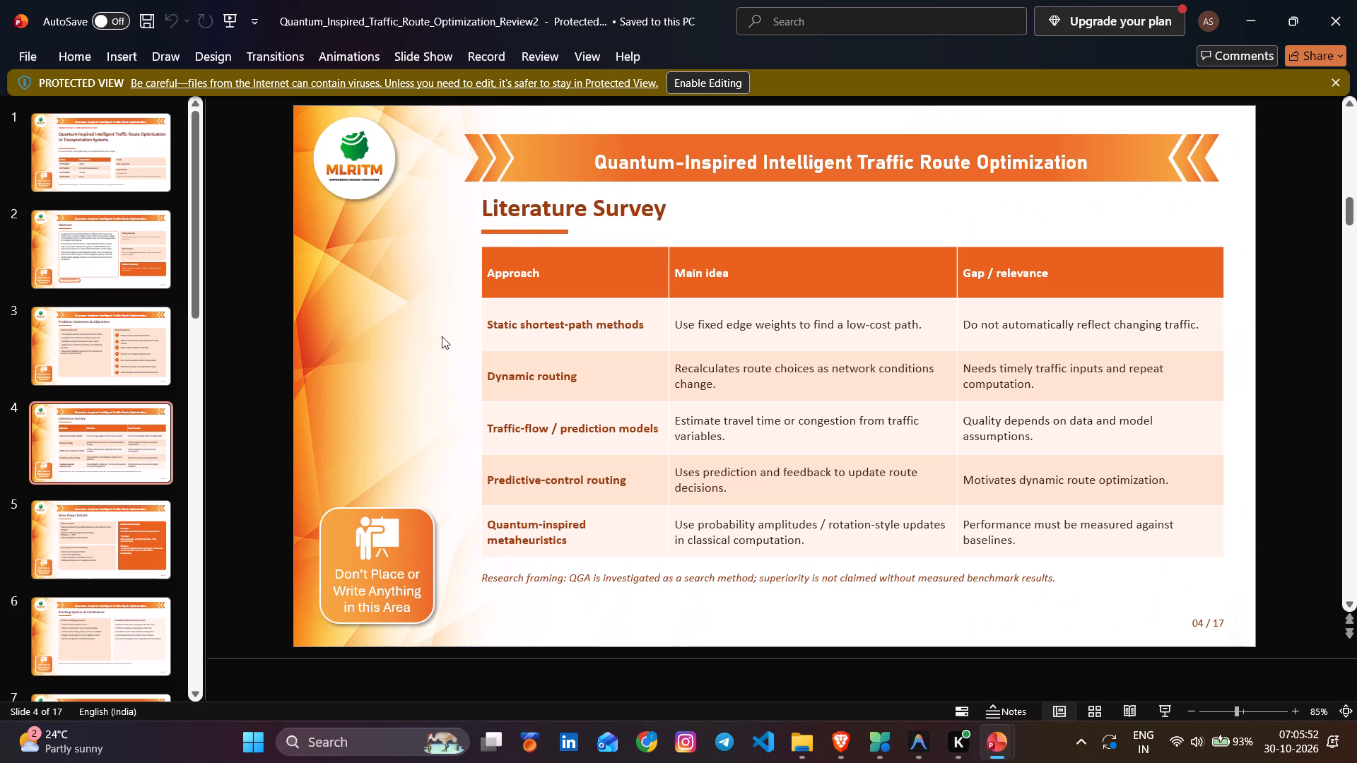
{"action": "scroll", "coordinate": [801, 466], "scroll_direction": "down", "scroll_amount": 1}
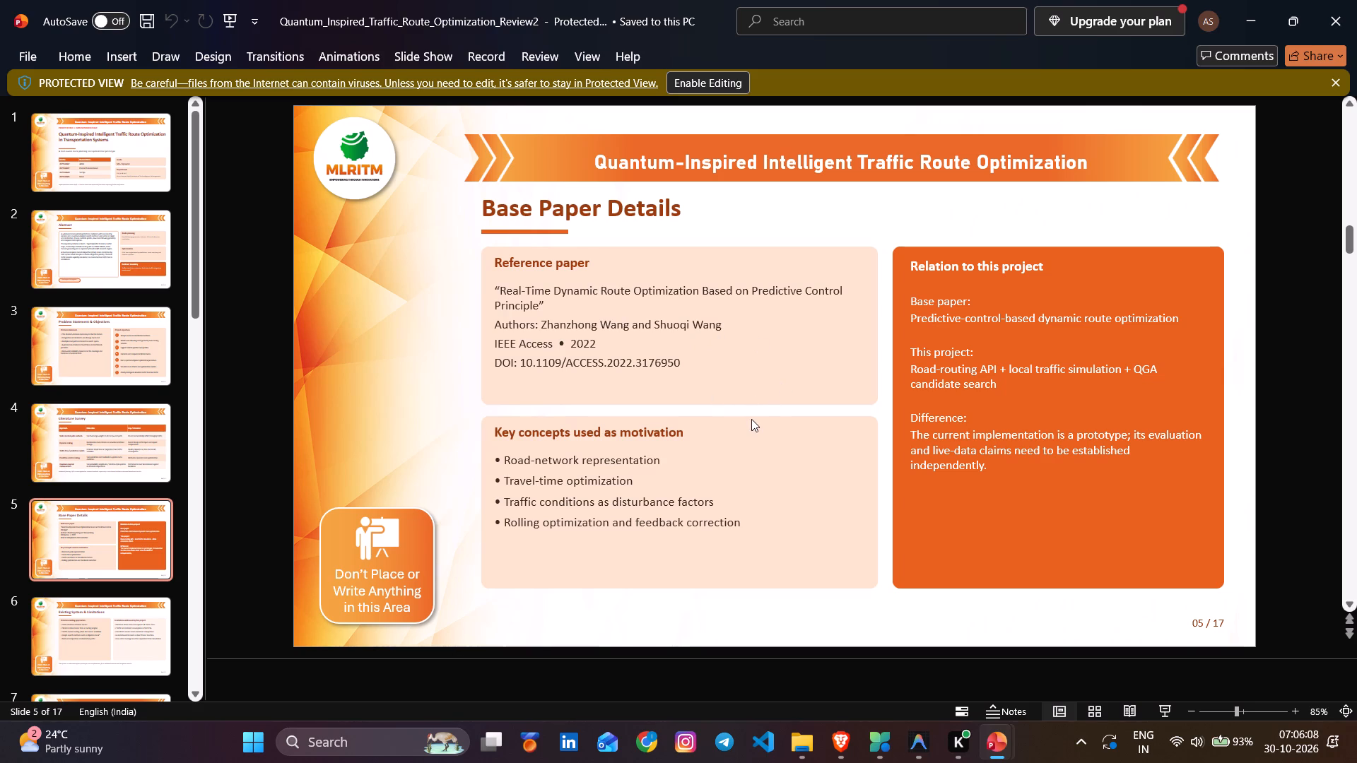
{"action": "scroll", "coordinate": [751, 407], "scroll_direction": "down", "scroll_amount": 1}
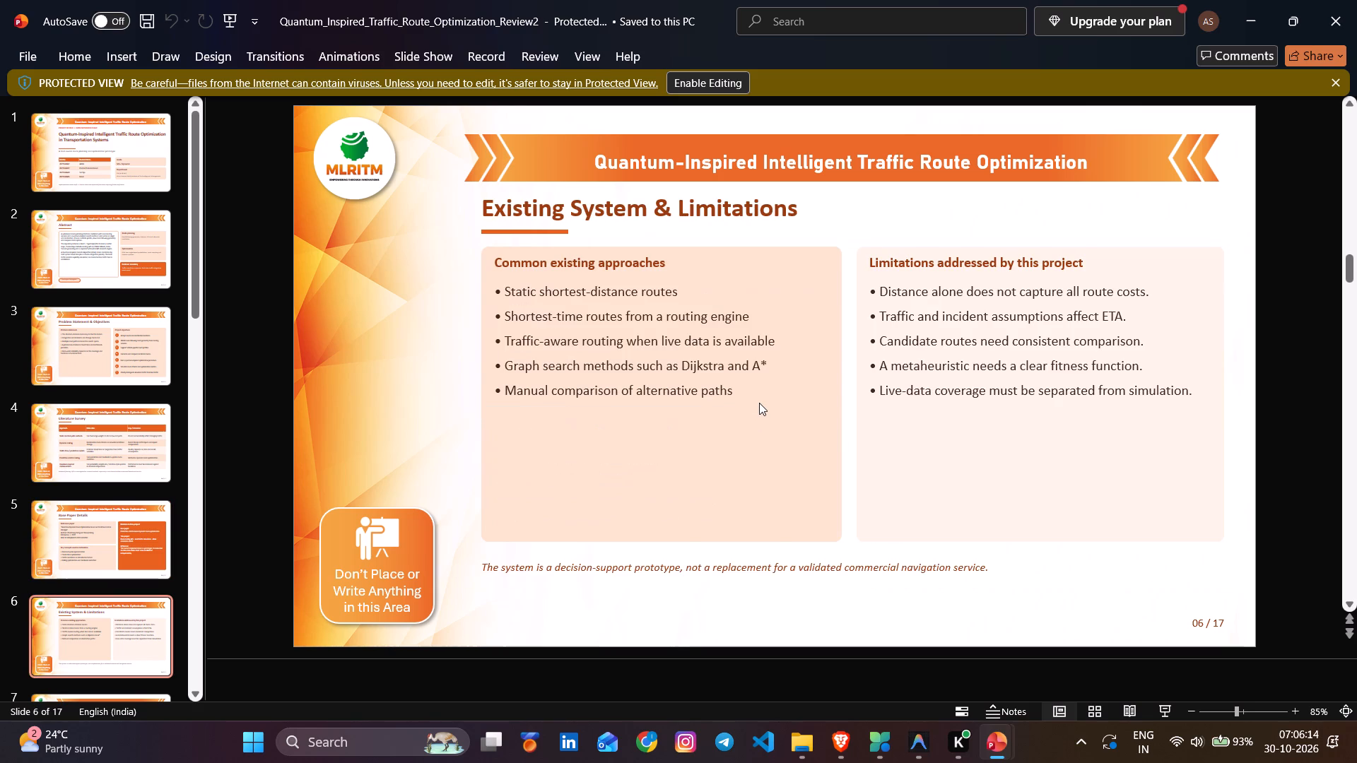
{"action": "scroll", "coordinate": [759, 403], "scroll_direction": "down", "scroll_amount": 2}
{"action": "scroll", "coordinate": [759, 403], "scroll_direction": "up", "scroll_amount": 1}
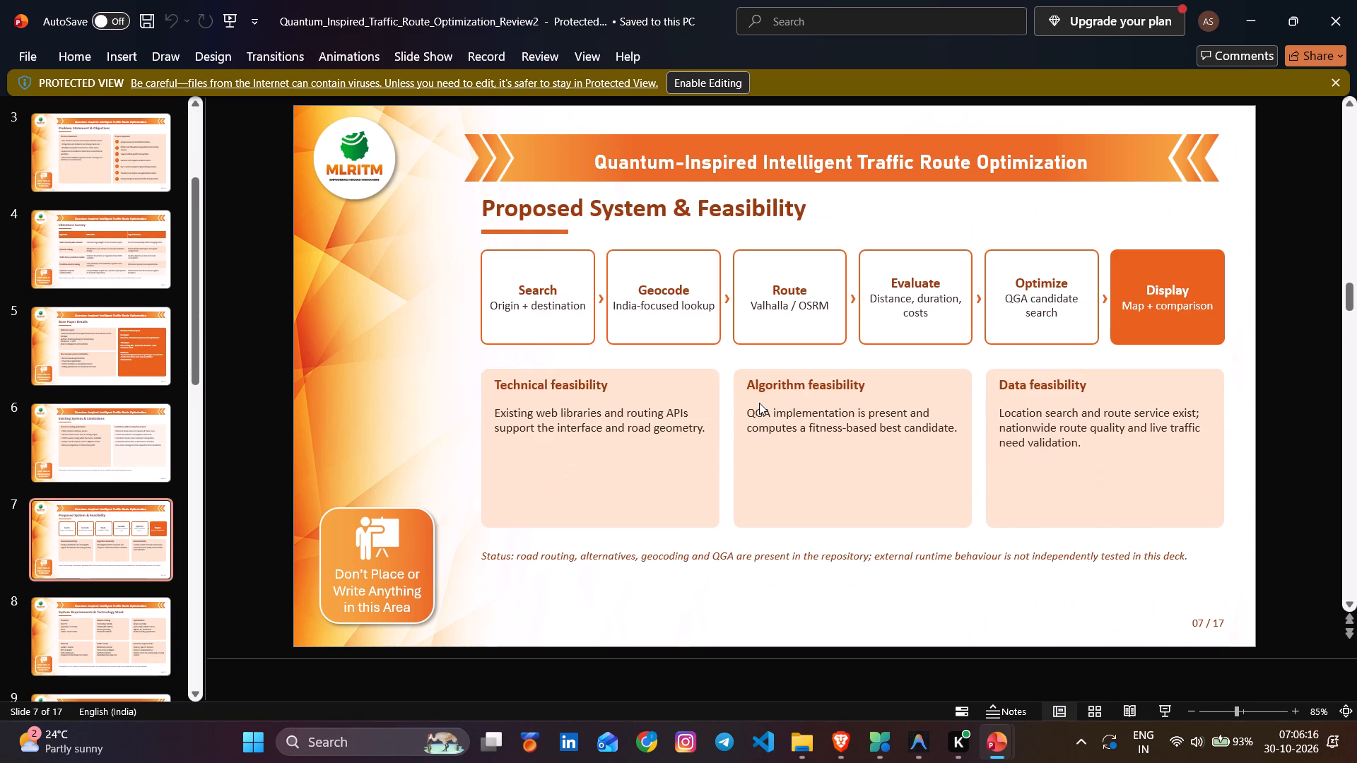
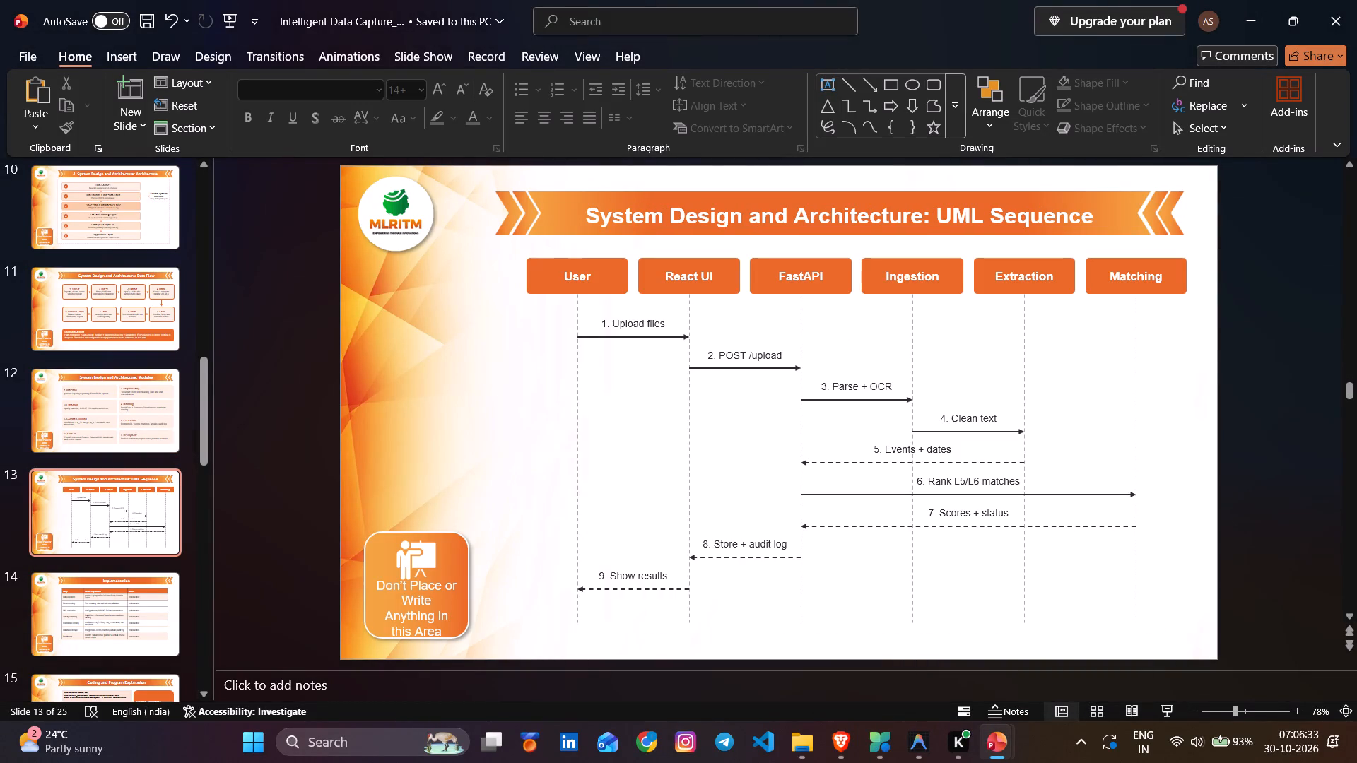
Go back from the UML Sequence slide to the System Design and Architecture: Modules slide and examine it.
{"action": "scroll", "coordinate": [948, 585], "scroll_direction": "up", "scroll_amount": 1}
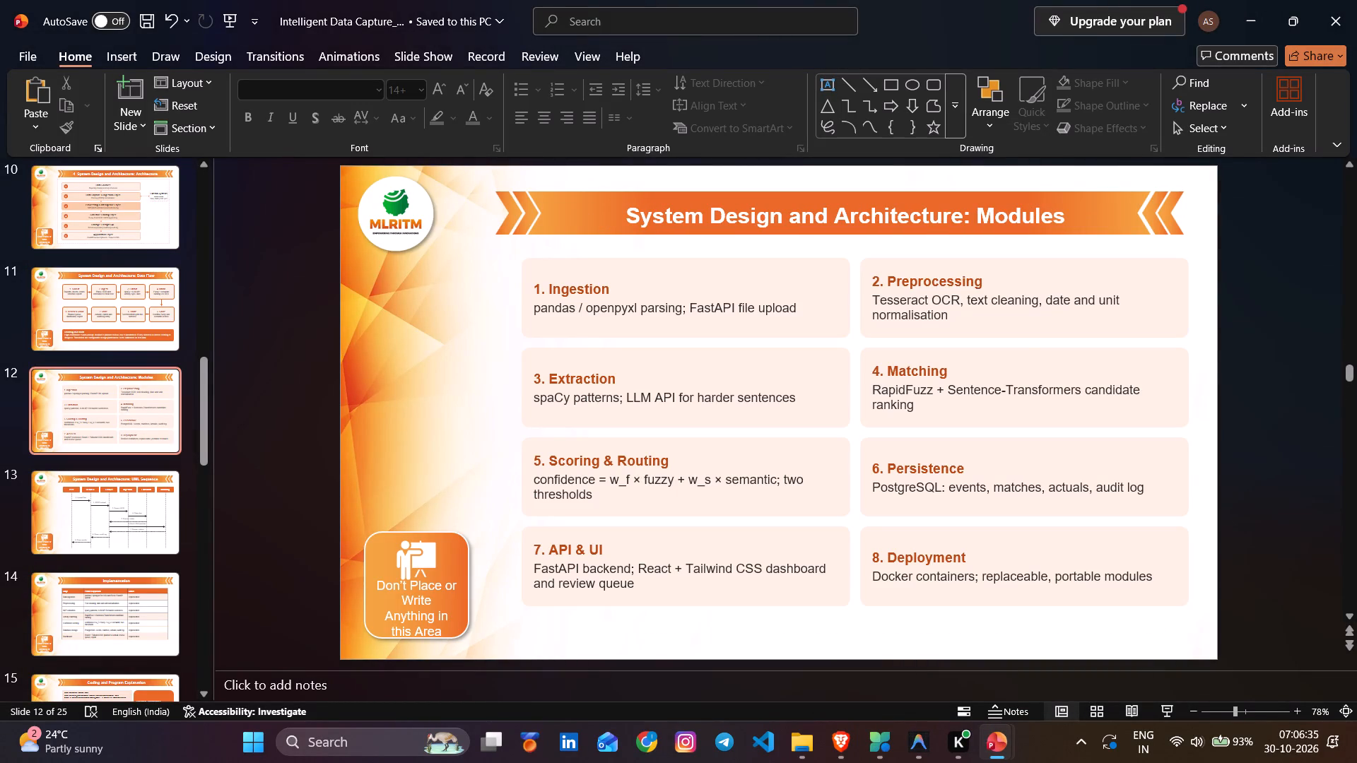
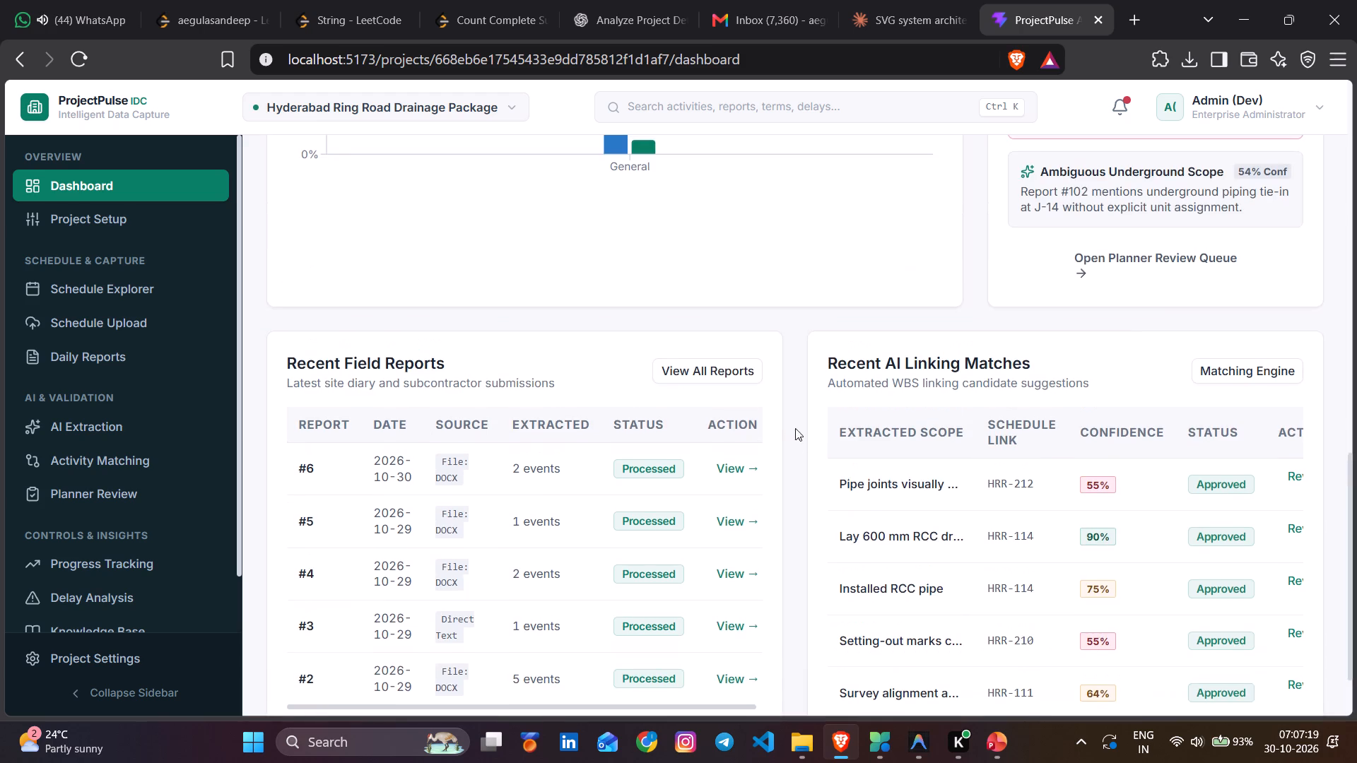
Examine the full Recent Field Reports table on the ProjectPulse dashboard for the Hyderabad Ring Road Drainage Package.
{"action": "scroll", "coordinate": [801, 483], "scroll_direction": "down", "scroll_amount": 2}
{"action": "left_click_drag", "start_coordinate": [652, 610], "coordinate": [698, 613]}
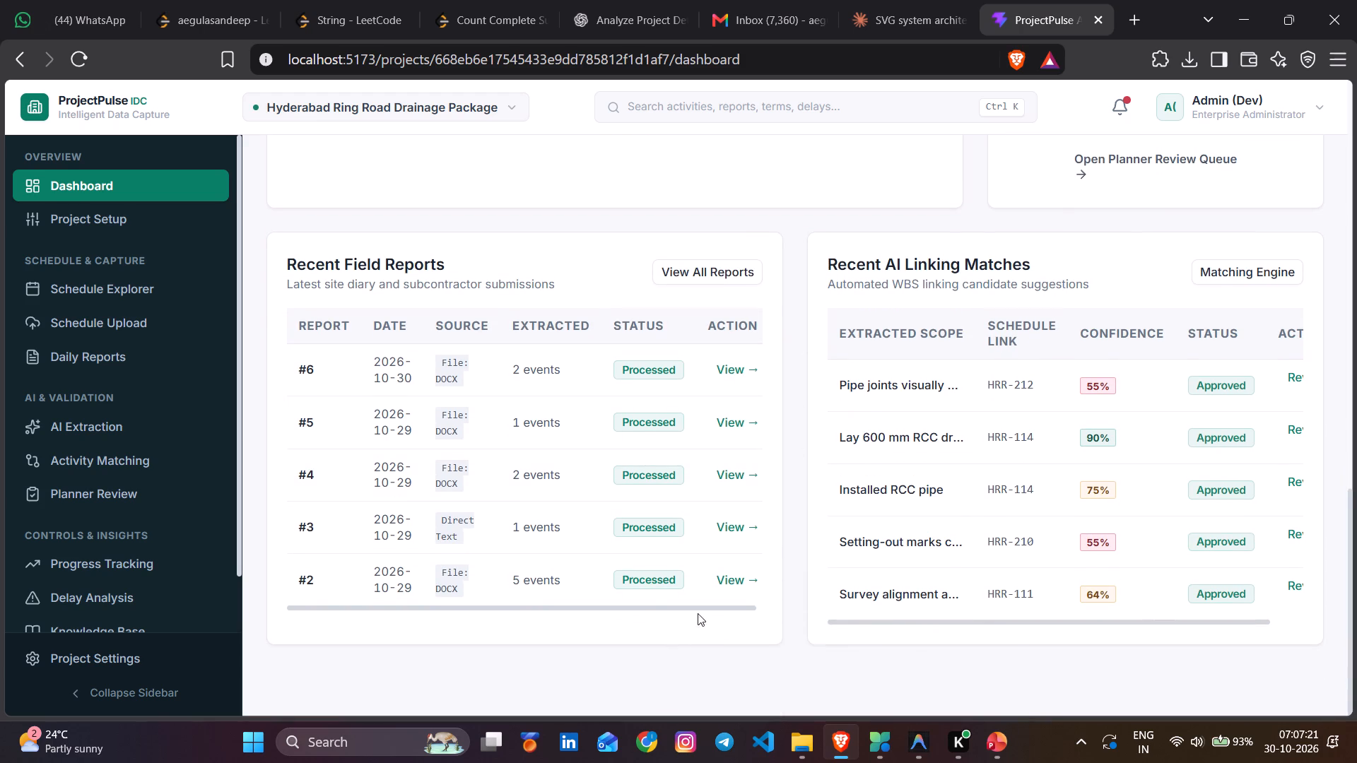
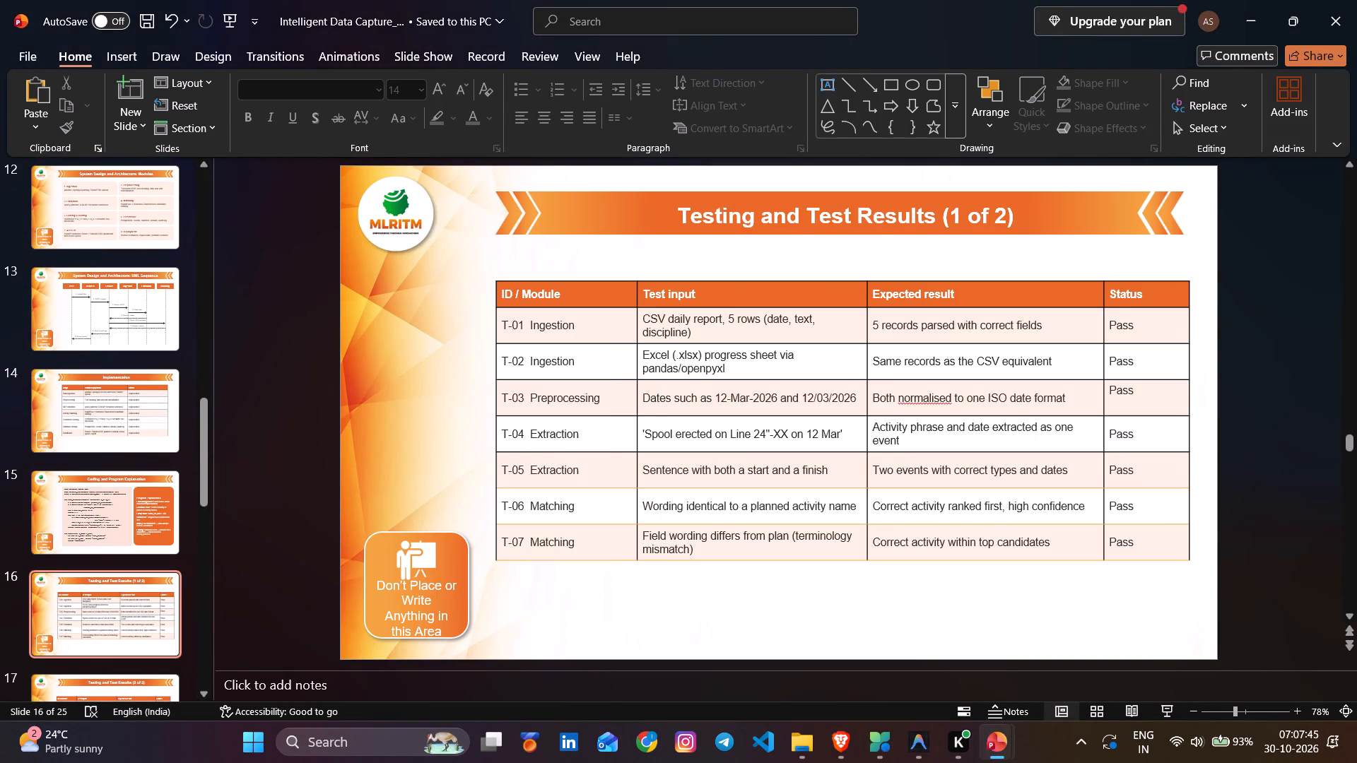
Delete the ABC Refinery Expansion dashboard screenshot from slide 18, Output Screenshots and Results.
{"action": "scroll", "coordinate": [944, 456], "scroll_direction": "down", "scroll_amount": 2}
{"action": "left_click", "coordinate": [768, 405]}
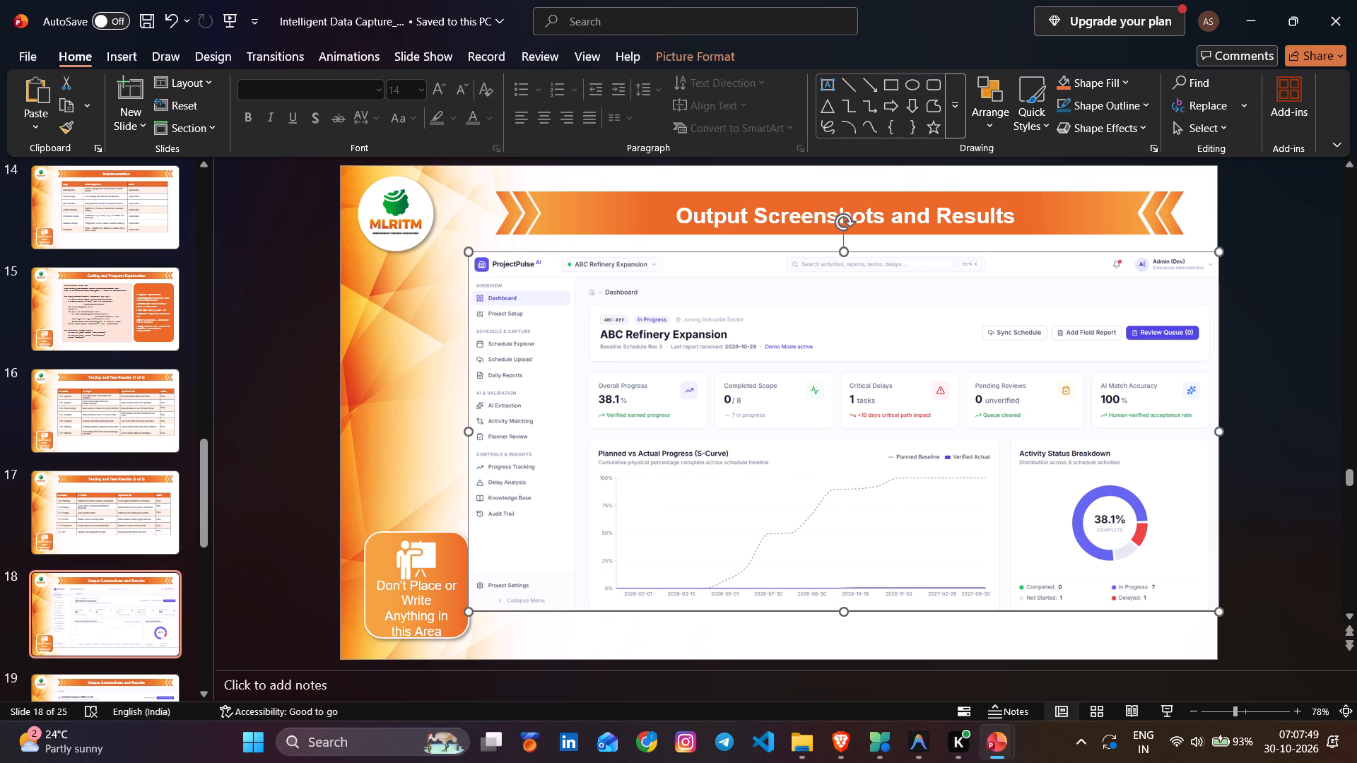
{"action": "key", "text": "Delete"}
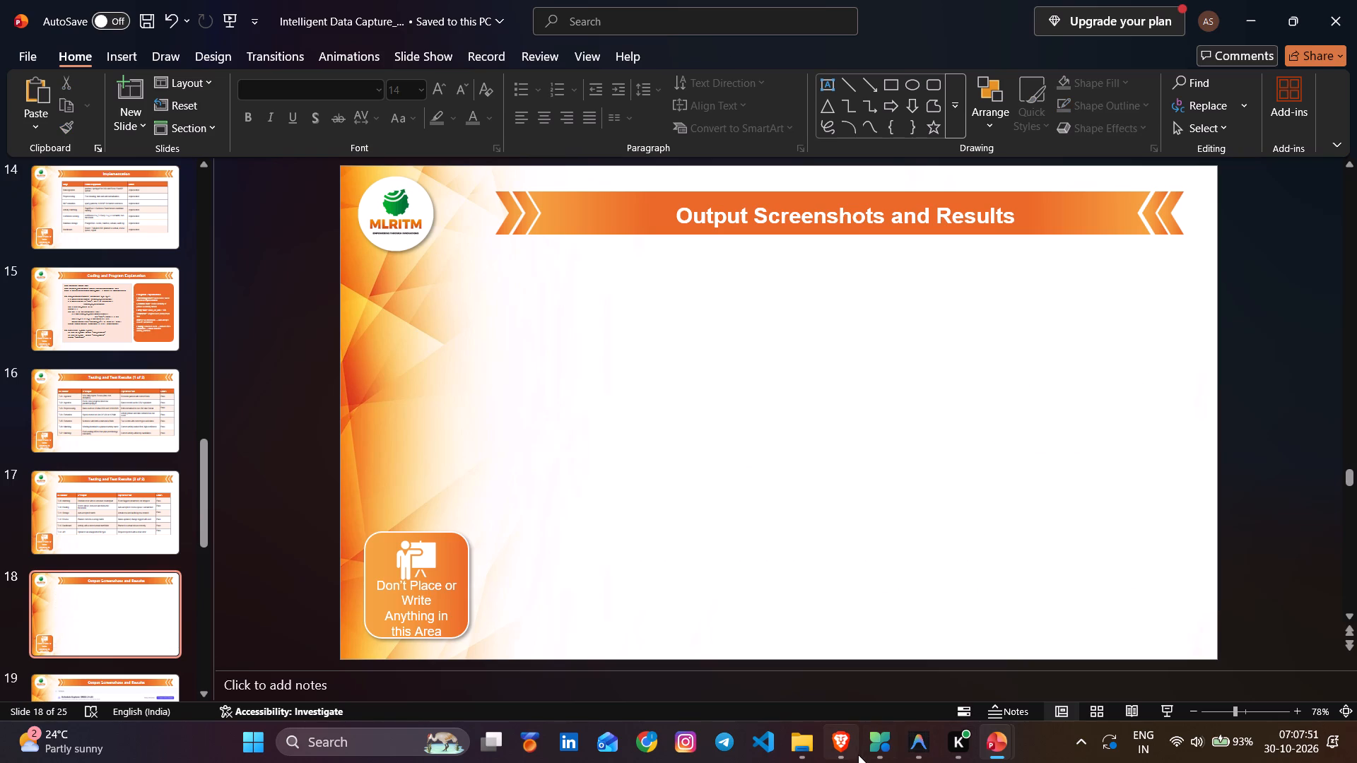
Switch to the ProjectPulse page in Brave and capture a screen snip of the whole Hyderabad Ring Road Drainage Package dashboard view.
{"action": "left_click", "coordinate": [835, 747]}
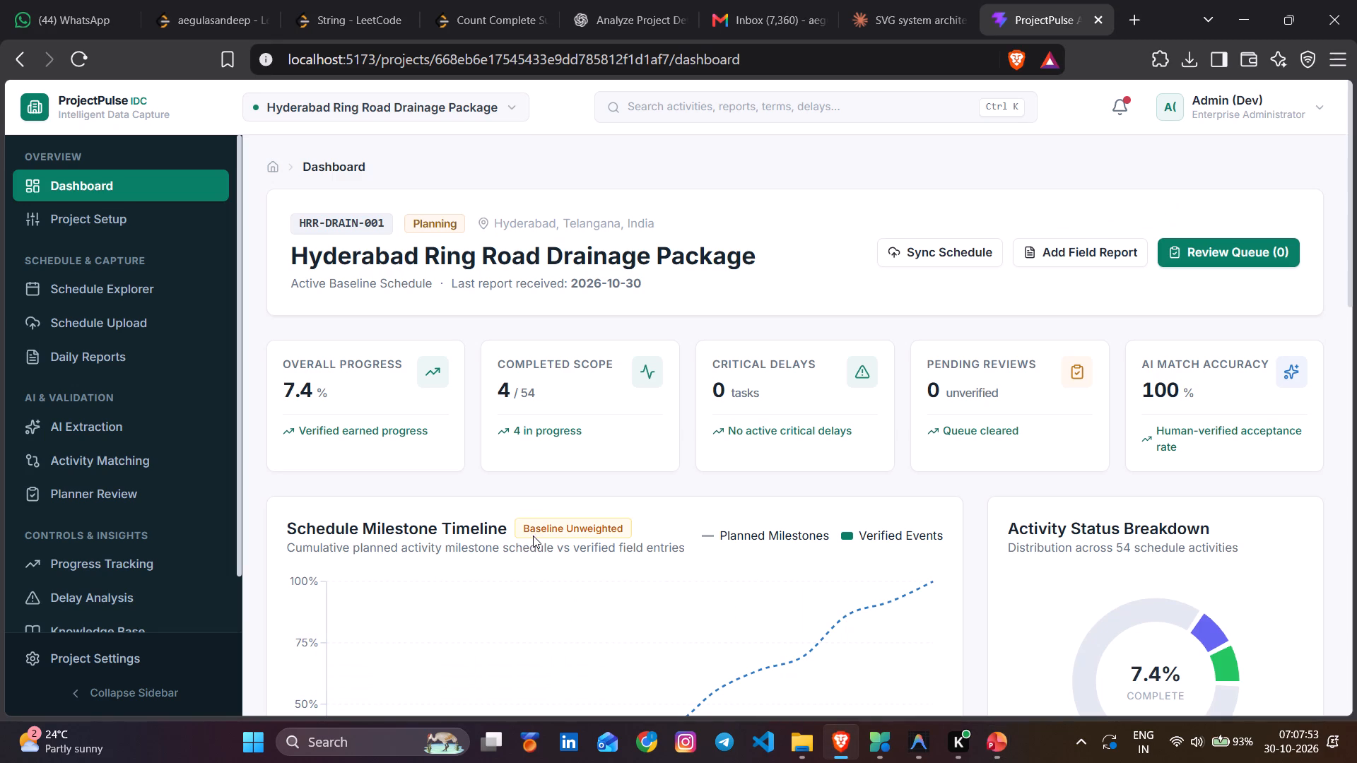
{"action": "key", "text": "shift+super+s"}
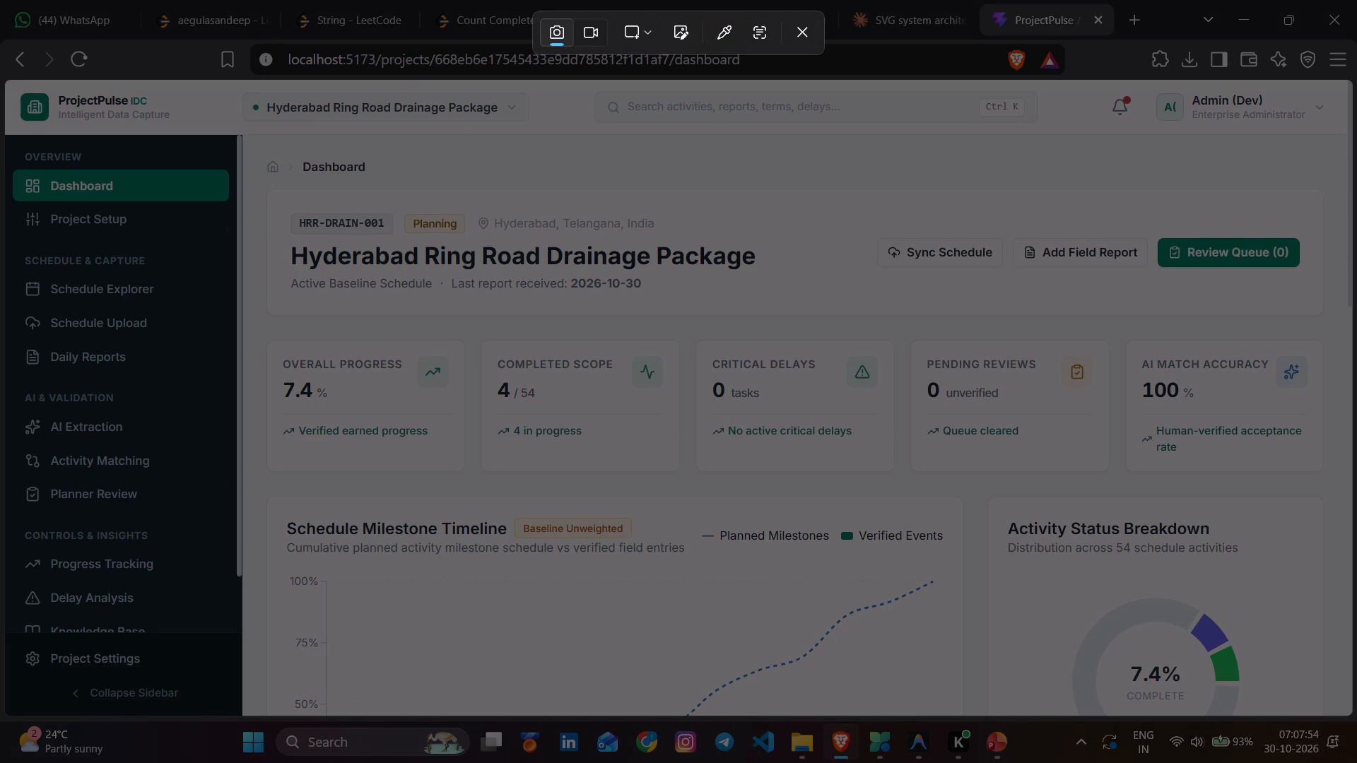
{"action": "left_click_drag", "start_coordinate": [6, 80], "coordinate": [1347, 708]}
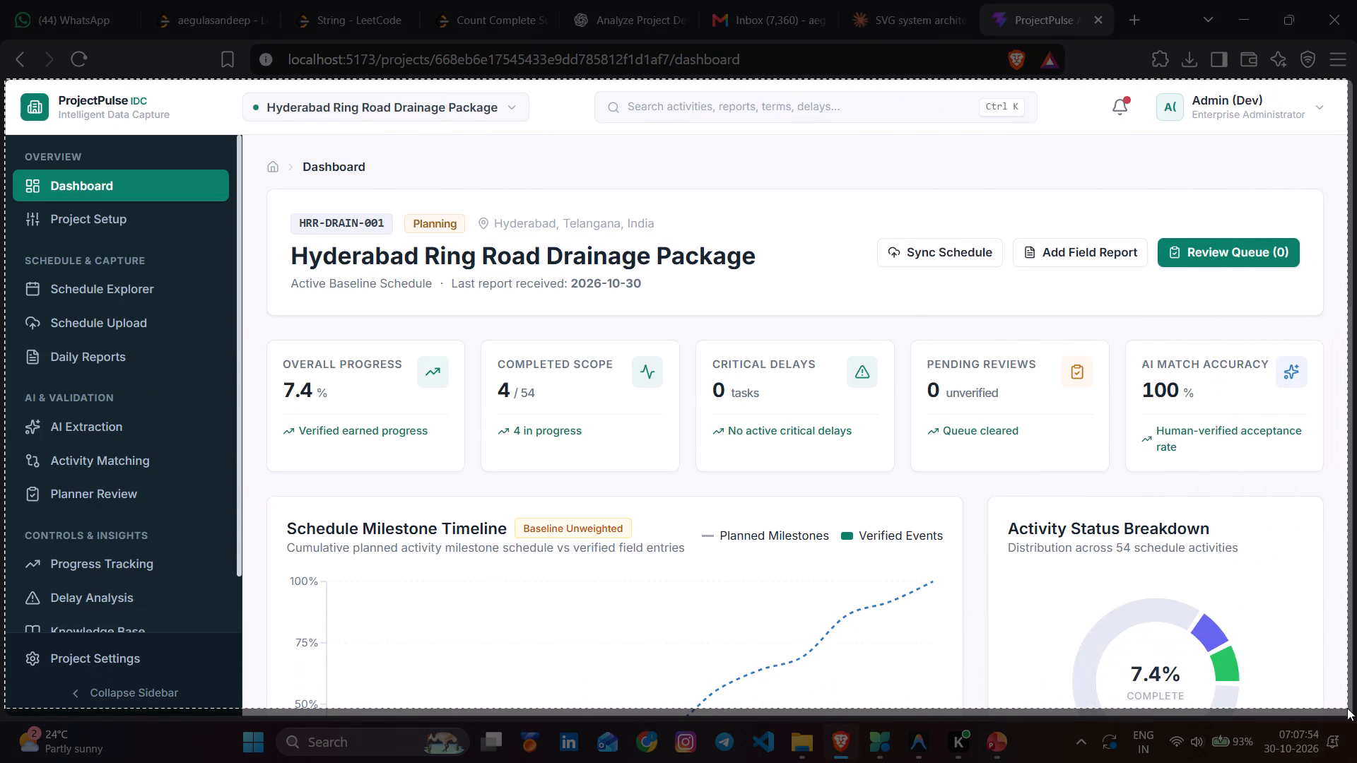
{"action": "left_click_drag", "start_coordinate": [1347, 708], "coordinate": [1356, 718]}
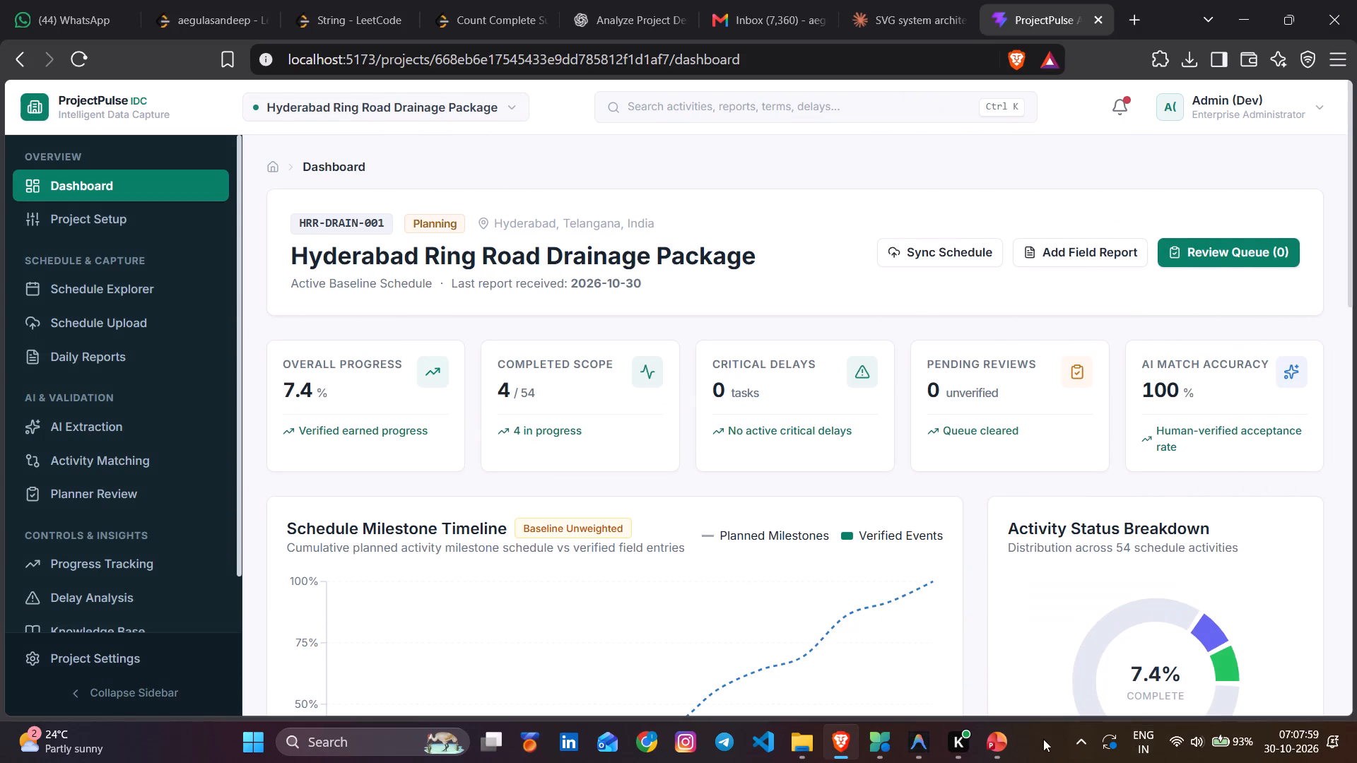
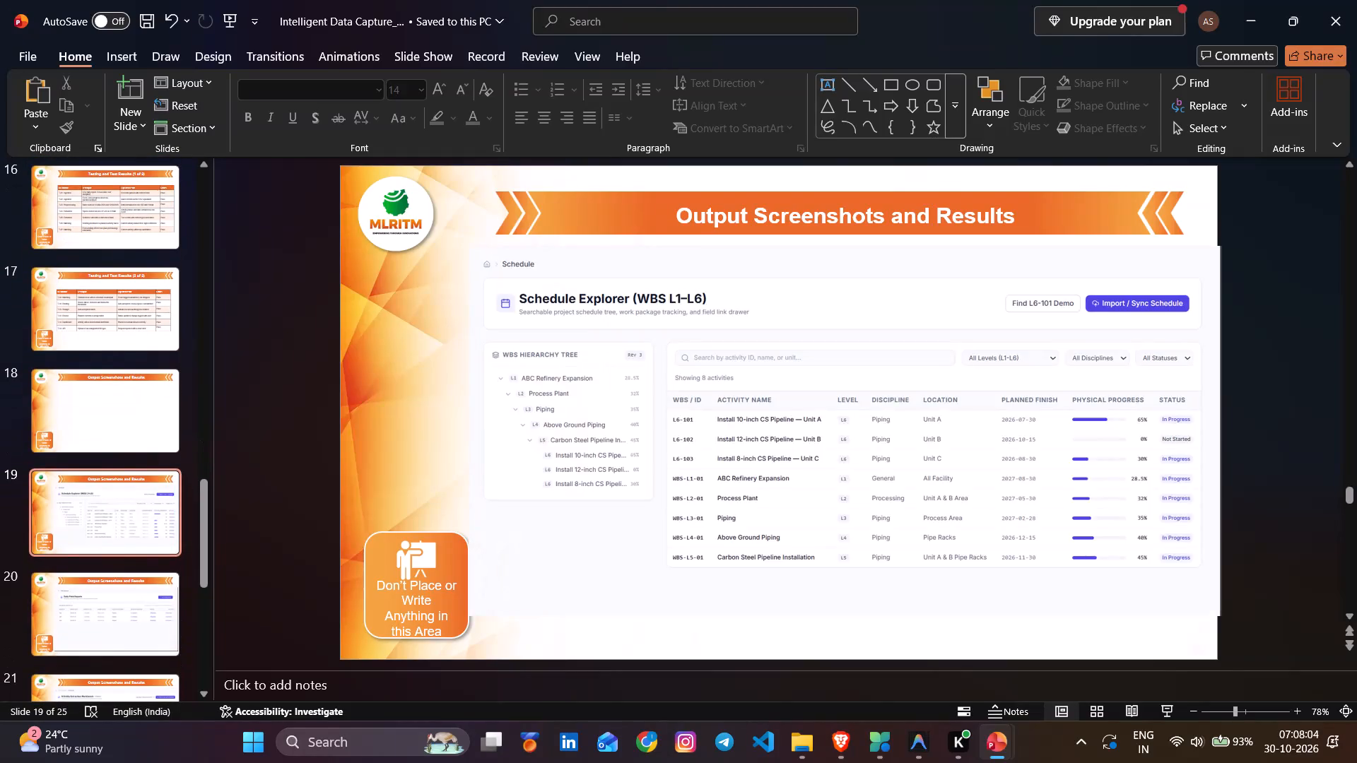
Review the slides from Coding and Program Explanation through the Testing and Test Results and Output Screenshots slides.
{"action": "scroll", "coordinate": [910, 495], "scroll_direction": "down", "scroll_amount": 1}
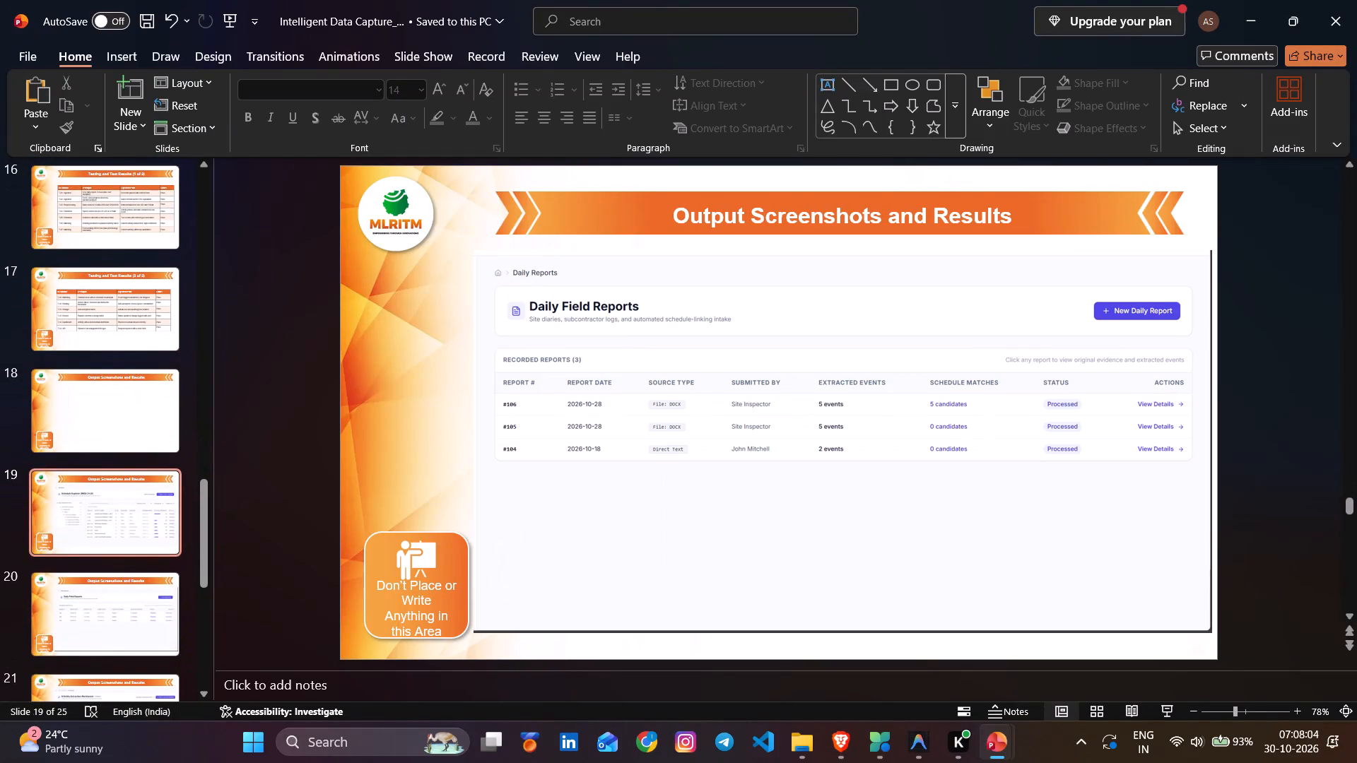
{"action": "scroll", "coordinate": [910, 496], "scroll_direction": "down", "scroll_amount": 1}
{"action": "scroll", "coordinate": [910, 495], "scroll_direction": "up", "scroll_amount": 3}
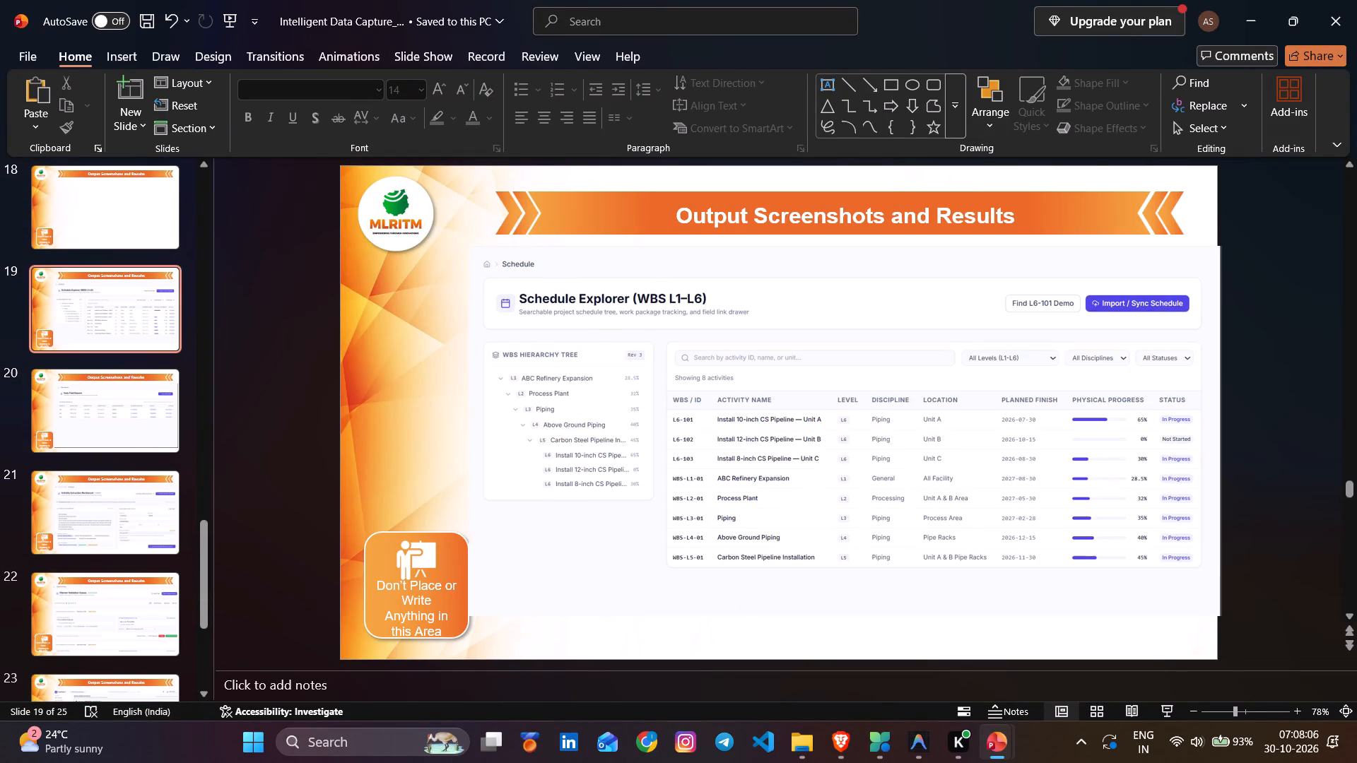
{"action": "scroll", "coordinate": [909, 494], "scroll_direction": "up", "scroll_amount": 1}
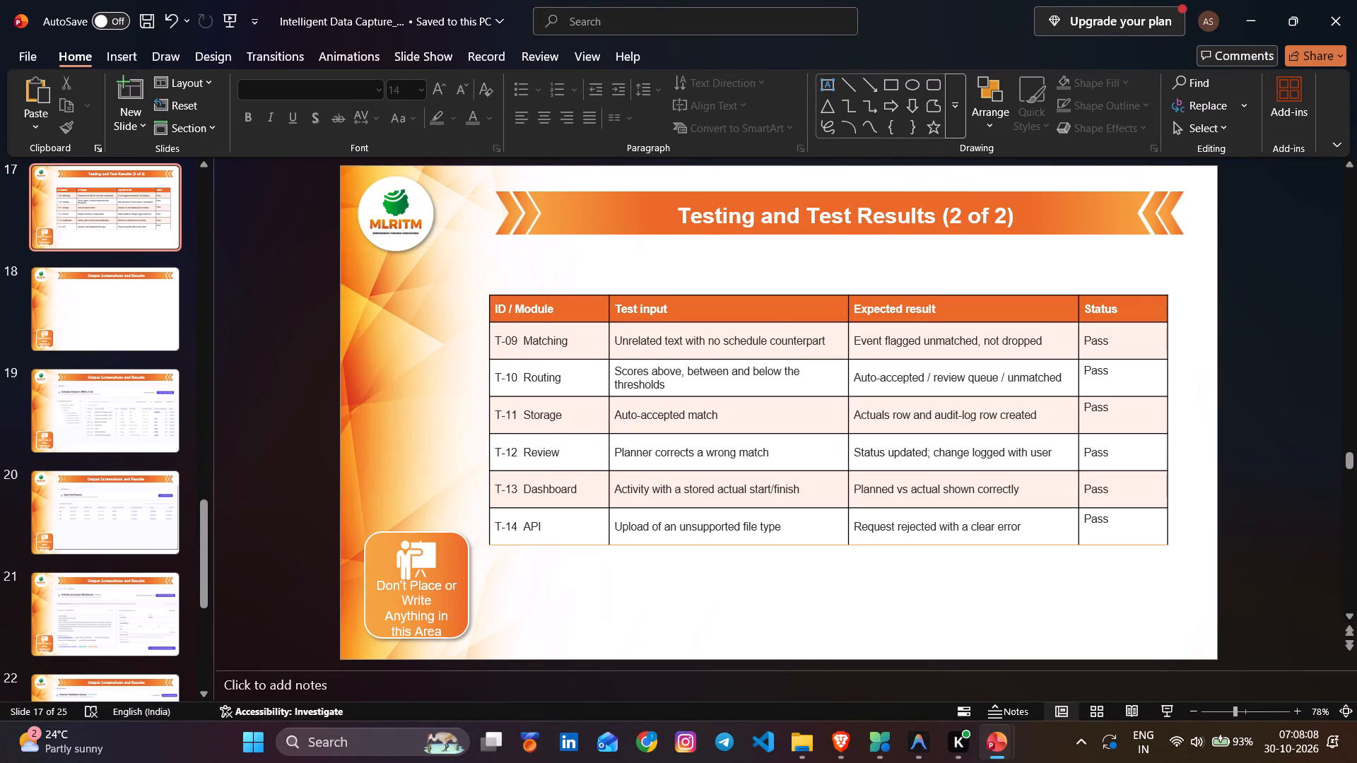
{"action": "scroll", "coordinate": [909, 494], "scroll_direction": "up", "scroll_amount": 2}
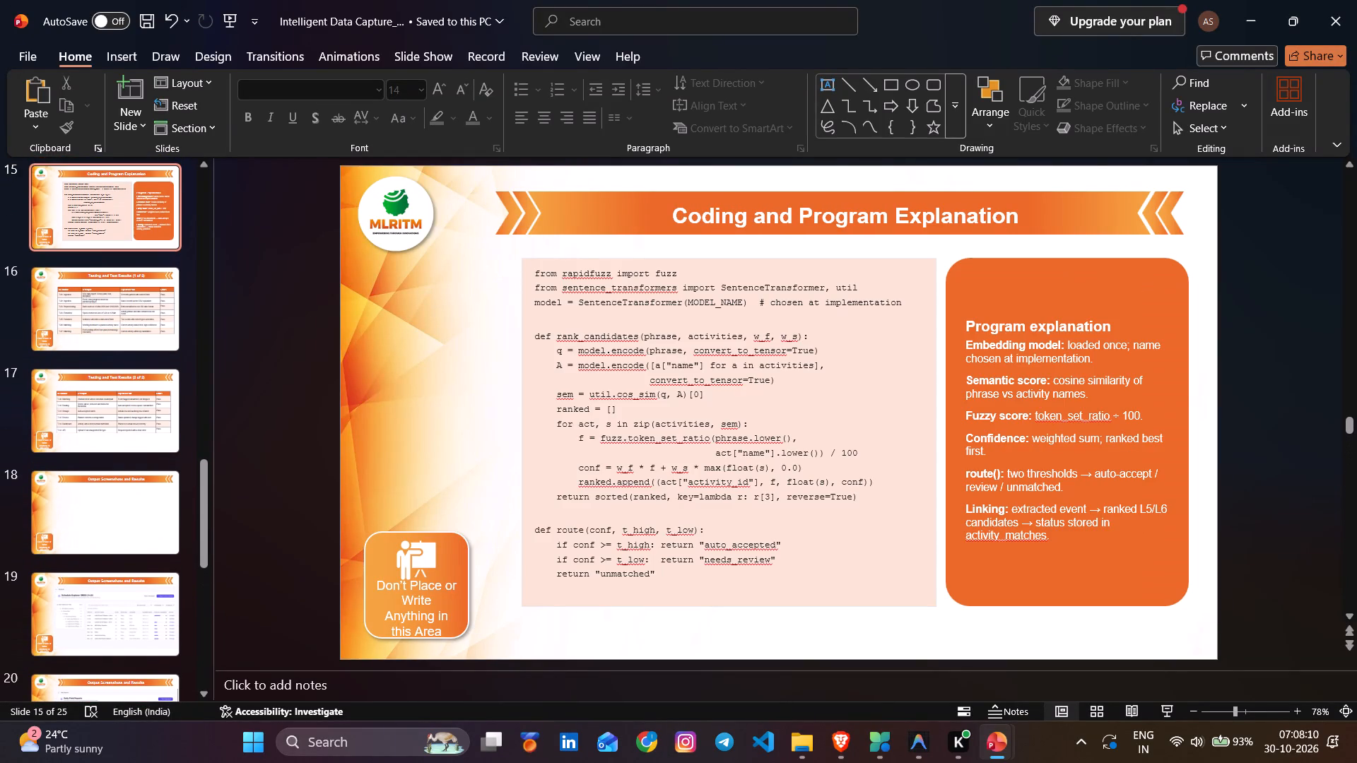
{"action": "scroll", "coordinate": [904, 494], "scroll_direction": "down", "scroll_amount": 1}
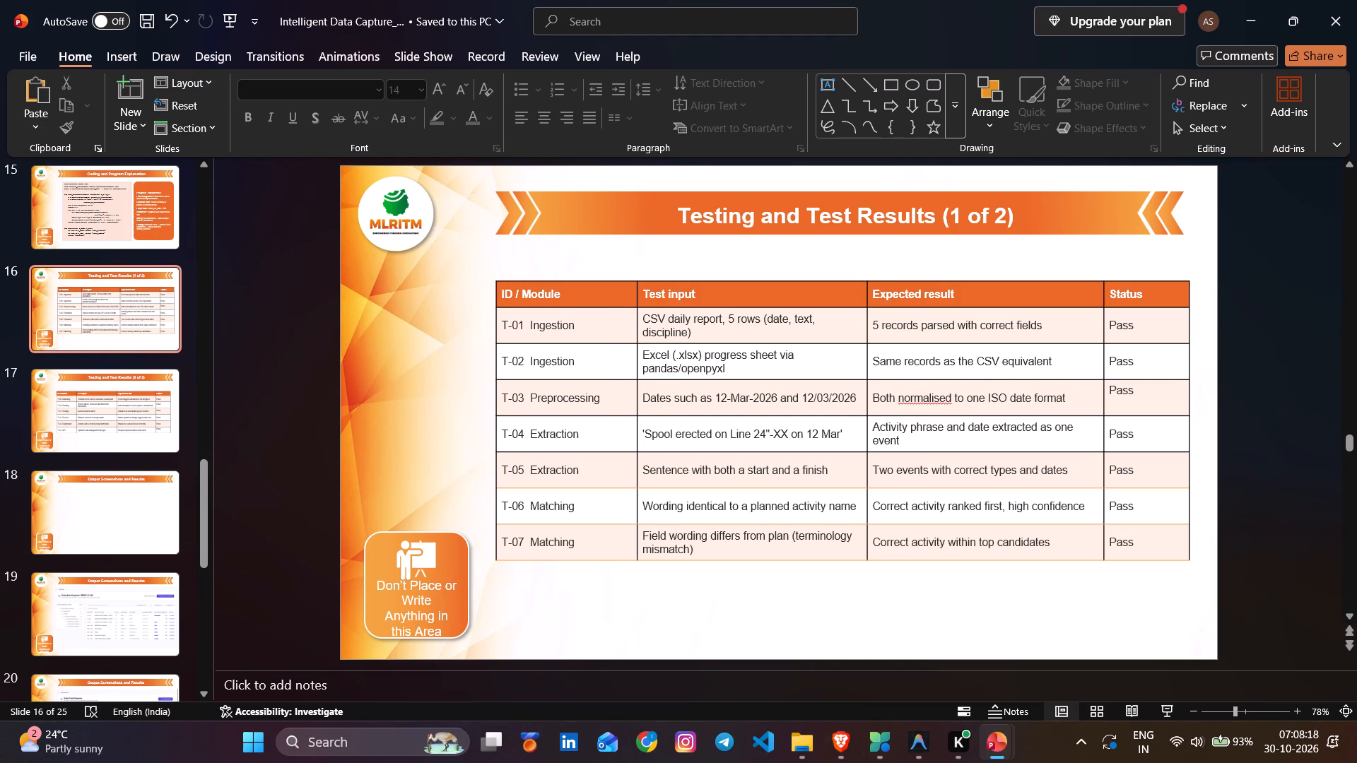
{"action": "scroll", "coordinate": [934, 567], "scroll_direction": "down", "scroll_amount": 1}
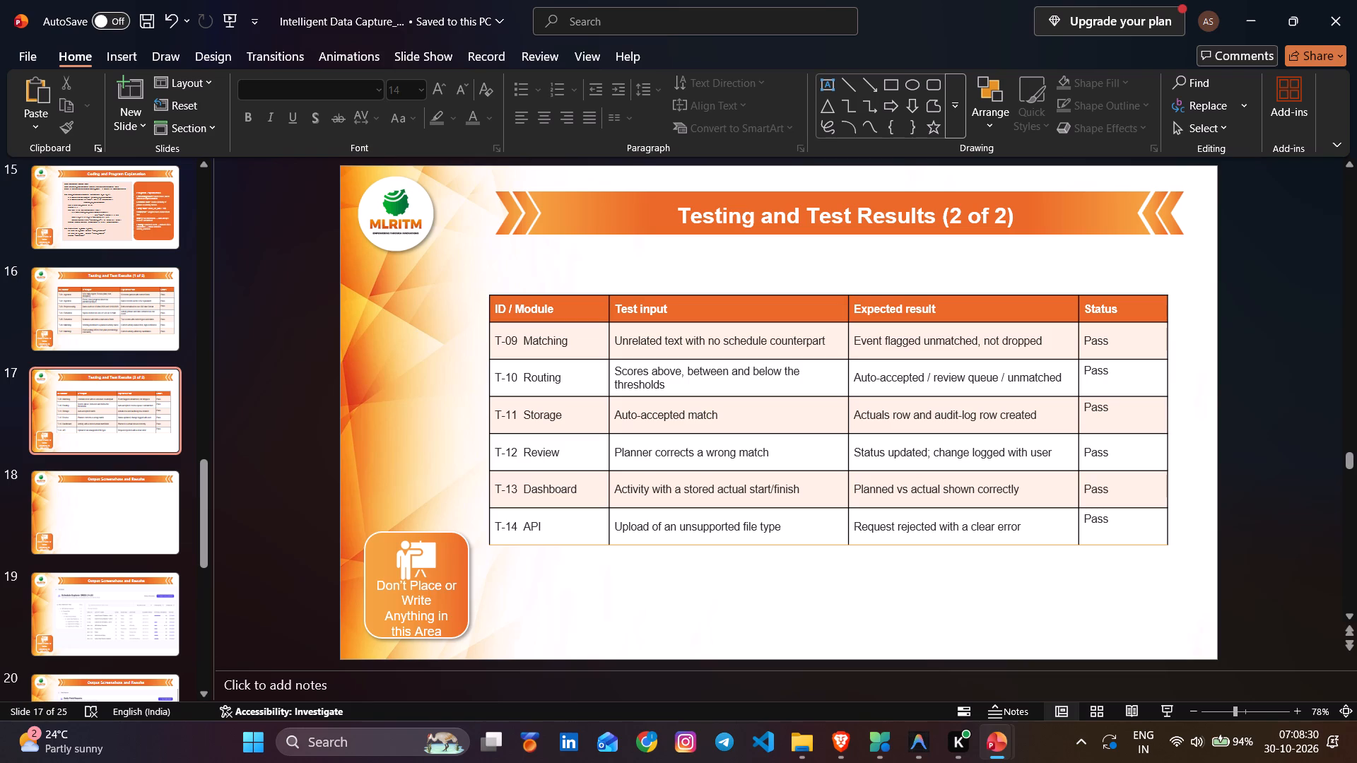
Paste the Hyderabad Ring Road dashboard capture on slide 18 and fit it below the title at about 29 by 13.7 cm.
{"action": "scroll", "coordinate": [871, 468], "scroll_direction": "down", "scroll_amount": 1}
{"action": "left_click", "coordinate": [756, 439]}
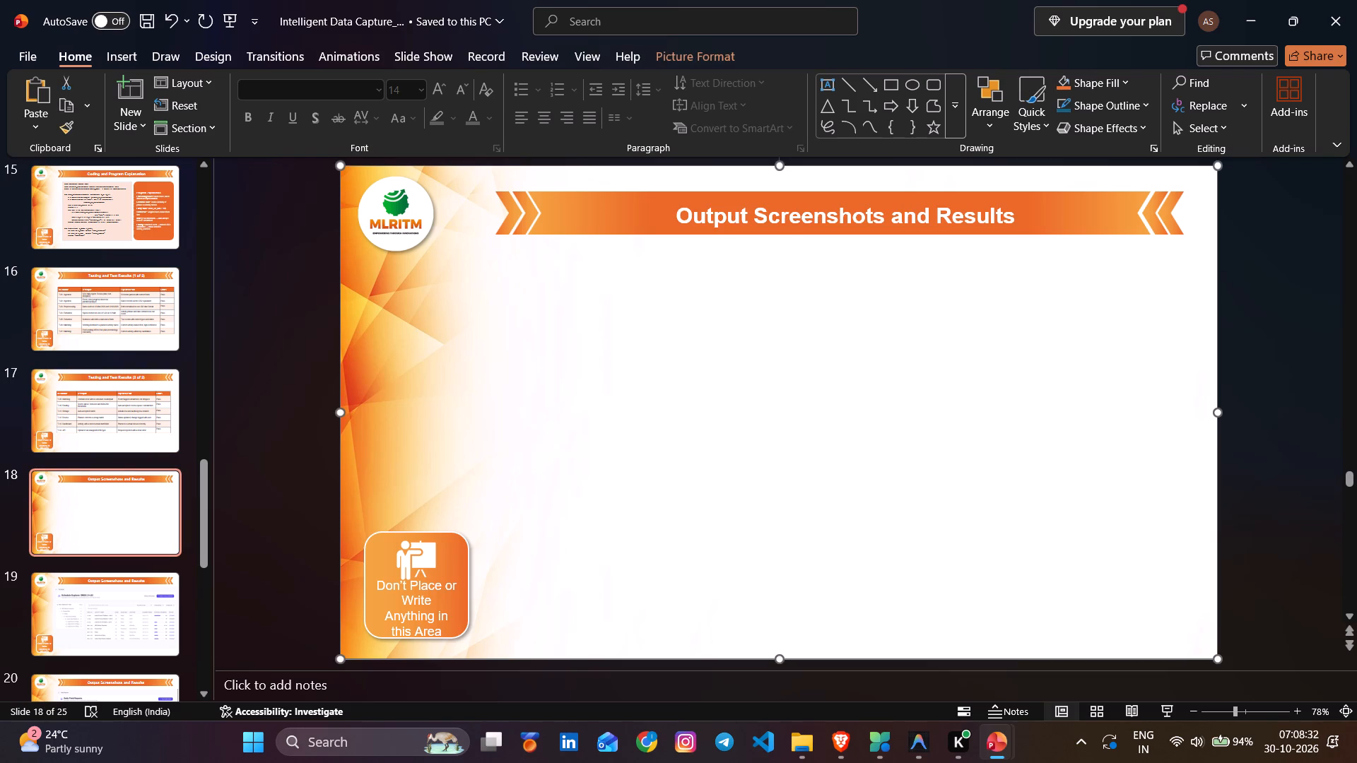
{"action": "key", "text": "ctrl+v"}
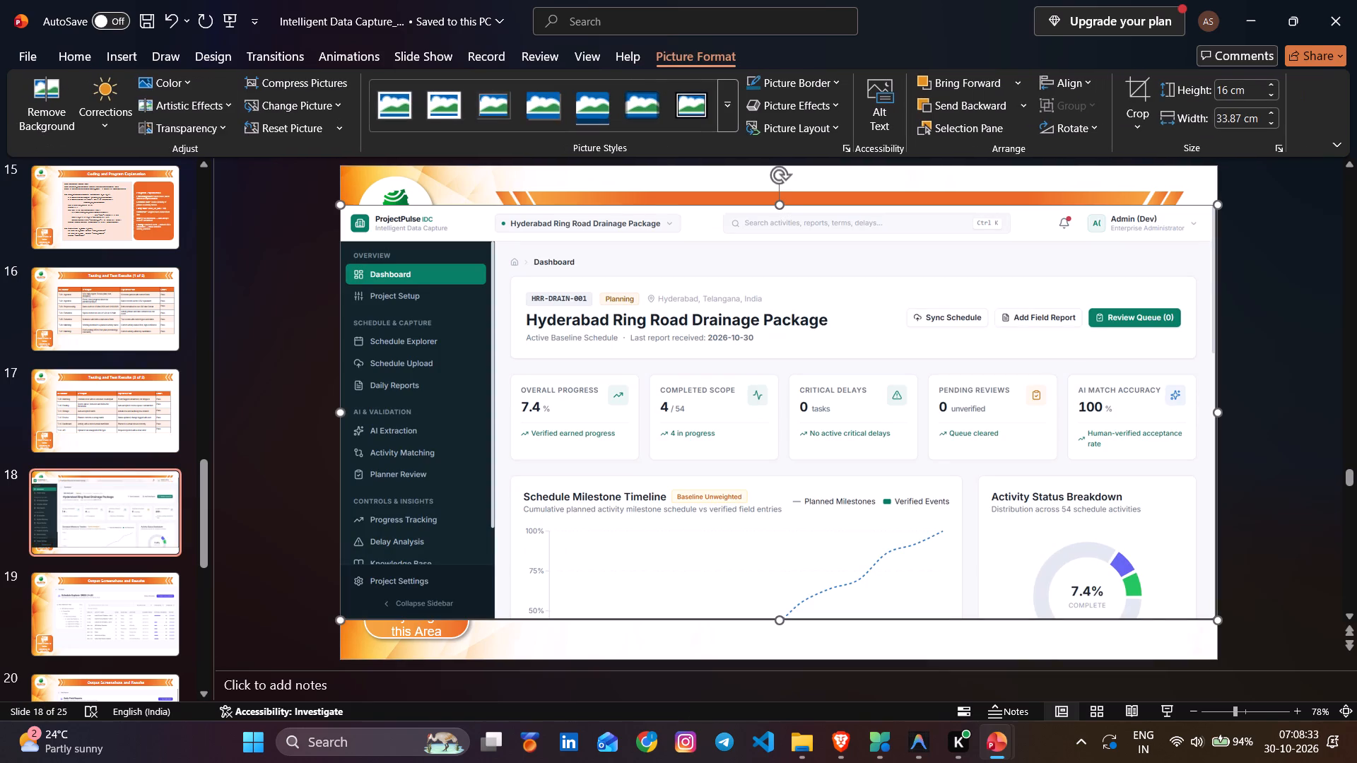
{"action": "left_click_drag", "start_coordinate": [1221, 621], "coordinate": [1127, 595]}
{"action": "left_click_drag", "start_coordinate": [867, 533], "coordinate": [895, 550]}
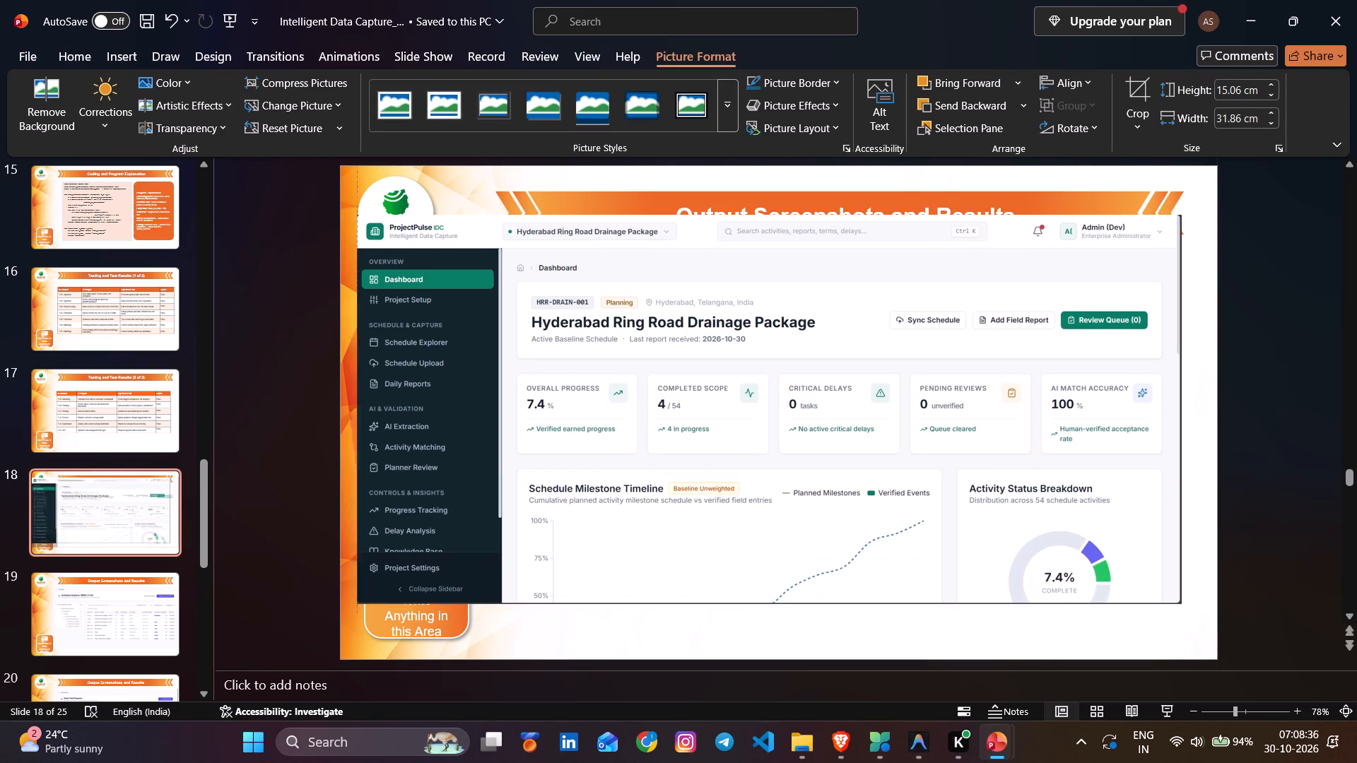
{"action": "left_click_drag", "start_coordinate": [895, 550], "coordinate": [926, 561]}
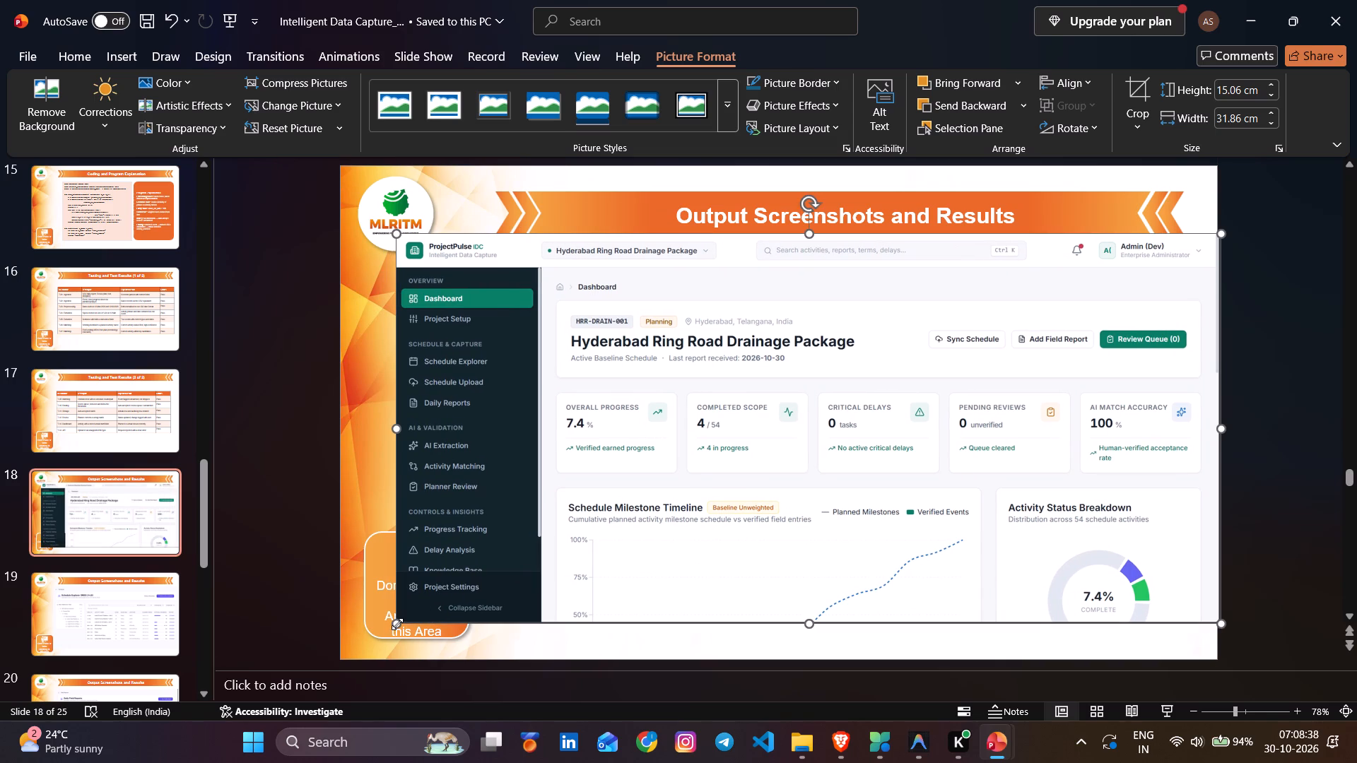
{"action": "left_click_drag", "start_coordinate": [397, 624], "coordinate": [655, 585]}
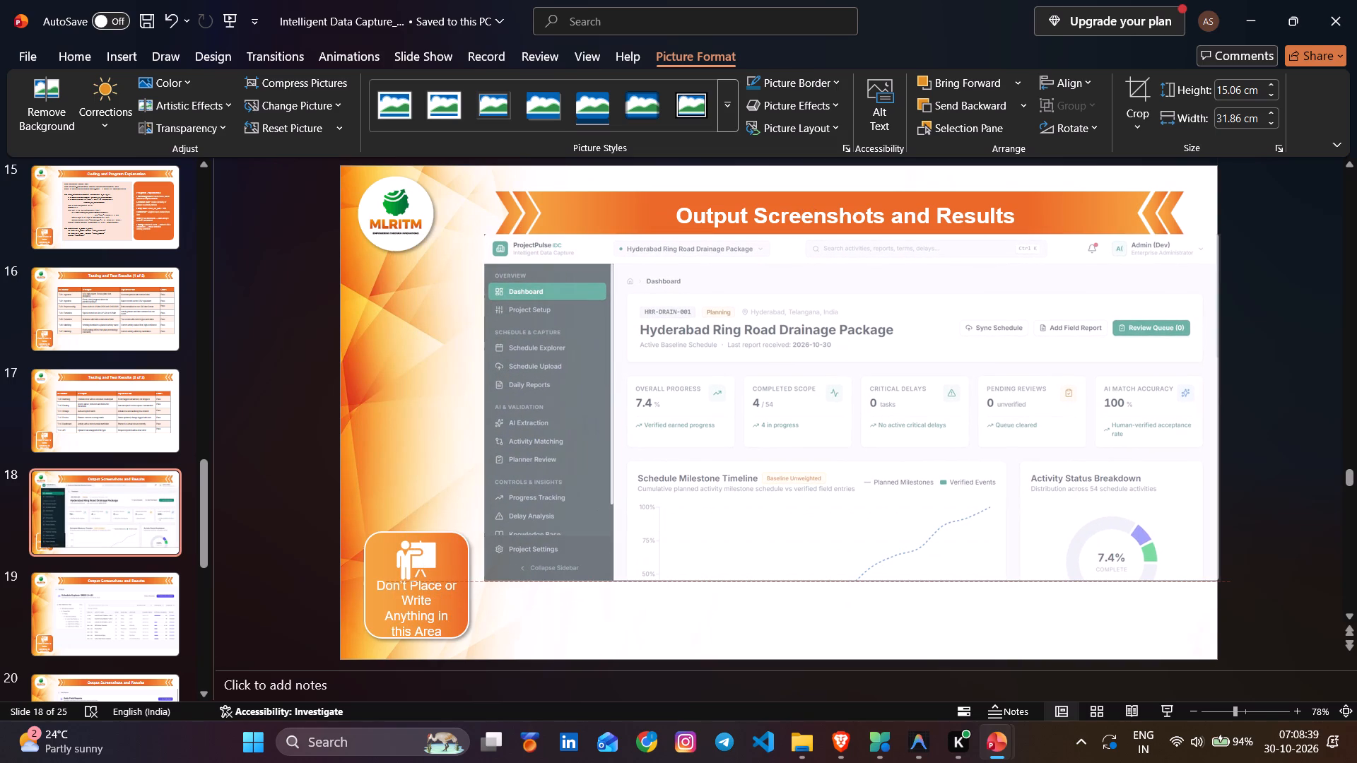
{"action": "left_click_drag", "start_coordinate": [655, 585], "coordinate": [628, 588]}
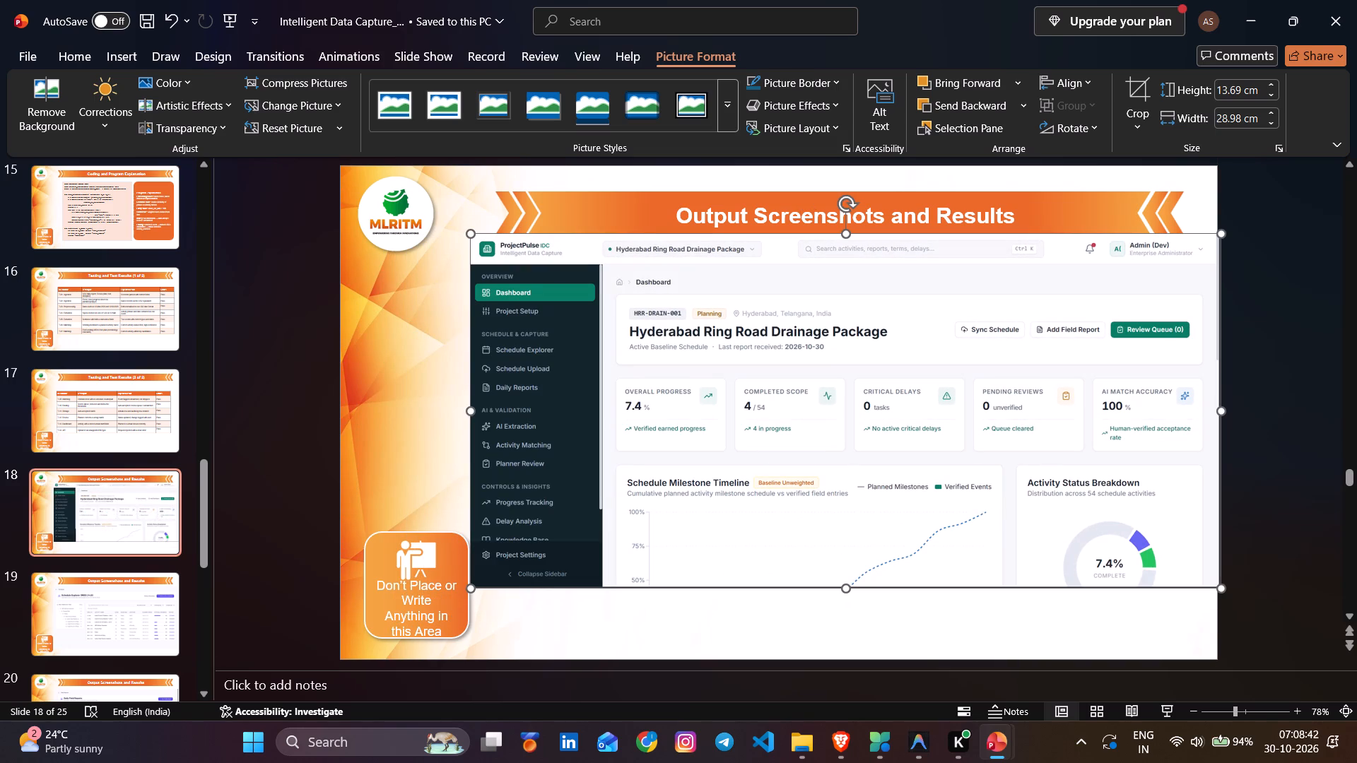
{"action": "left_click_drag", "start_coordinate": [914, 557], "coordinate": [914, 568]}
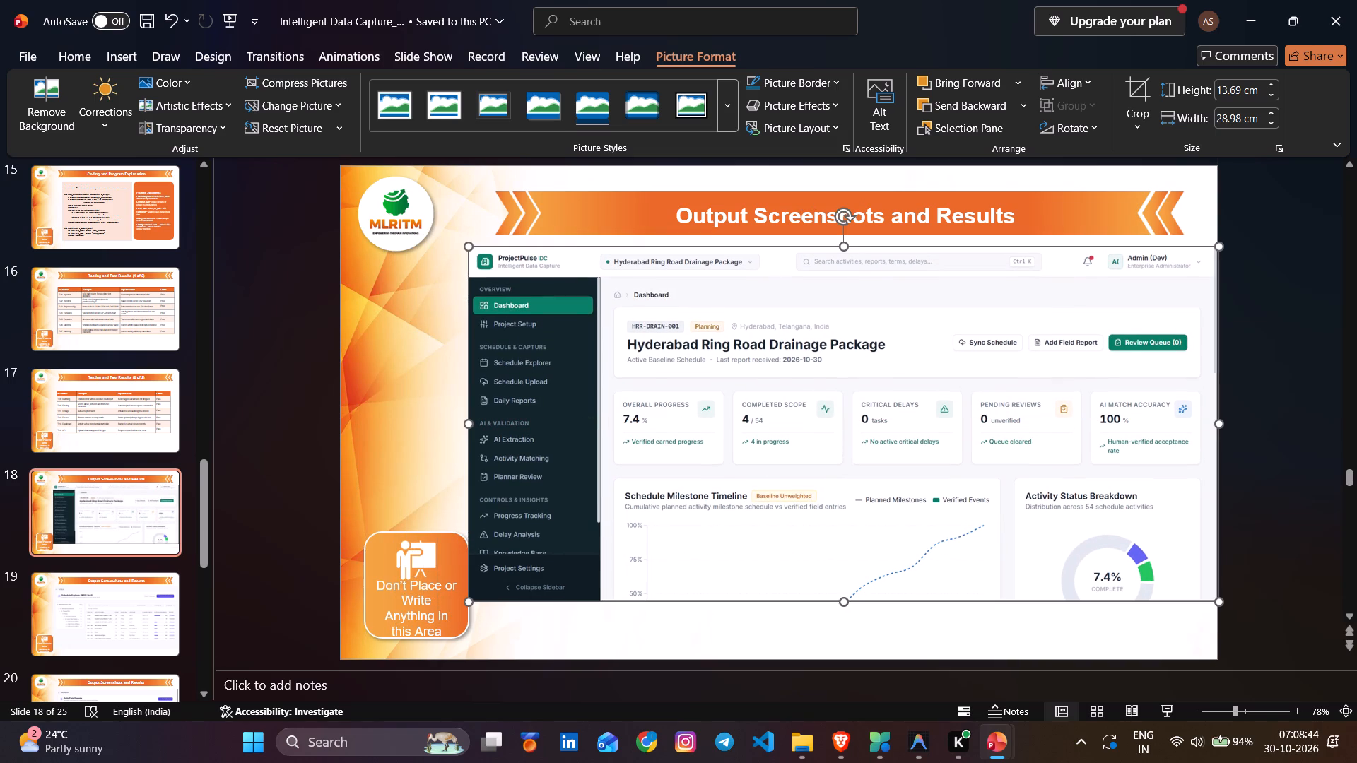
{"action": "left_click", "coordinate": [939, 624]}
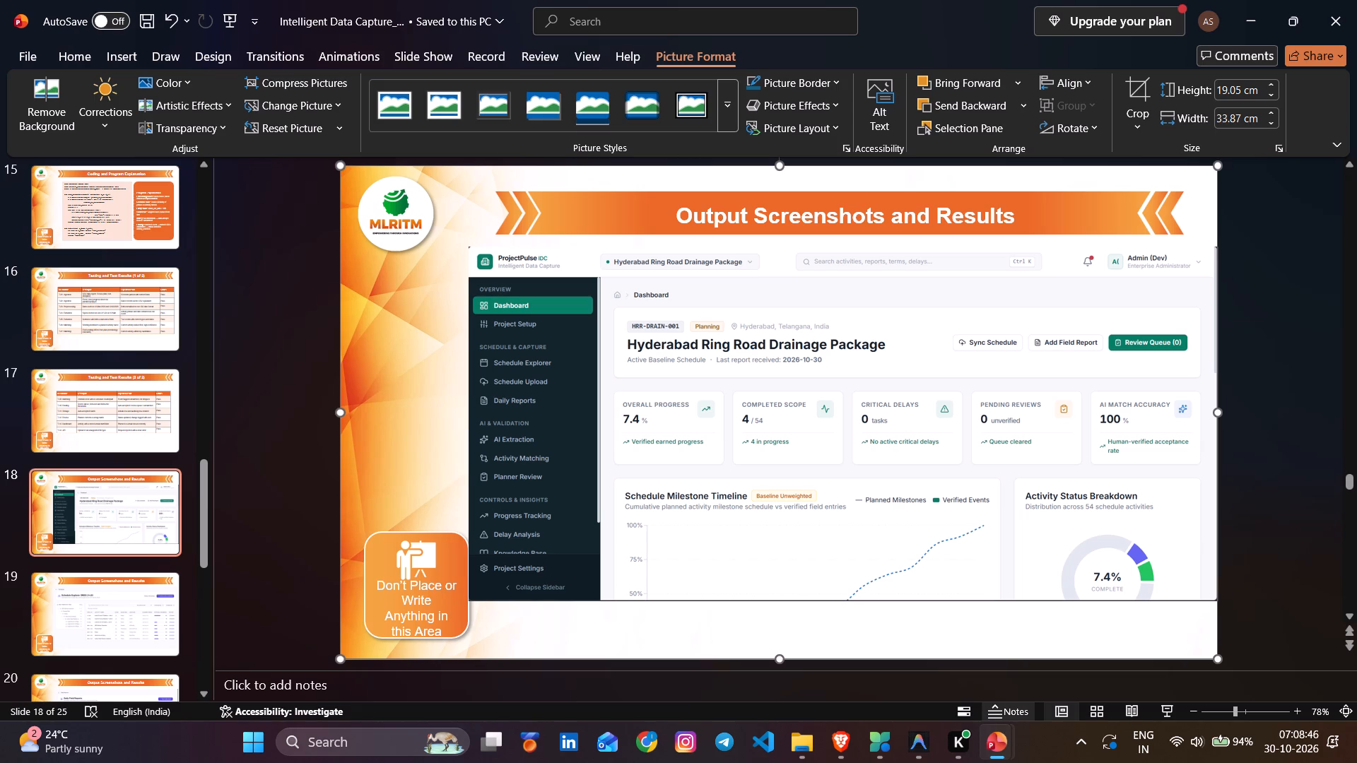
Check which page slide 19 shows, then switch to ProjectPulse in Brave and open the matching Schedule Explorer.
{"action": "scroll", "coordinate": [977, 586], "scroll_direction": "down", "scroll_amount": 1}
{"action": "scroll", "coordinate": [975, 481], "scroll_direction": "down", "scroll_amount": 1}
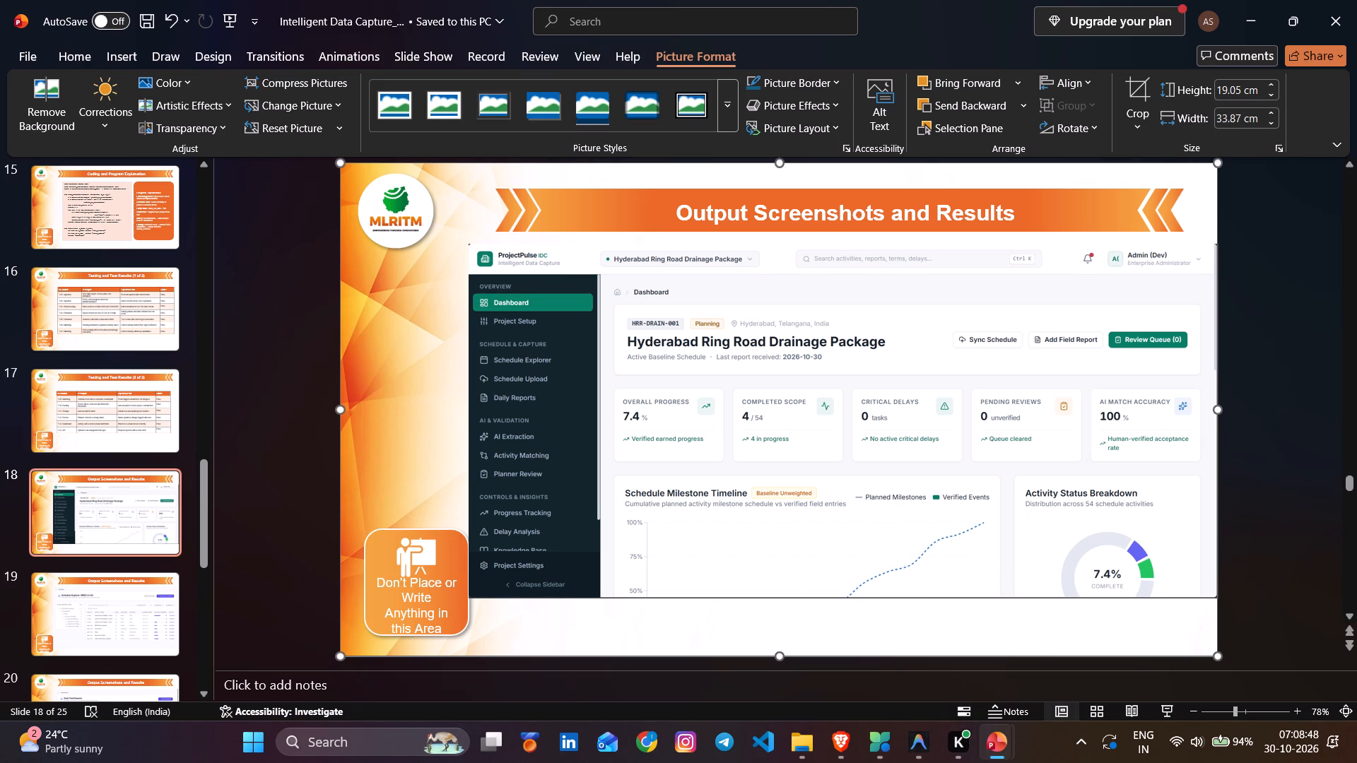
{"action": "scroll", "coordinate": [975, 480], "scroll_direction": "down", "scroll_amount": 1}
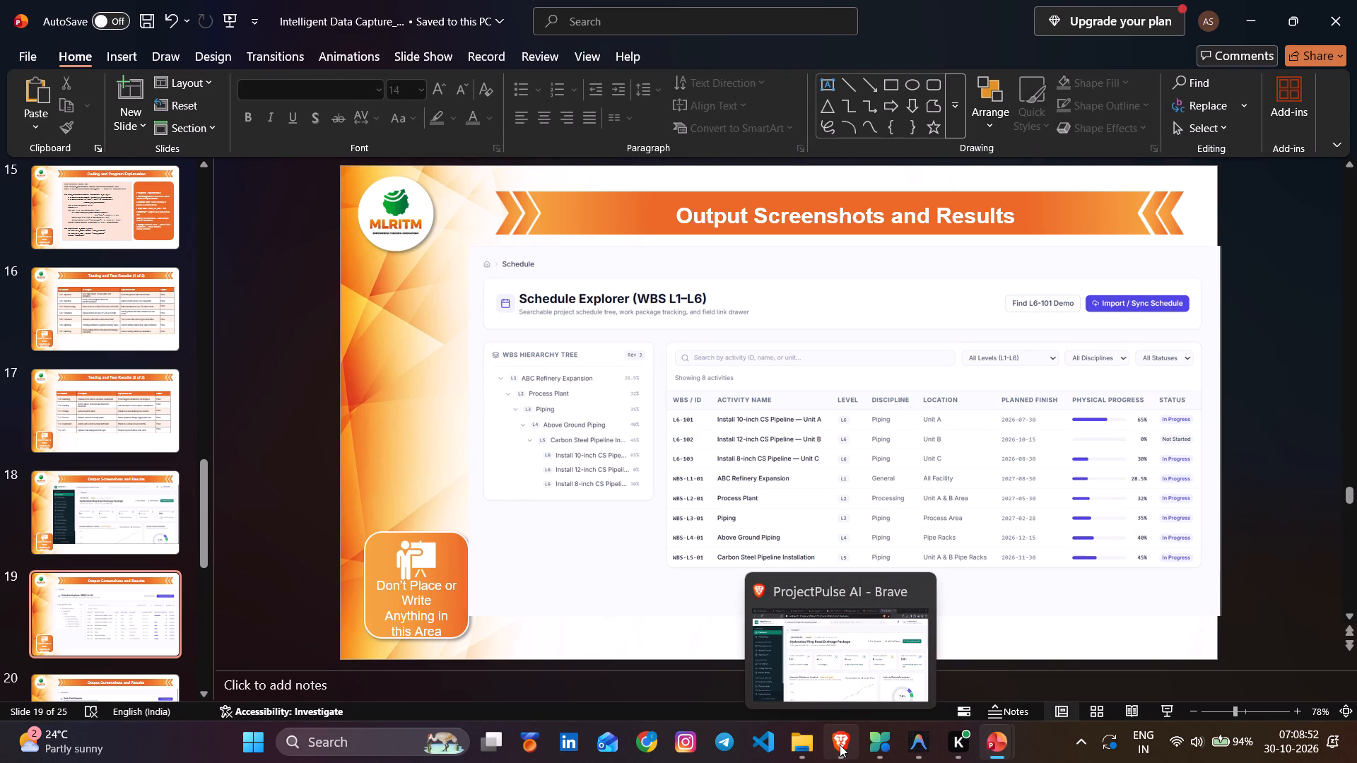
{"action": "left_click", "coordinate": [841, 660]}
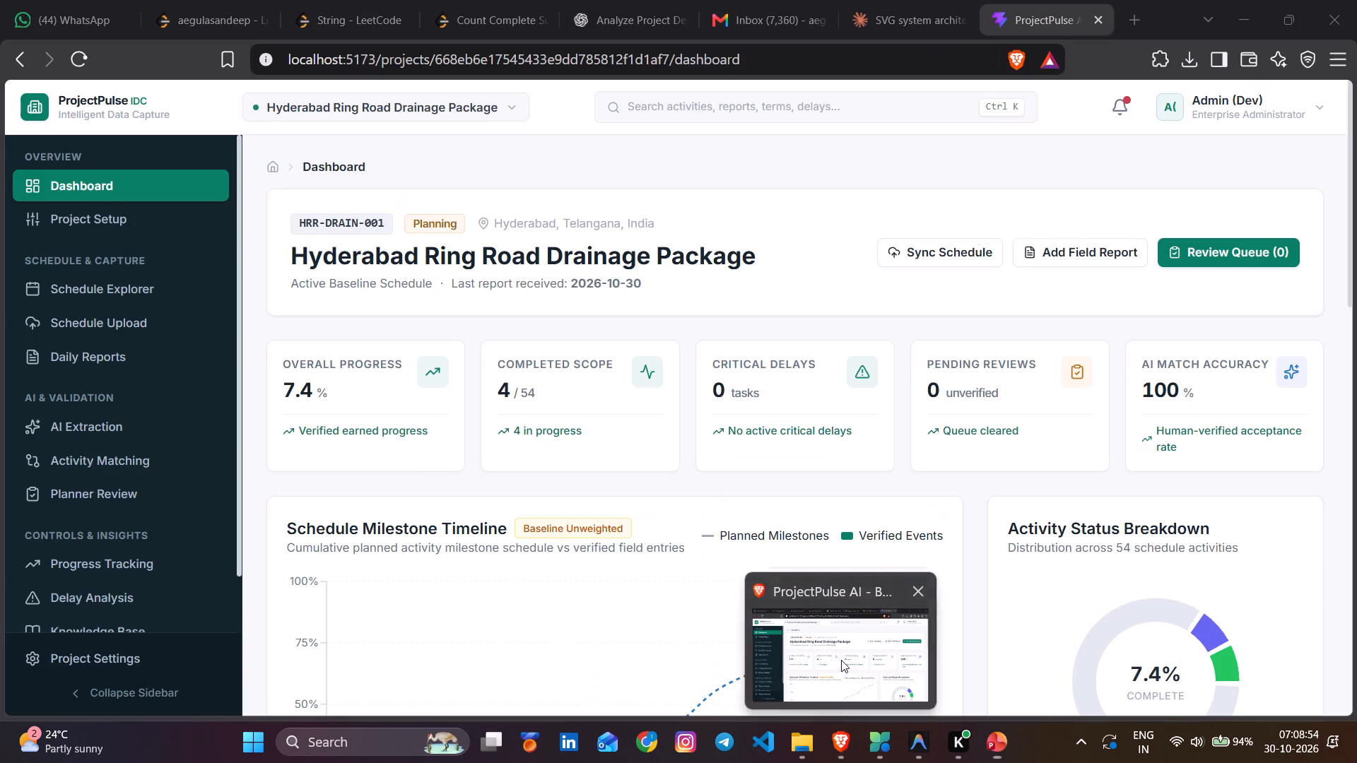
{"action": "left_click", "coordinate": [138, 305]}
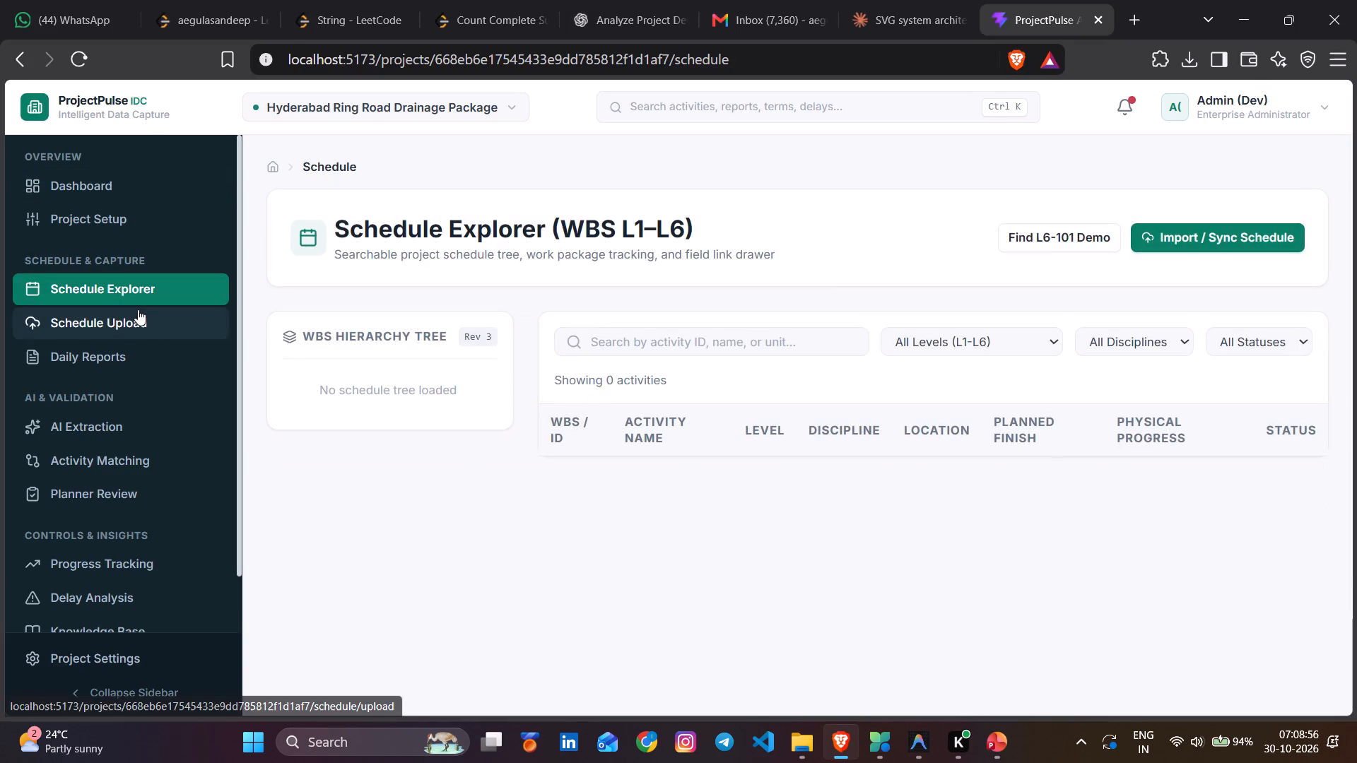
{"action": "left_click", "coordinate": [136, 312]}
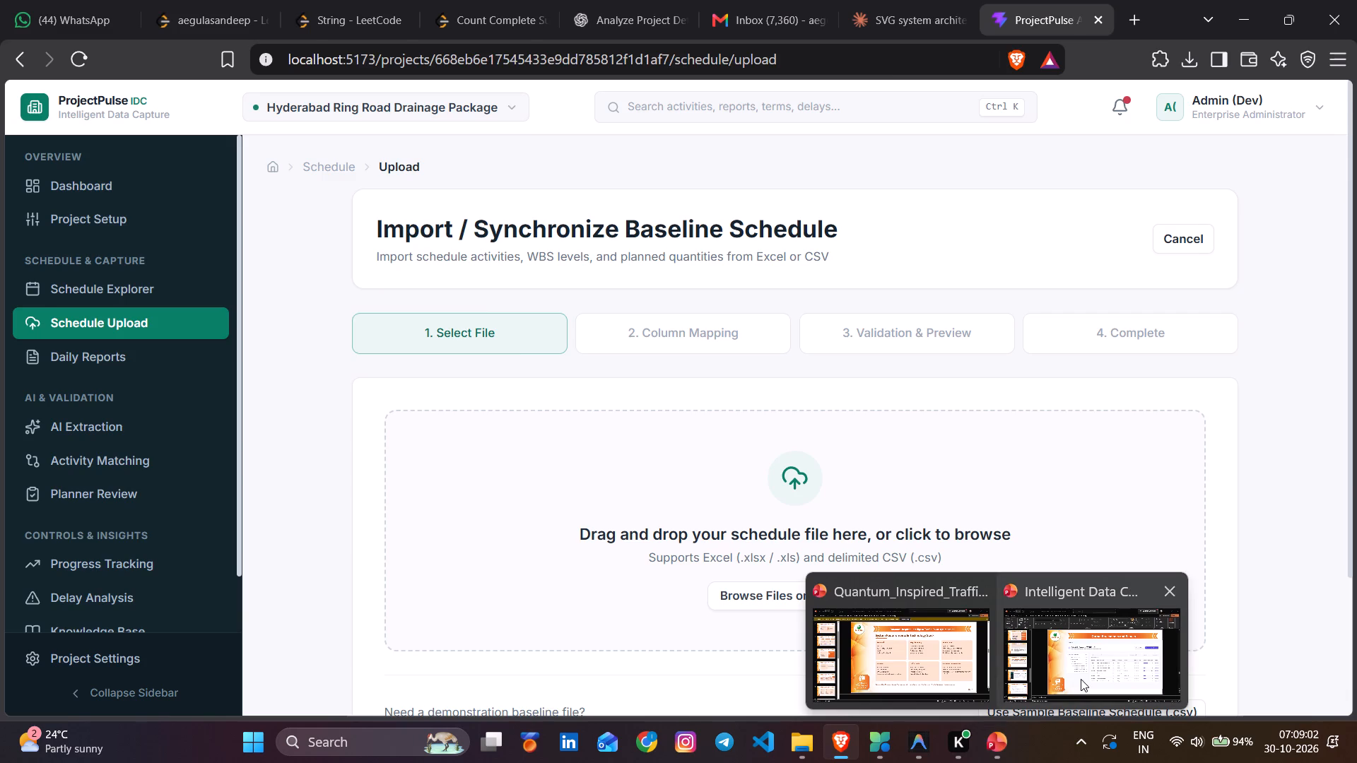
{"action": "left_click", "coordinate": [1081, 679]}
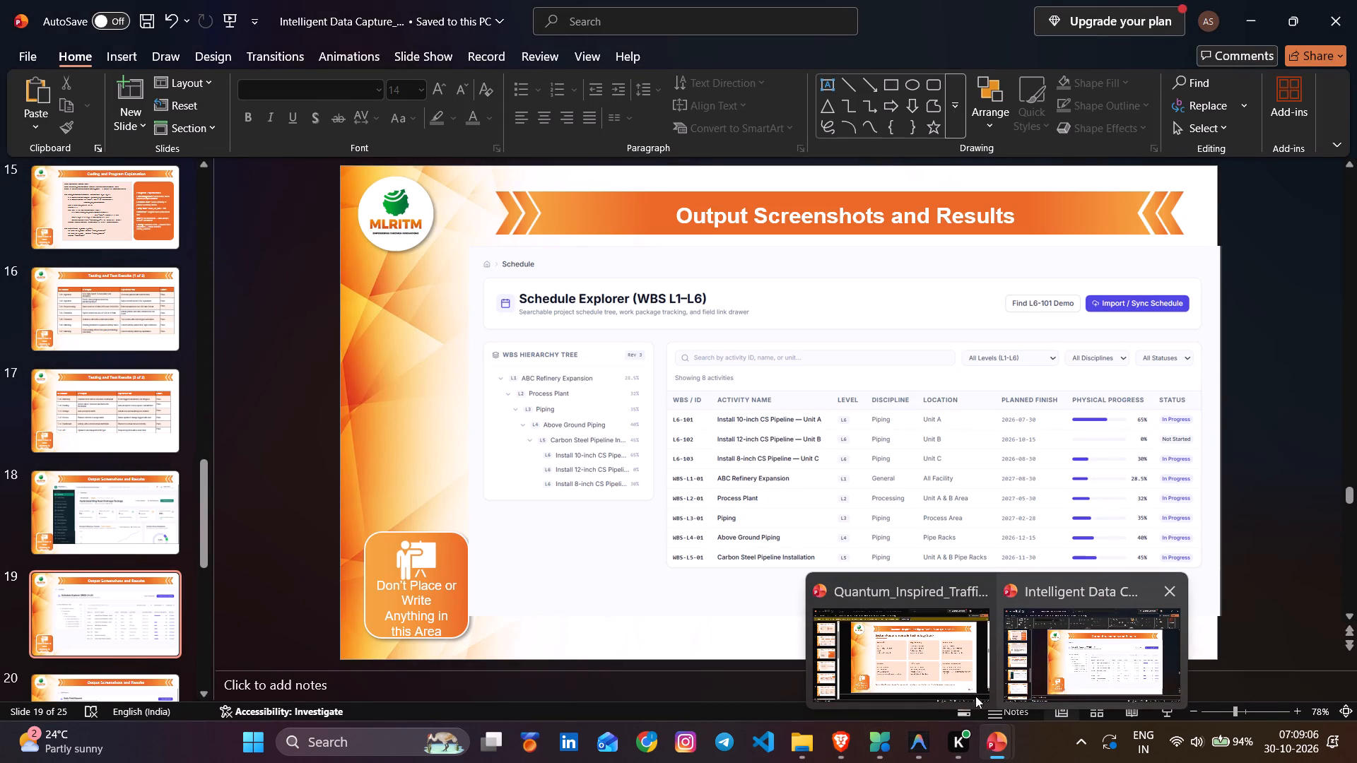
{"action": "left_click", "coordinate": [836, 751]}
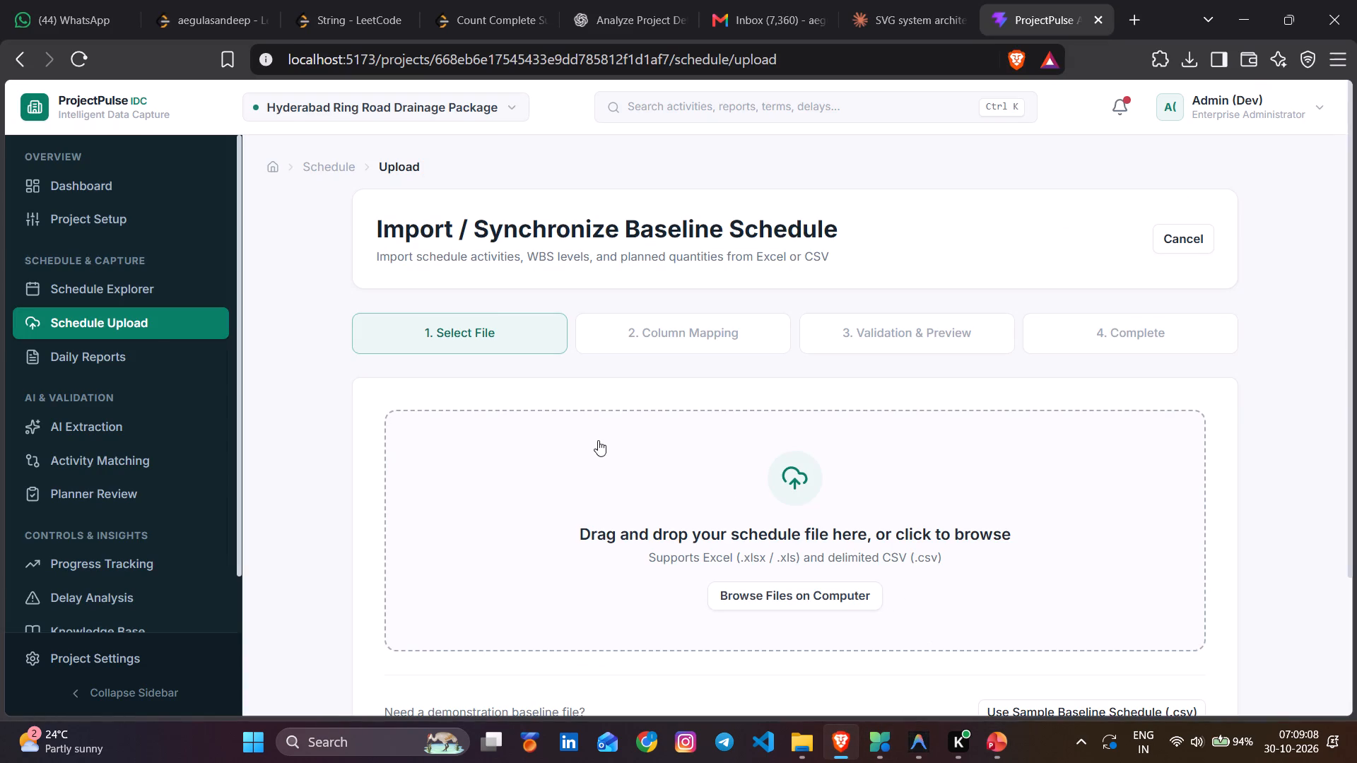
{"action": "left_click", "coordinate": [191, 294]}
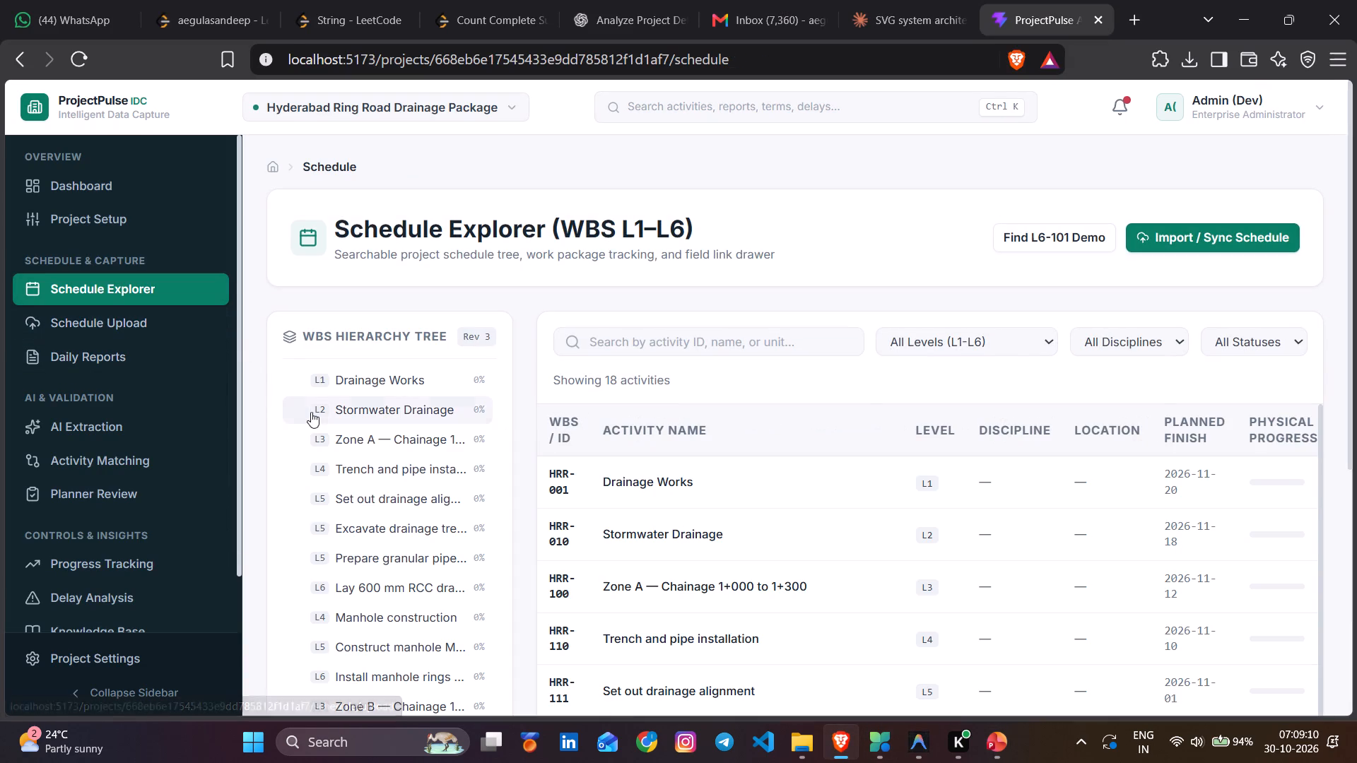
Examine the WBS hierarchy tree and the details of activities such as Stormwater Drainage, Set out drainage alignment and Drainage Works.
{"action": "left_click", "coordinate": [317, 388]}
{"action": "left_click", "coordinate": [316, 406]}
{"action": "left_click", "coordinate": [324, 437]}
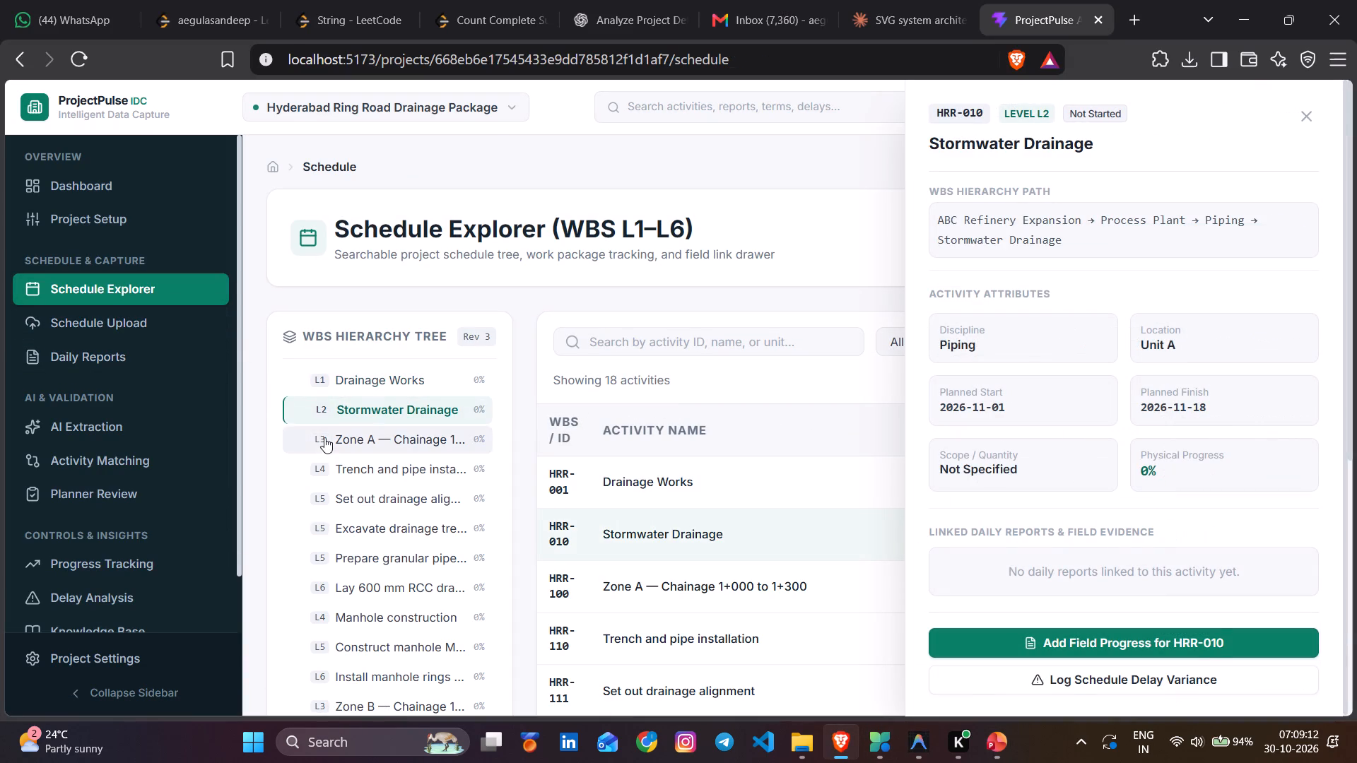
{"action": "left_click", "coordinate": [338, 487]}
{"action": "left_click", "coordinate": [371, 500]}
{"action": "left_click", "coordinate": [409, 350]}
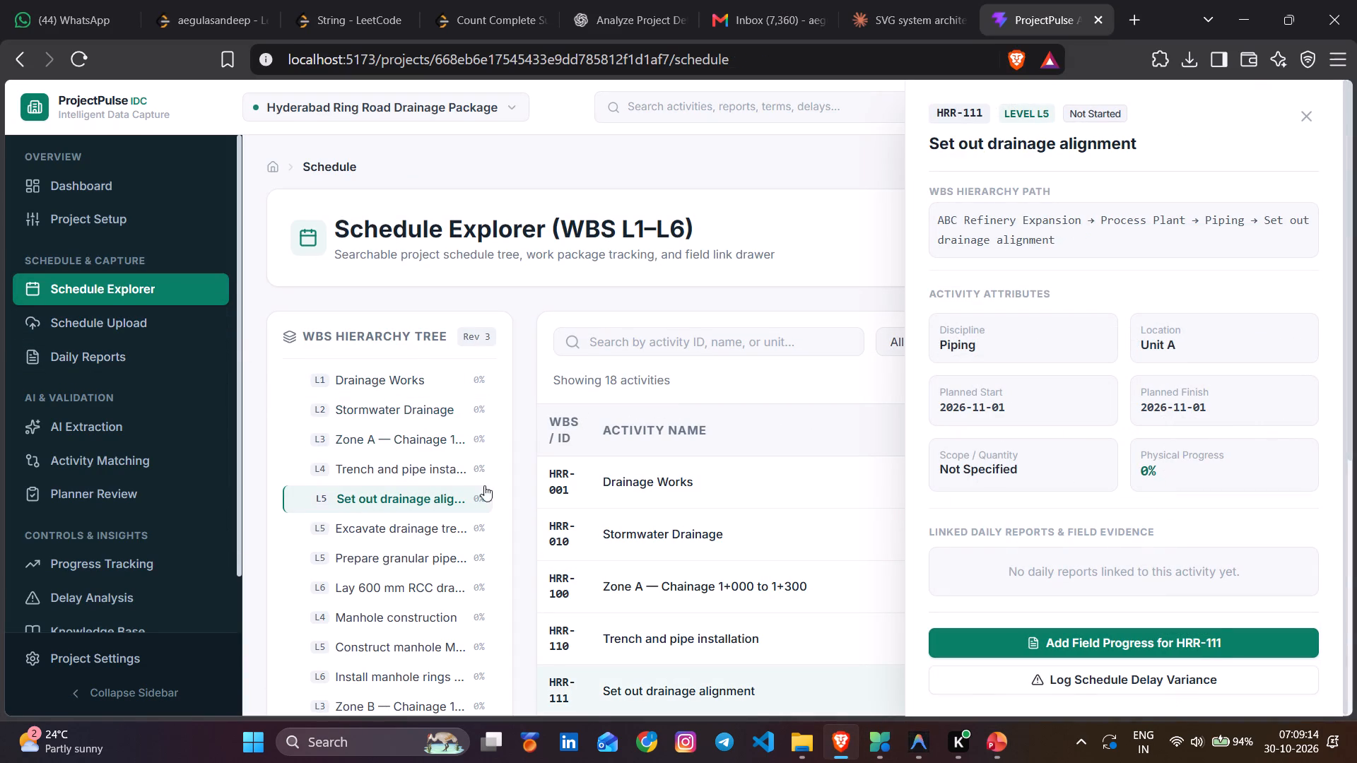
{"action": "scroll", "coordinate": [406, 574], "scroll_direction": "down", "scroll_amount": 6}
{"action": "left_click", "coordinate": [482, 511]}
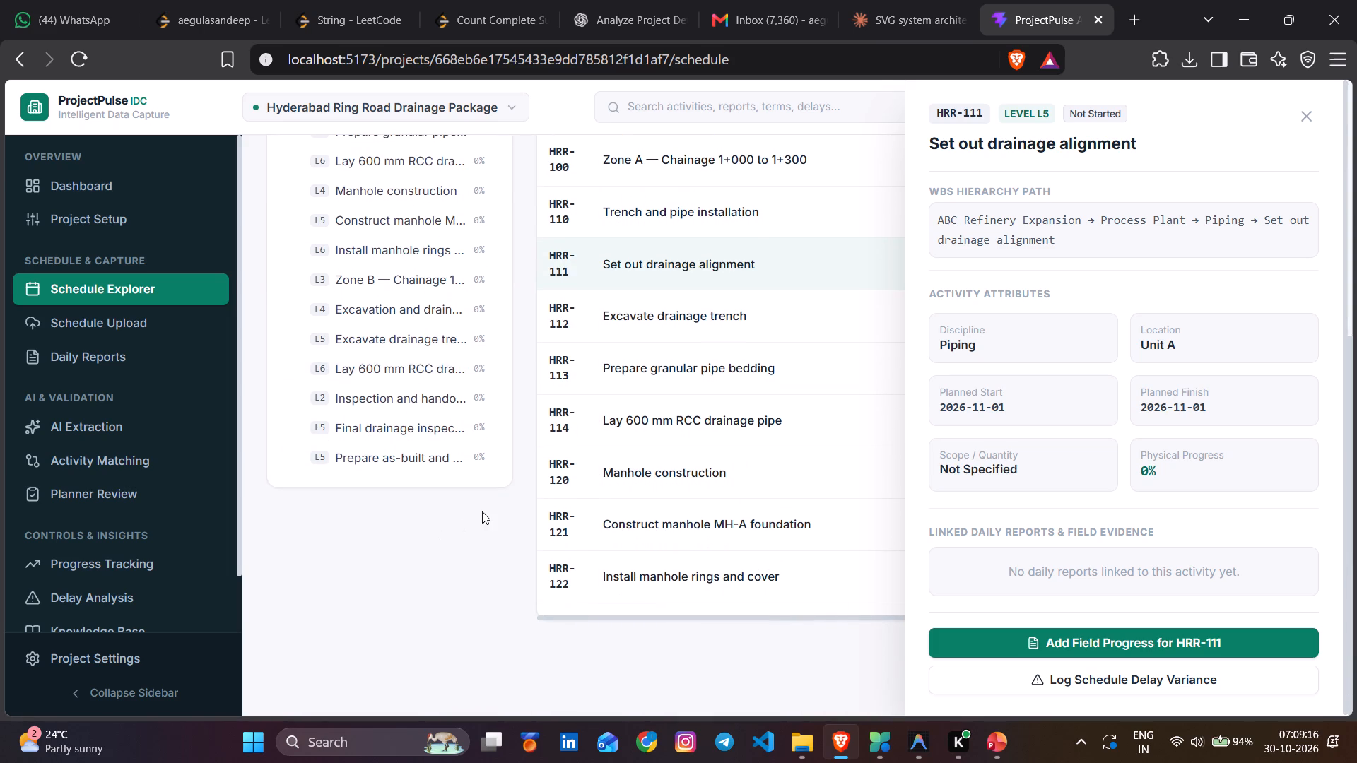
{"action": "scroll", "coordinate": [494, 505], "scroll_direction": "up", "scroll_amount": 4}
{"action": "left_click", "coordinate": [520, 346]}
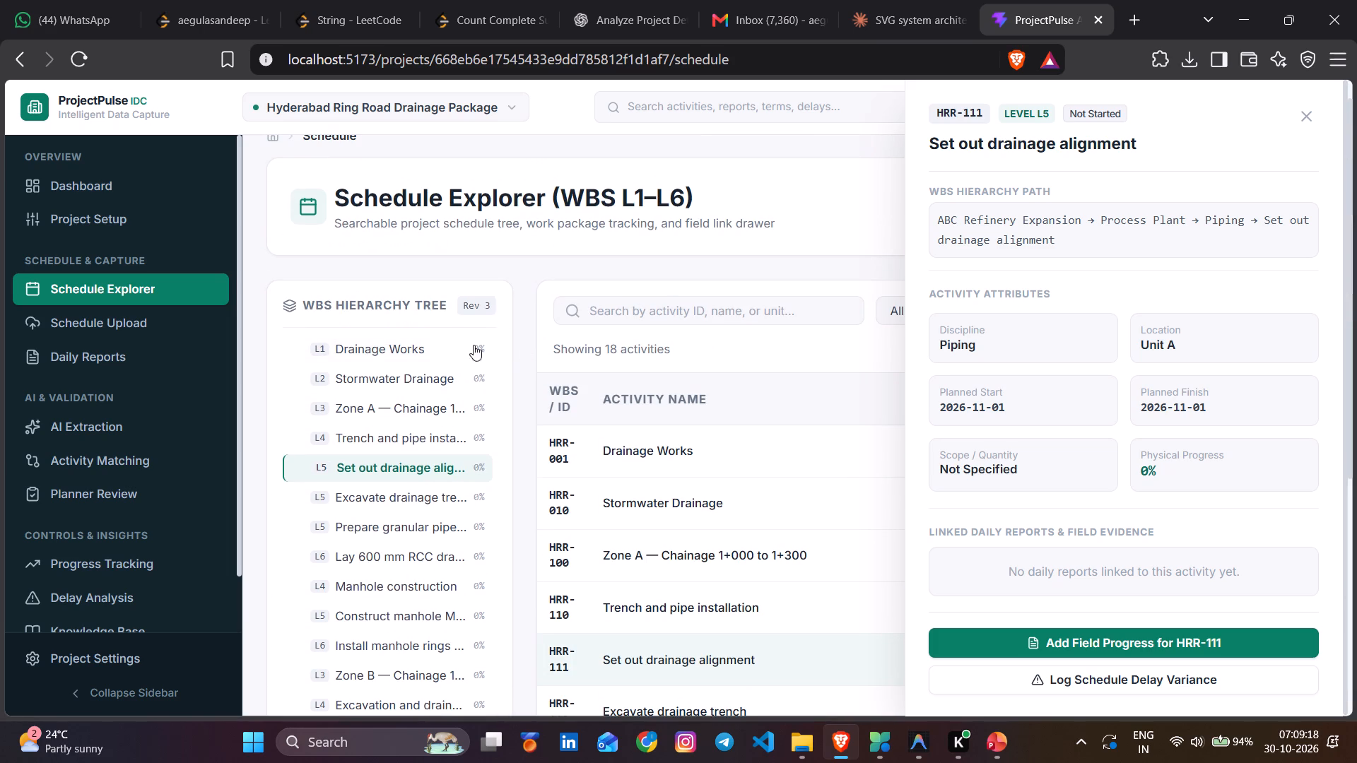
{"action": "left_click", "coordinate": [380, 351]}
{"action": "left_click", "coordinate": [385, 357]}
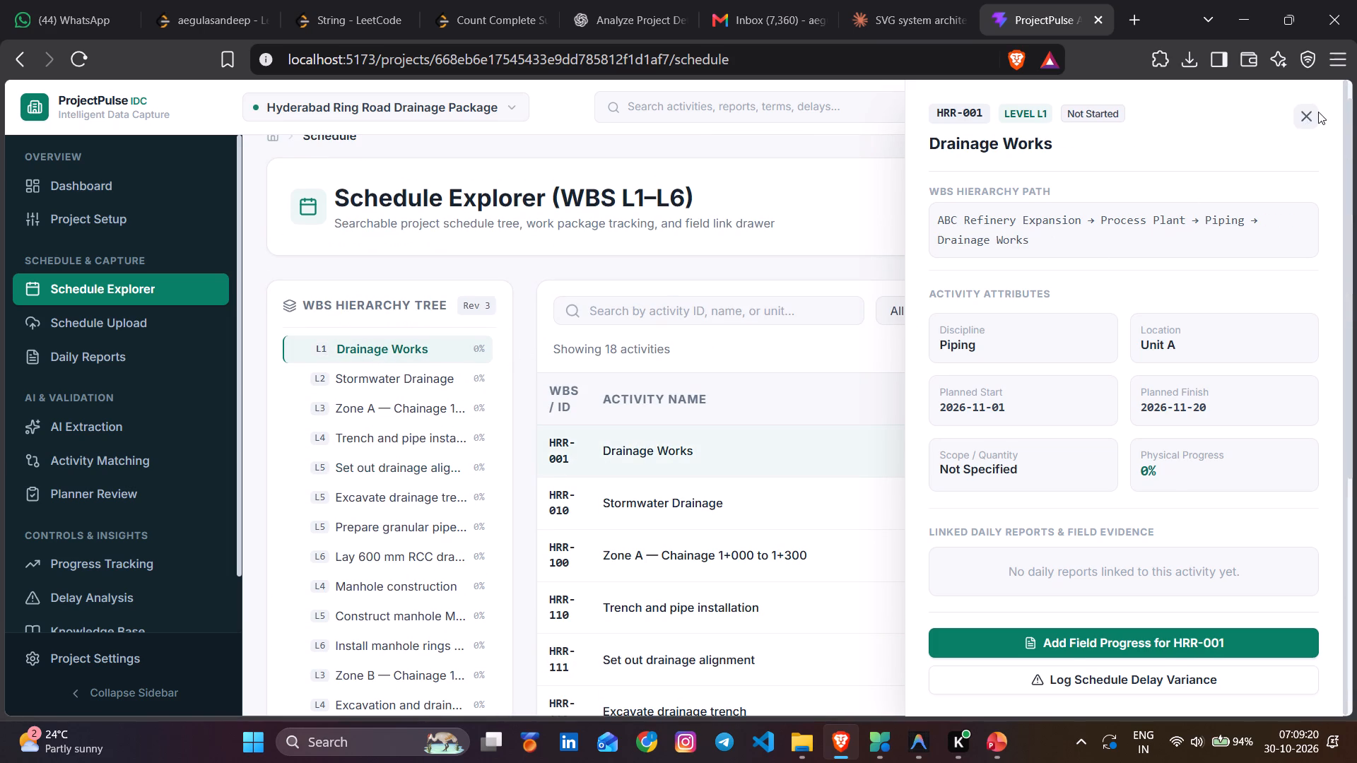
{"action": "left_click", "coordinate": [1318, 112]}
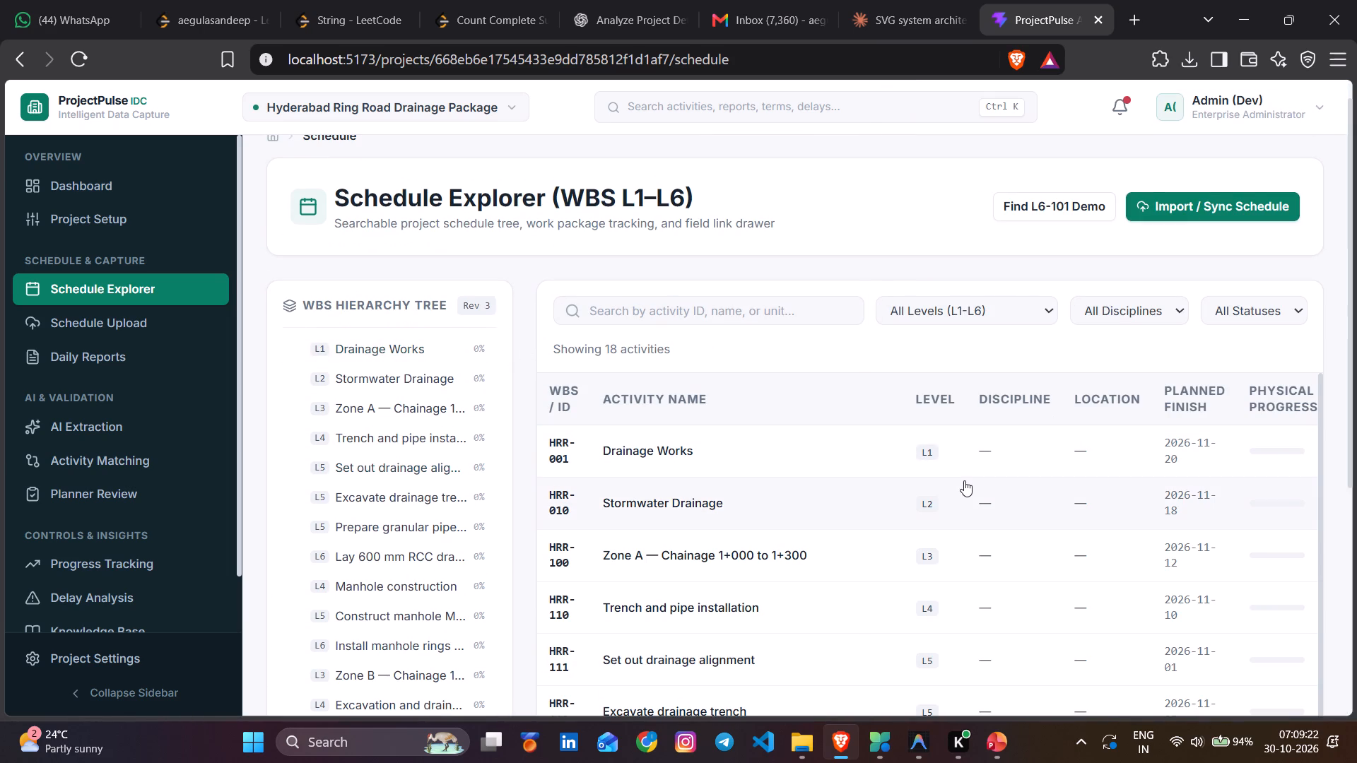
Capture a screen snip of the whole ProjectPulse Schedule Explorer view, including the sidebar and header.
{"action": "key", "text": "shift+super+s"}
{"action": "scroll", "coordinate": [218, 204], "scroll_direction": "up", "scroll_amount": 3}
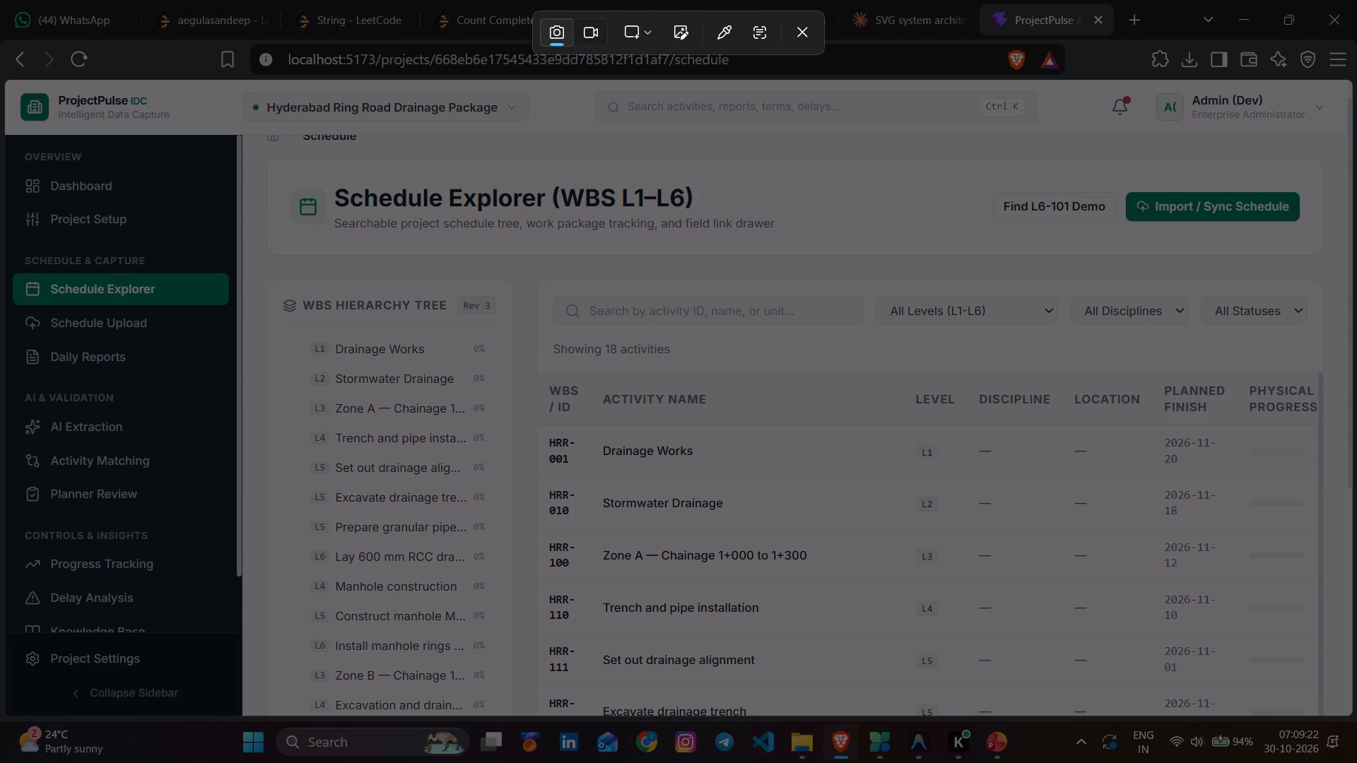
{"action": "left_click_drag", "start_coordinate": [6, 81], "coordinate": [683, 759]}
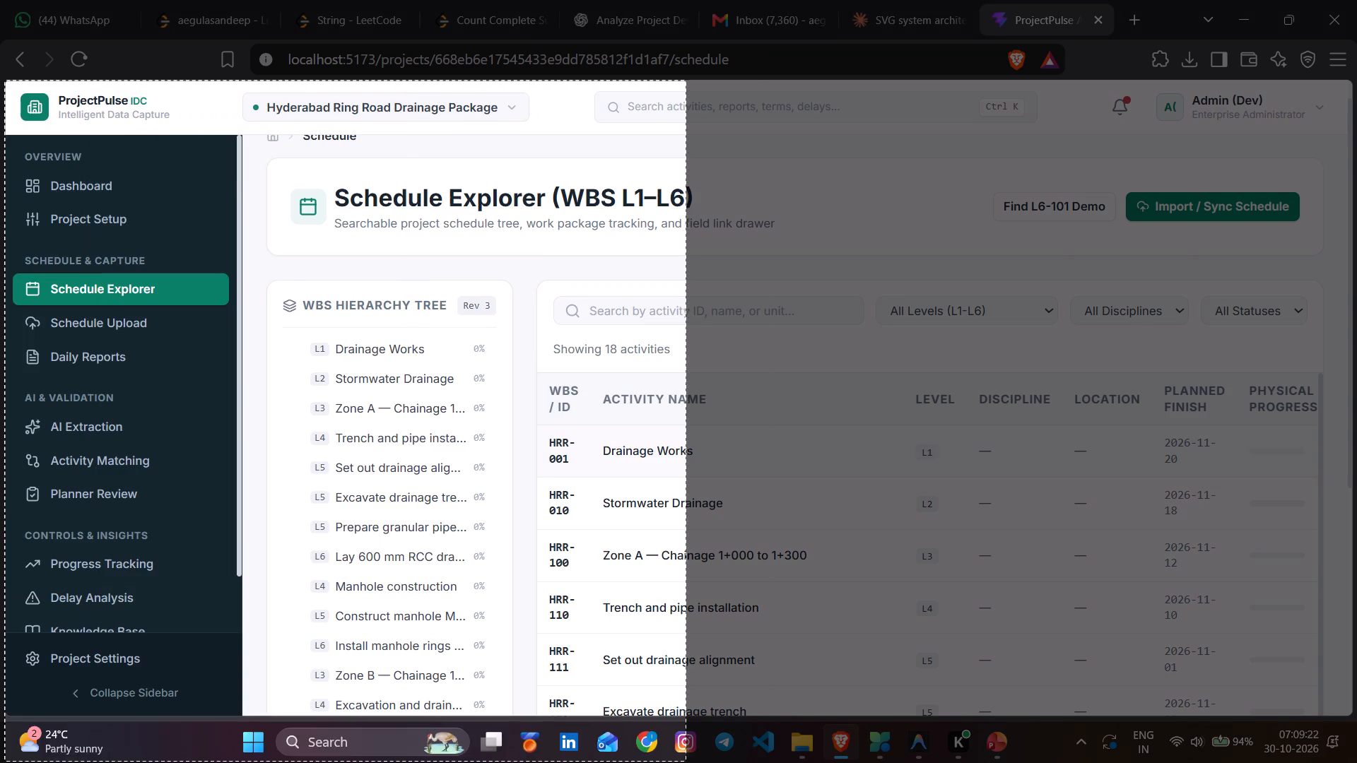
{"action": "left_click_drag", "start_coordinate": [683, 759], "coordinate": [1356, 718]}
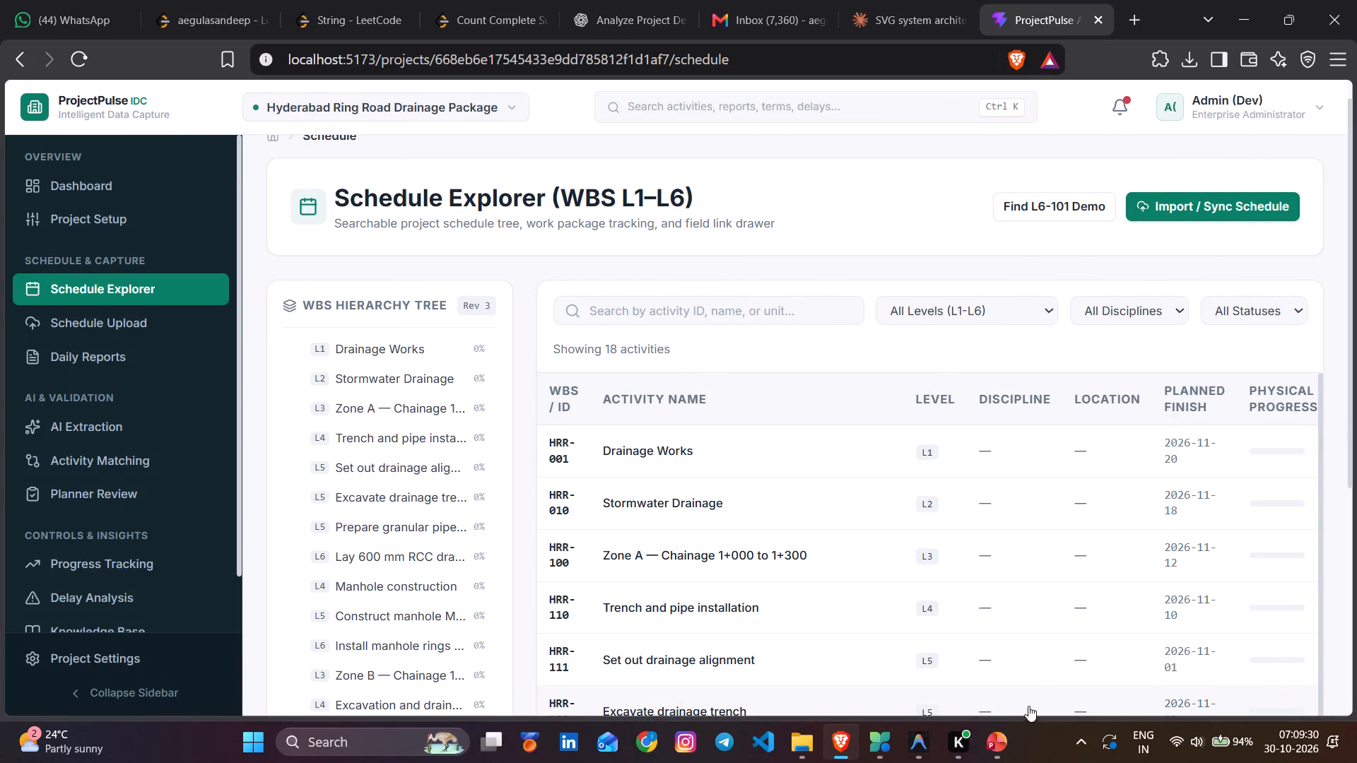
Look over the ProjectPulse notifications and alerts and the rest of the schedule activity list.
{"action": "left_click", "coordinate": [1120, 103]}
{"action": "scroll", "coordinate": [950, 276], "scroll_direction": "down", "scroll_amount": 4}
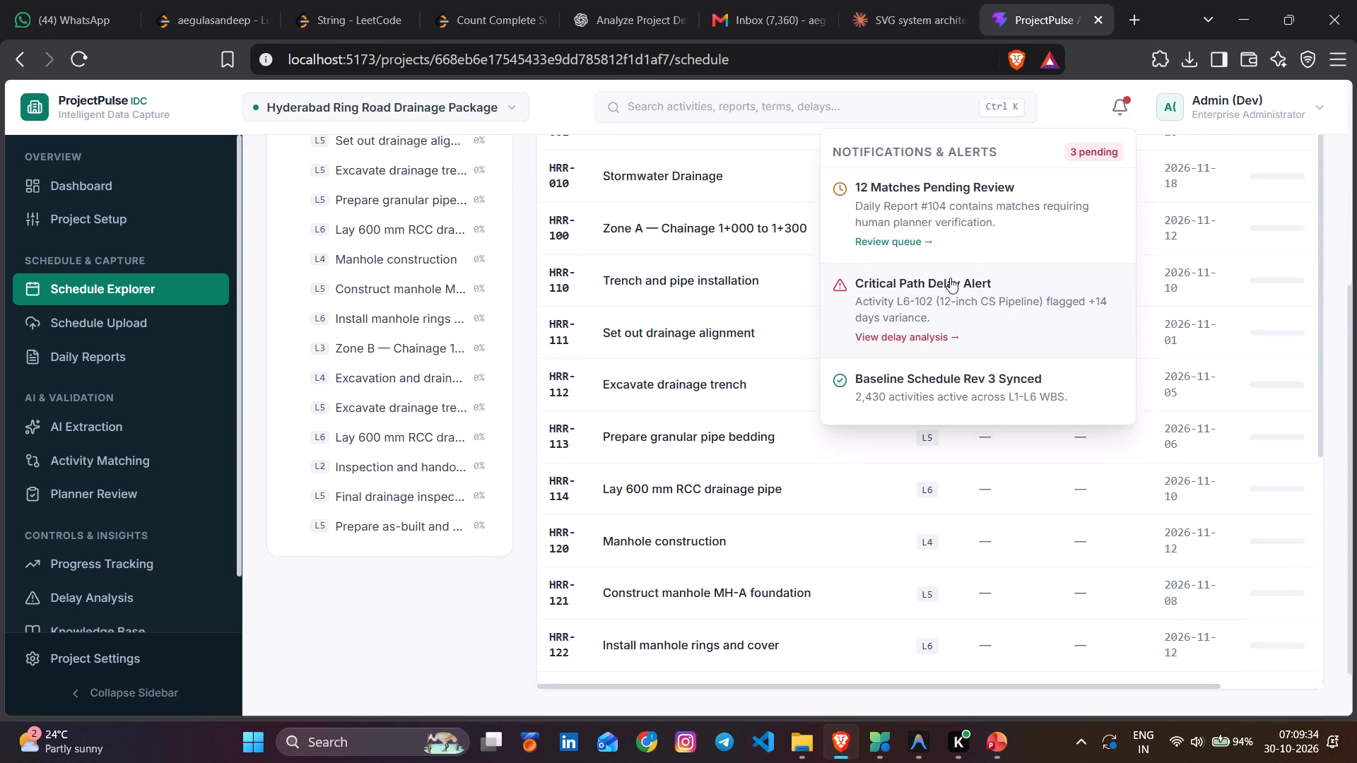
{"action": "scroll", "coordinate": [950, 278], "scroll_direction": "down", "scroll_amount": 1}
{"action": "scroll", "coordinate": [1040, 238], "scroll_direction": "up", "scroll_amount": 6}
{"action": "left_click", "coordinate": [1161, 162]}
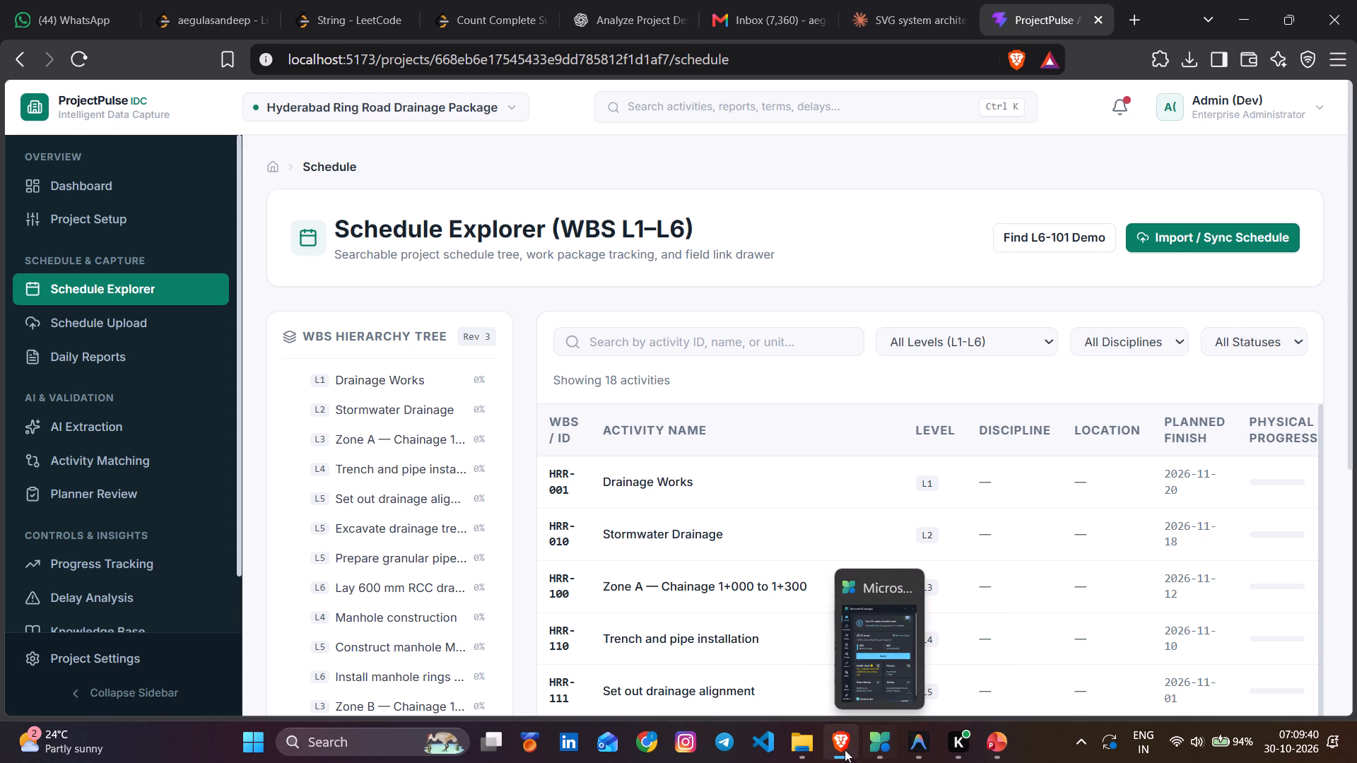
Switch to PowerPoint and delete the old Schedule Explorer screenshot from slide 19.
{"action": "left_click", "coordinate": [1053, 689]}
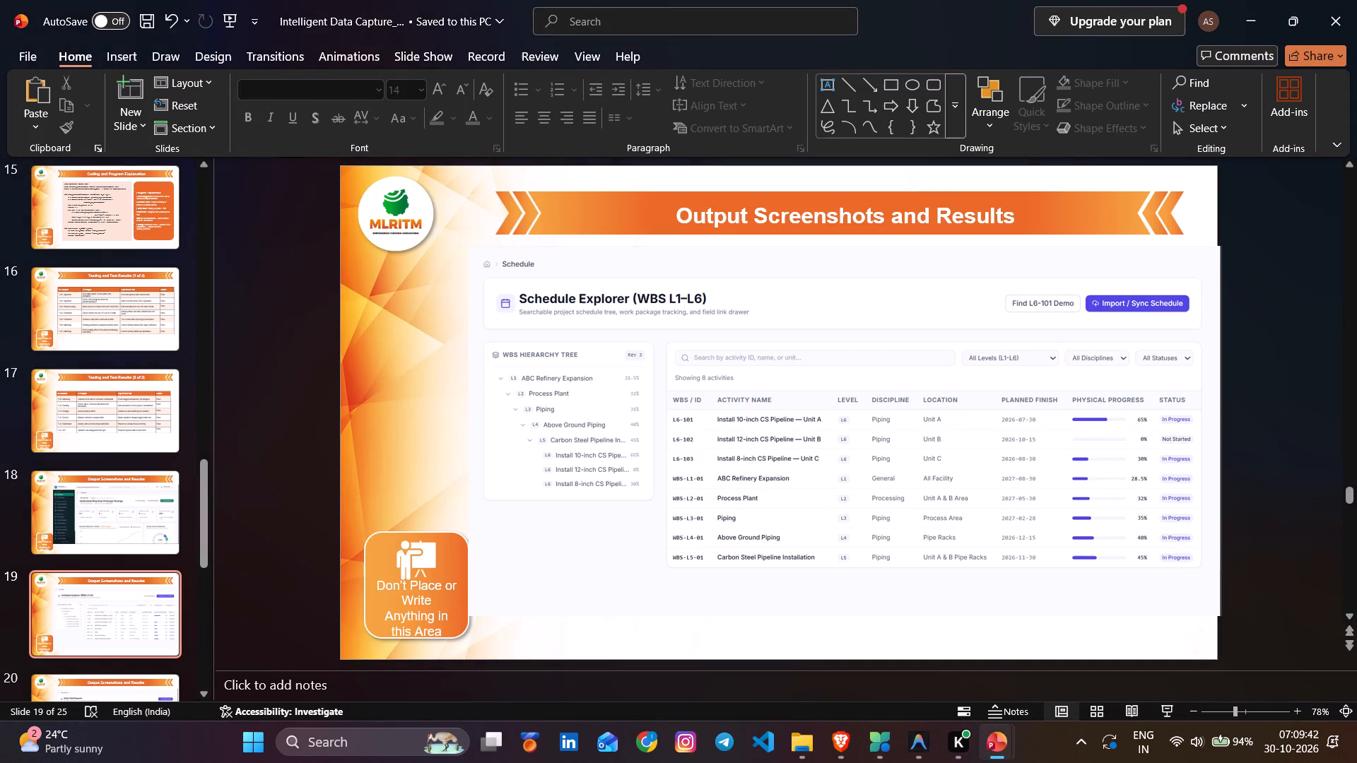
{"action": "left_click", "coordinate": [748, 384]}
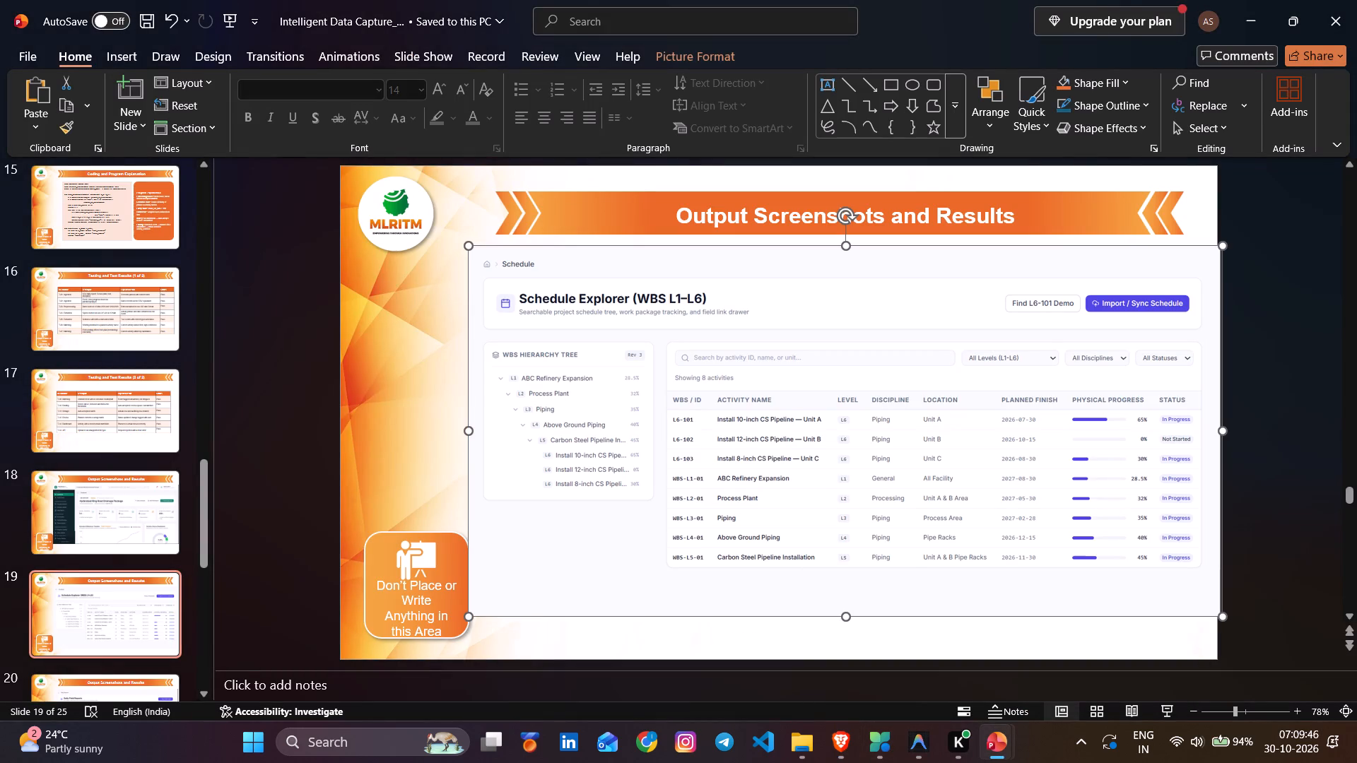
{"action": "key", "text": "Delete"}
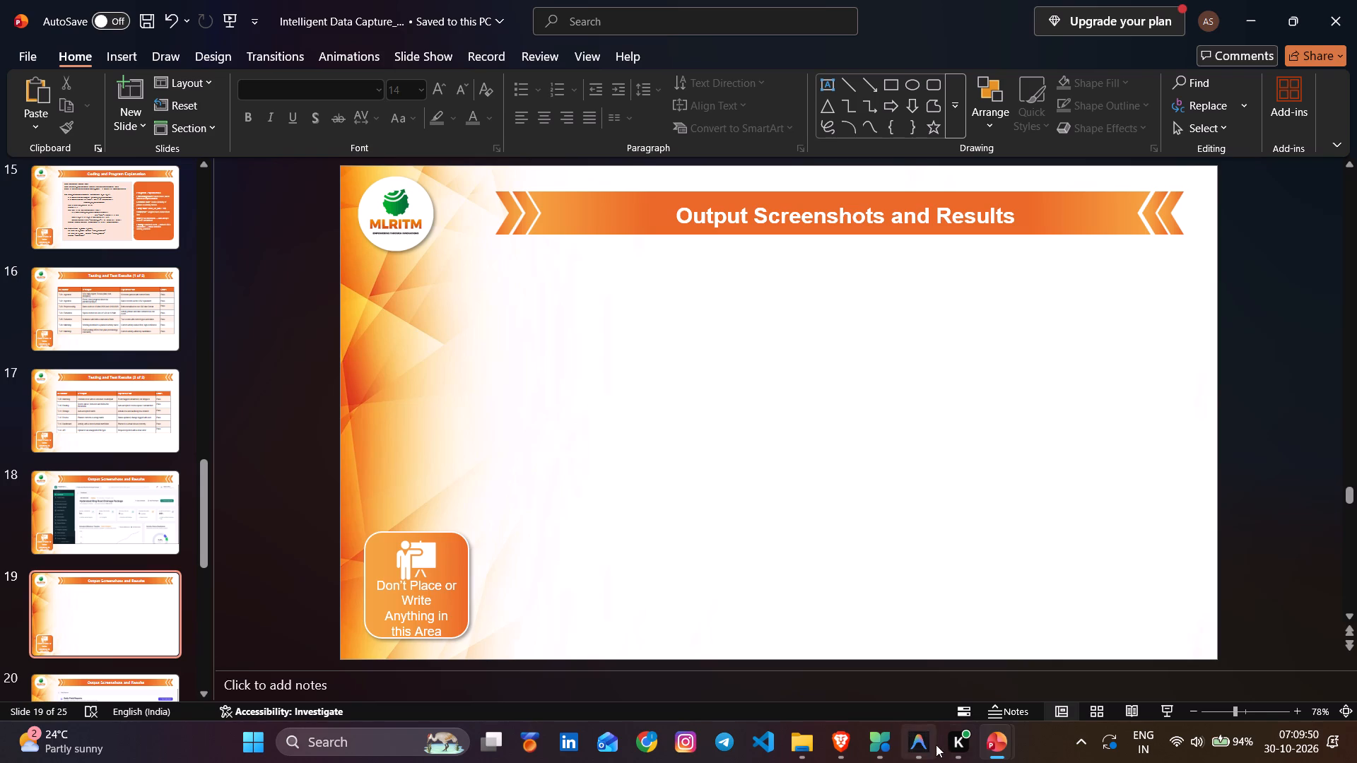
Return to ProjectPulse in Brave, switch the project to ABC Refinery Expansion and open its Schedule Explorer.
{"action": "left_click", "coordinate": [845, 755]}
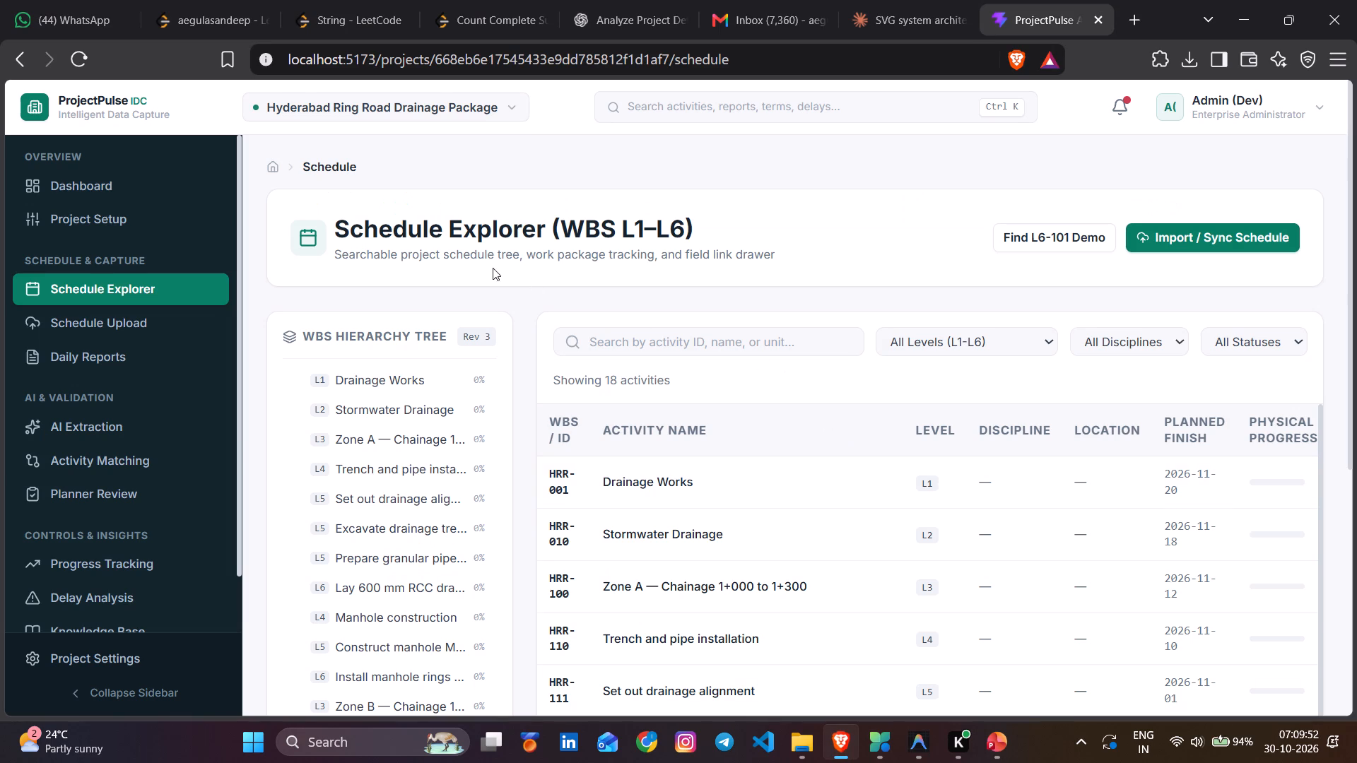
{"action": "left_click", "coordinate": [365, 114]}
{"action": "left_click", "coordinate": [353, 179]}
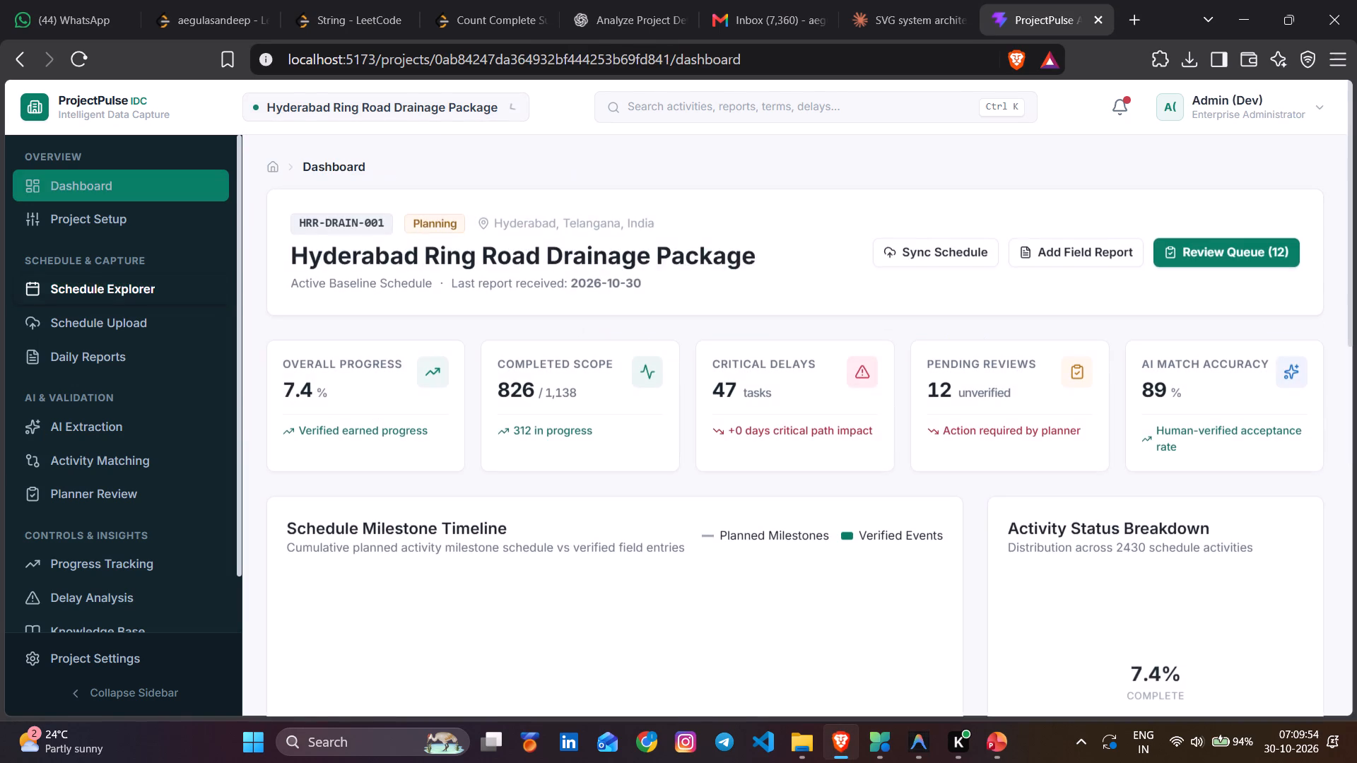
{"action": "left_click", "coordinate": [124, 279]}
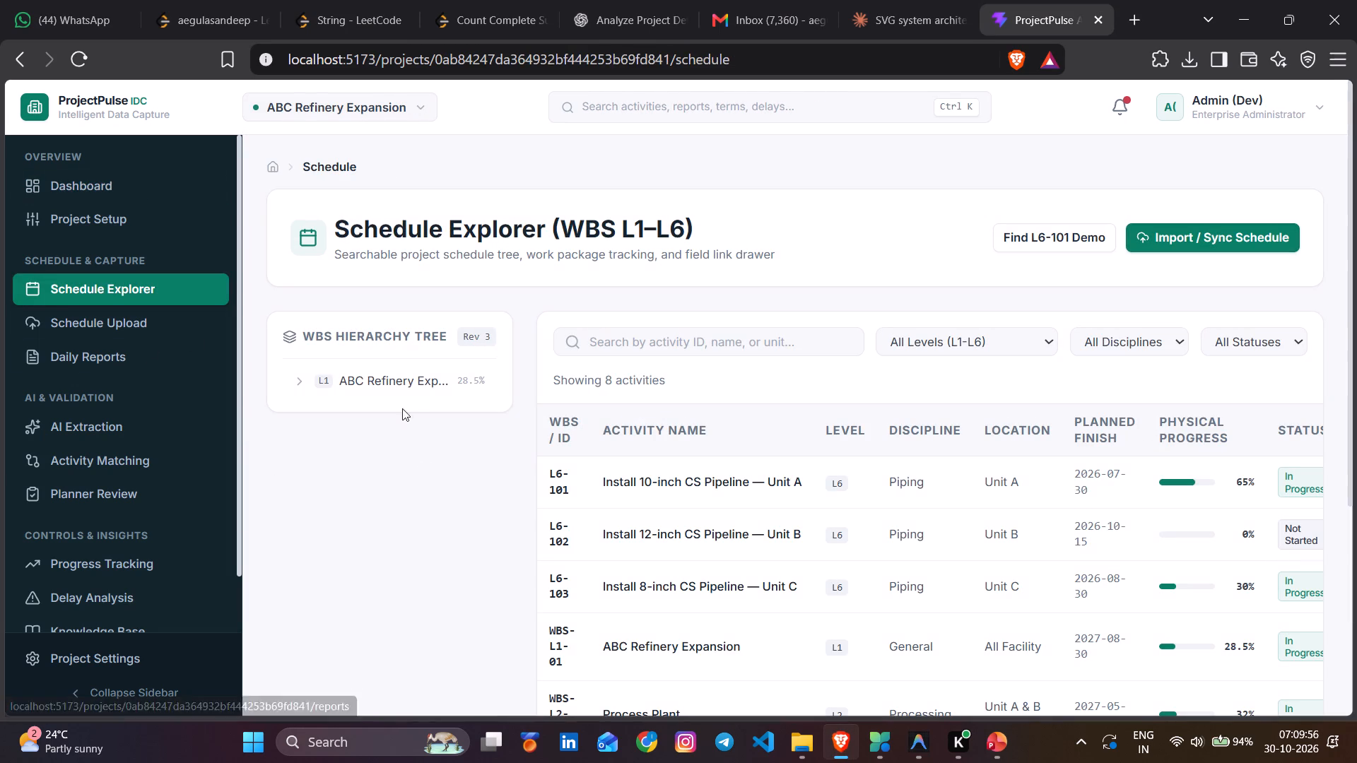
Expand the WBS hierarchy tree from ABC Refinery Expansion down to the L6 pipeline activities and close the activity details.
{"action": "left_click", "coordinate": [302, 372]}
{"action": "left_click", "coordinate": [319, 418]}
{"action": "left_click", "coordinate": [322, 448]}
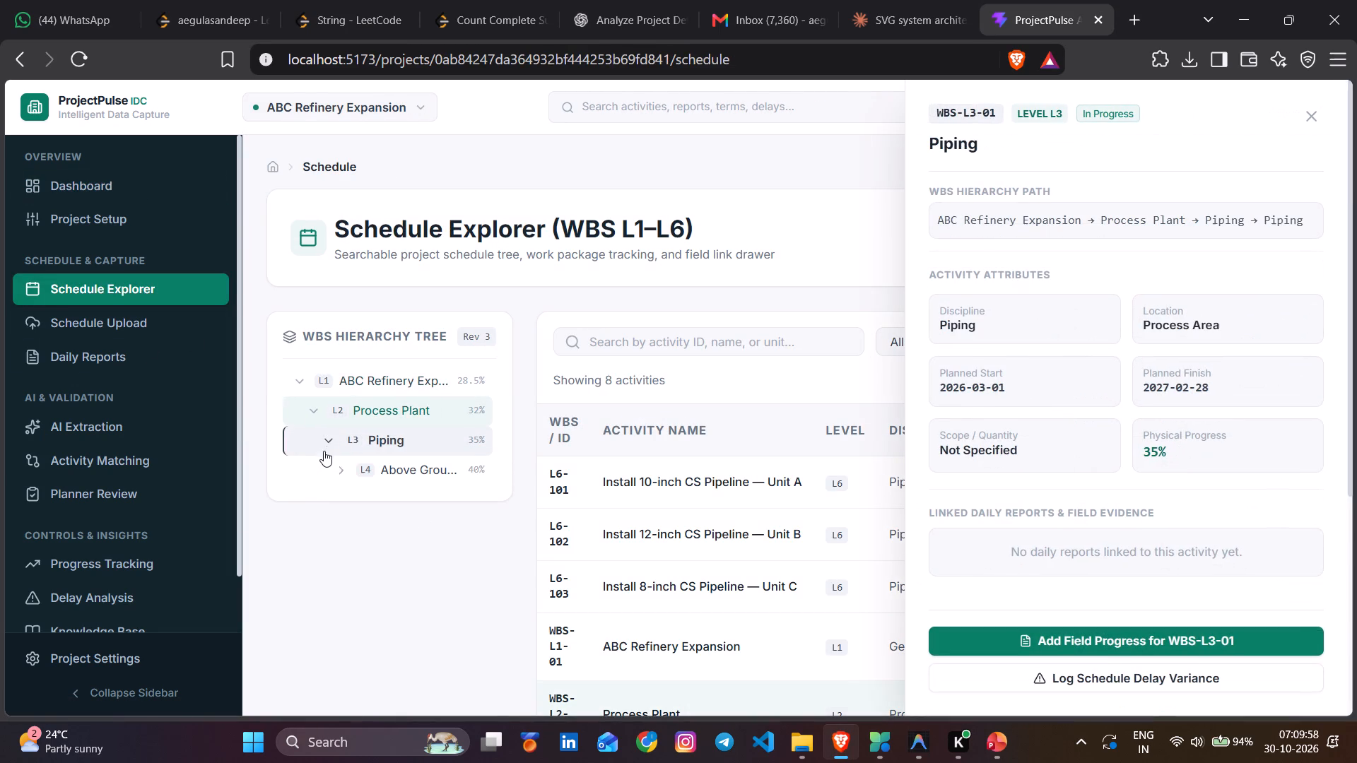
{"action": "left_click", "coordinate": [342, 467]}
{"action": "left_click", "coordinate": [359, 502]}
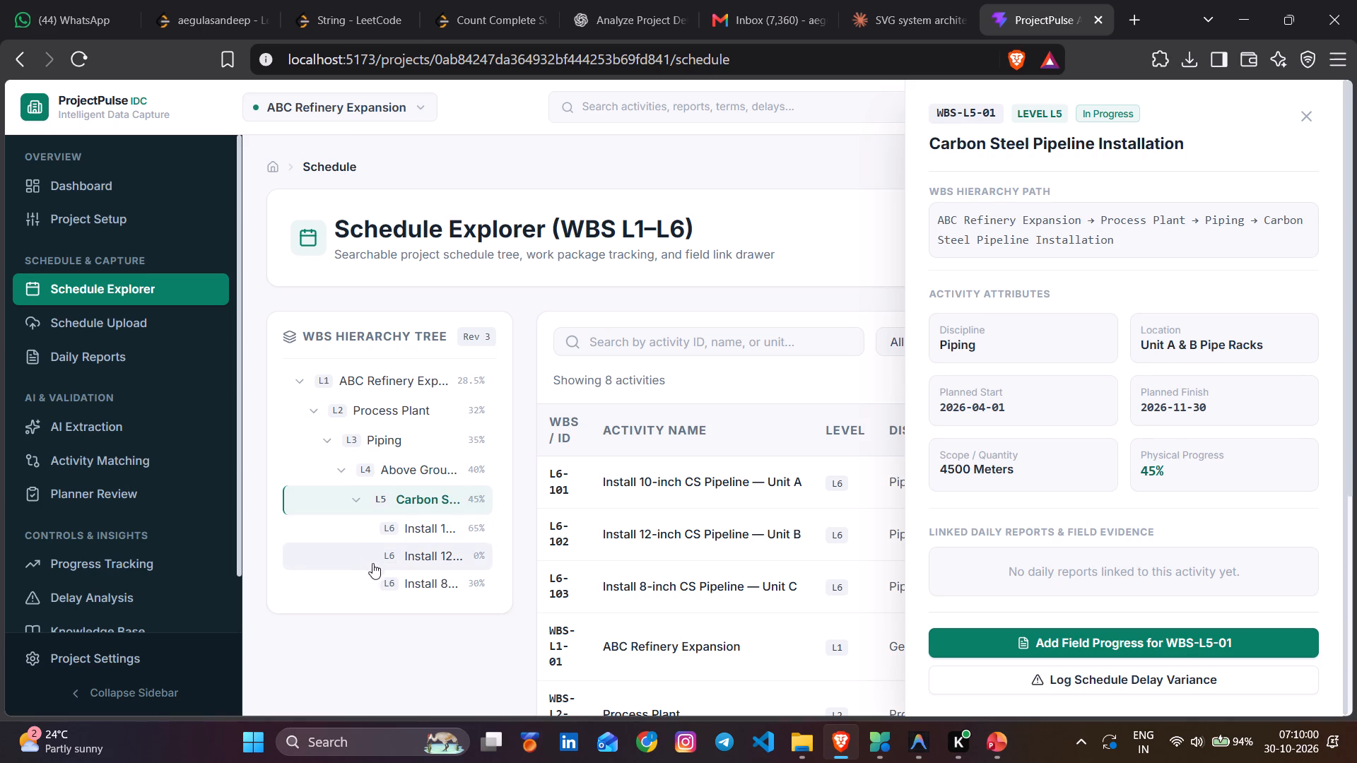
{"action": "left_click", "coordinate": [1308, 113]}
Set the browser page zoom to 80% so the whole Schedule Explorer activity table fits in view.
{"action": "scroll", "coordinate": [879, 497], "scroll_direction": "down", "scroll_amount": 1}
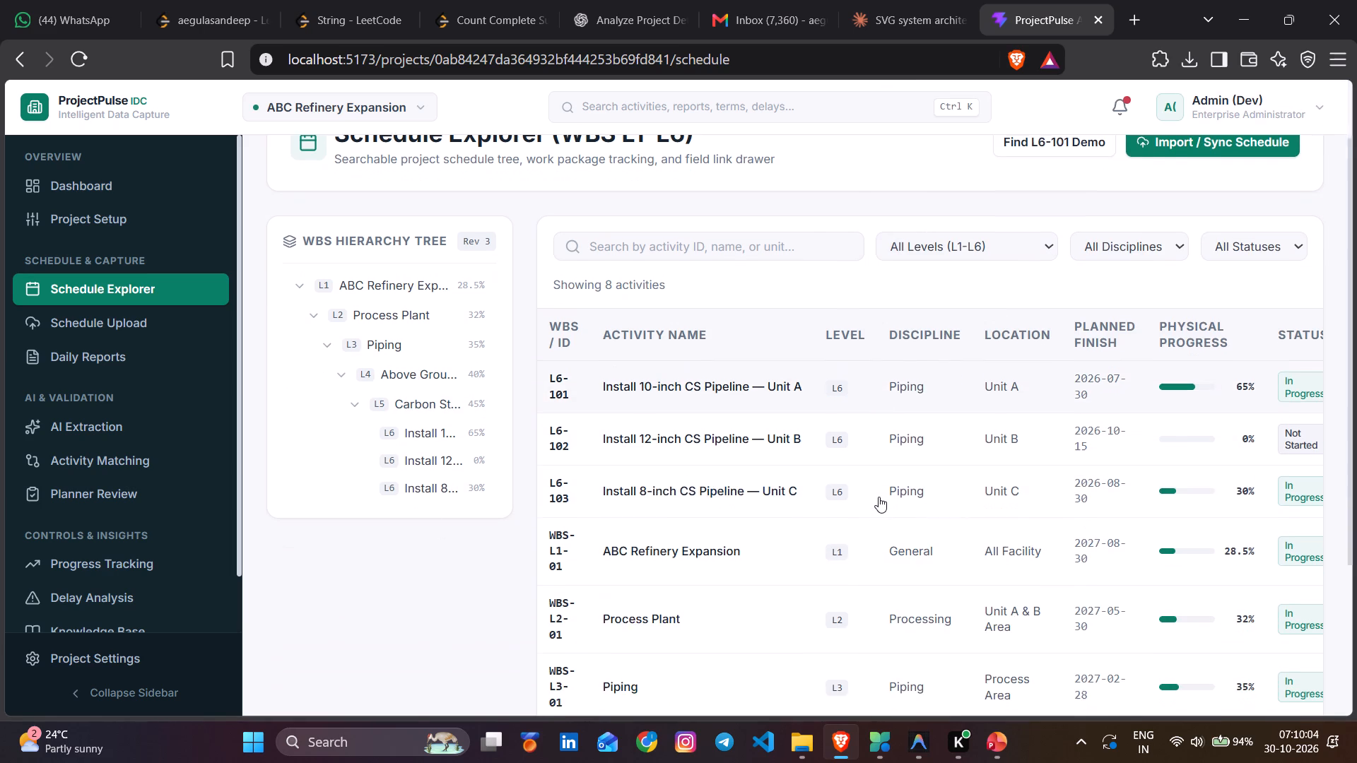
{"action": "scroll", "coordinate": [879, 497], "scroll_direction": "up", "scroll_amount": 1}
{"action": "scroll", "coordinate": [880, 497], "scroll_direction": "down", "scroll_amount": 1}
{"action": "scroll", "coordinate": [880, 497], "scroll_direction": "up", "scroll_amount": 1}
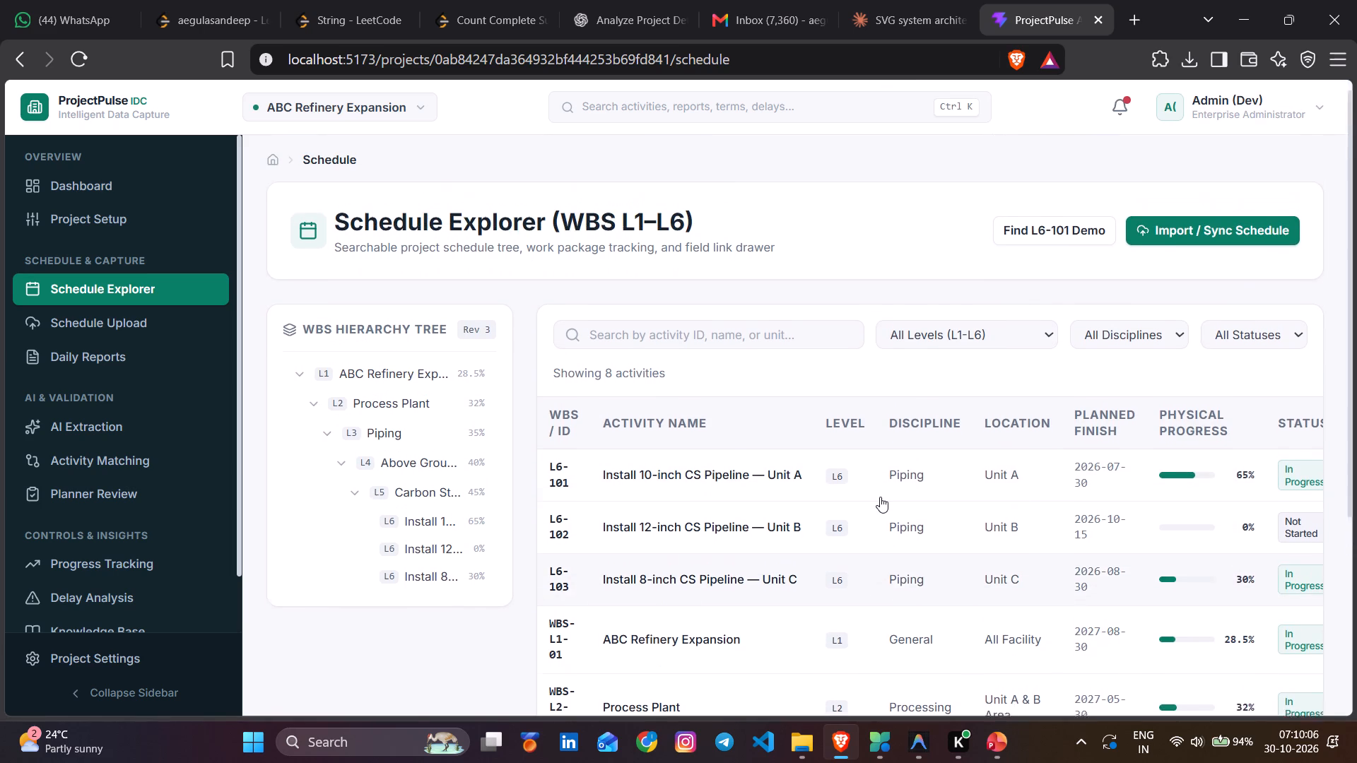
{"action": "scroll", "coordinate": [880, 507], "scroll_direction": "left", "scroll_amount": 1}
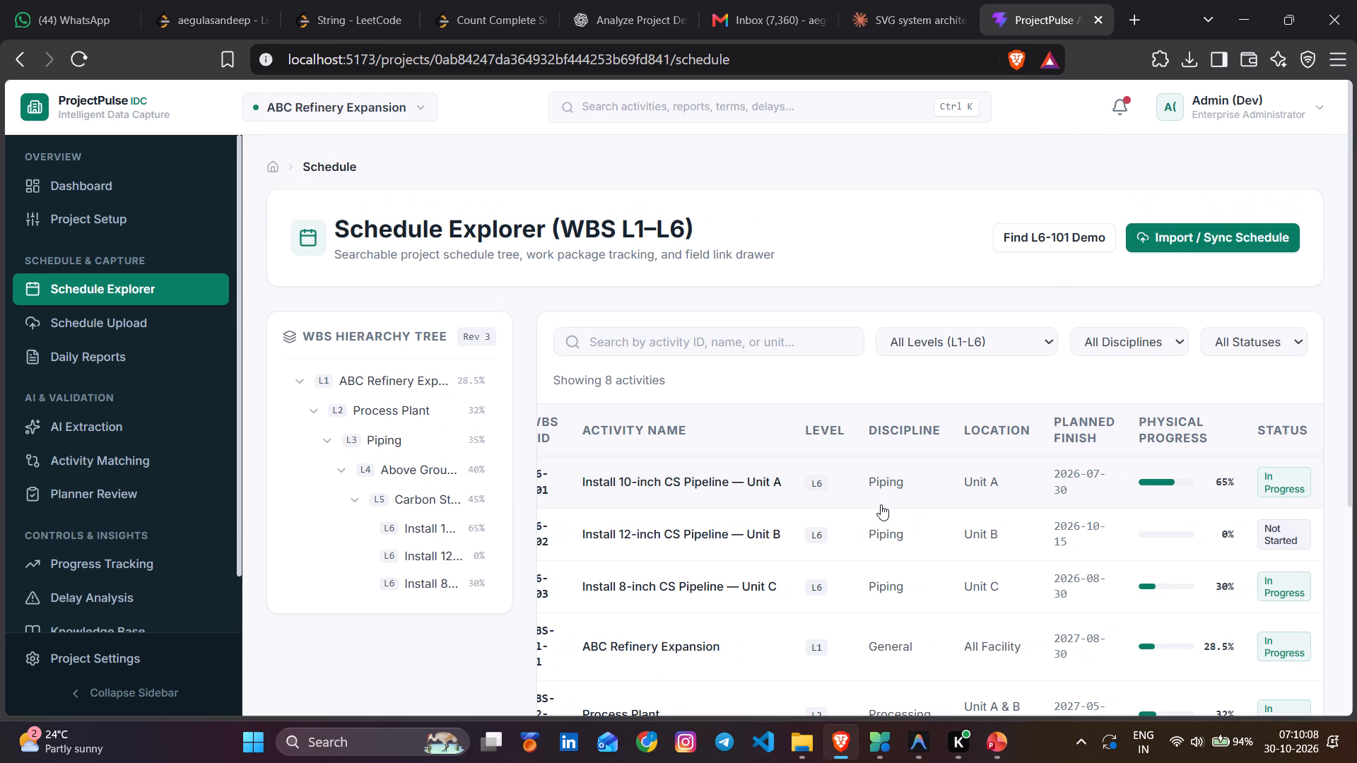
{"action": "key", "text": "ctrl+minus"}
{"action": "key", "text": "ctrl+minus"}
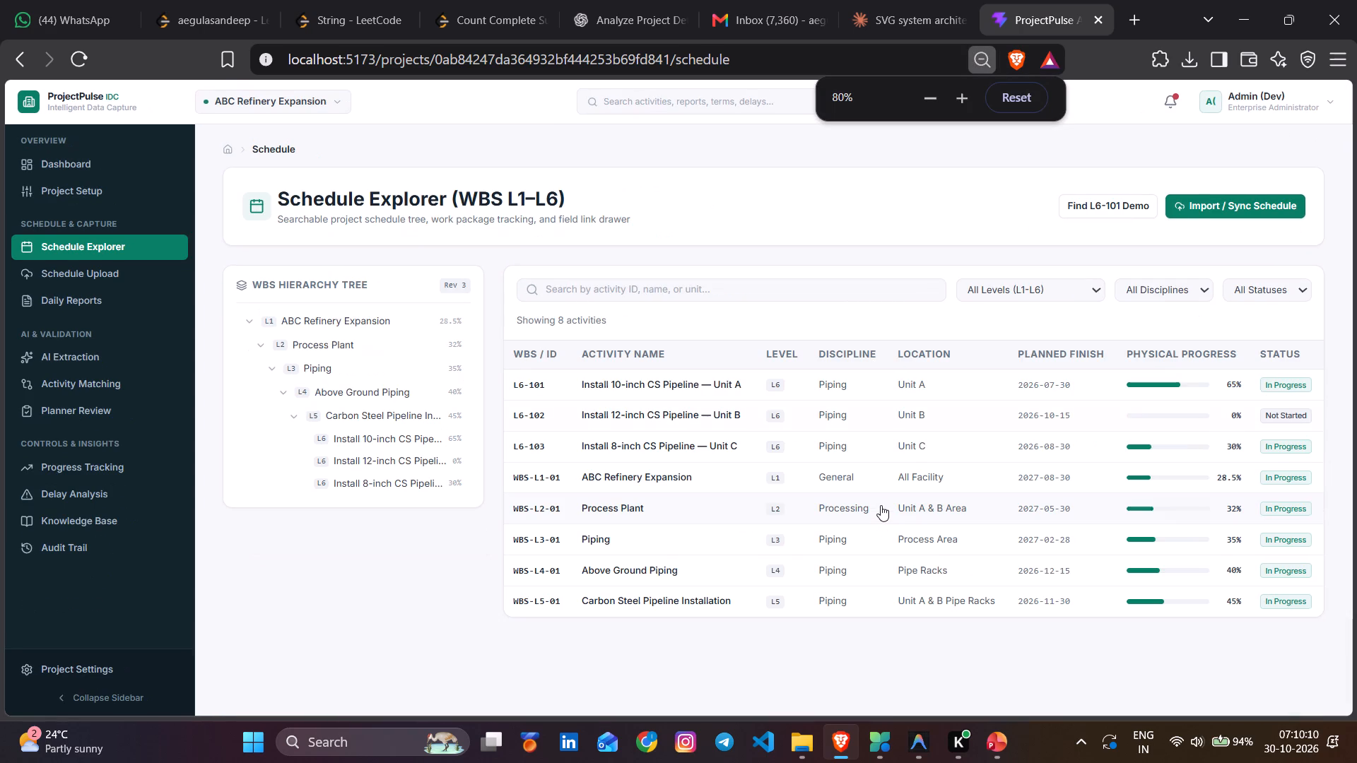
{"action": "scroll", "coordinate": [881, 501], "scroll_direction": "up", "scroll_amount": 1}
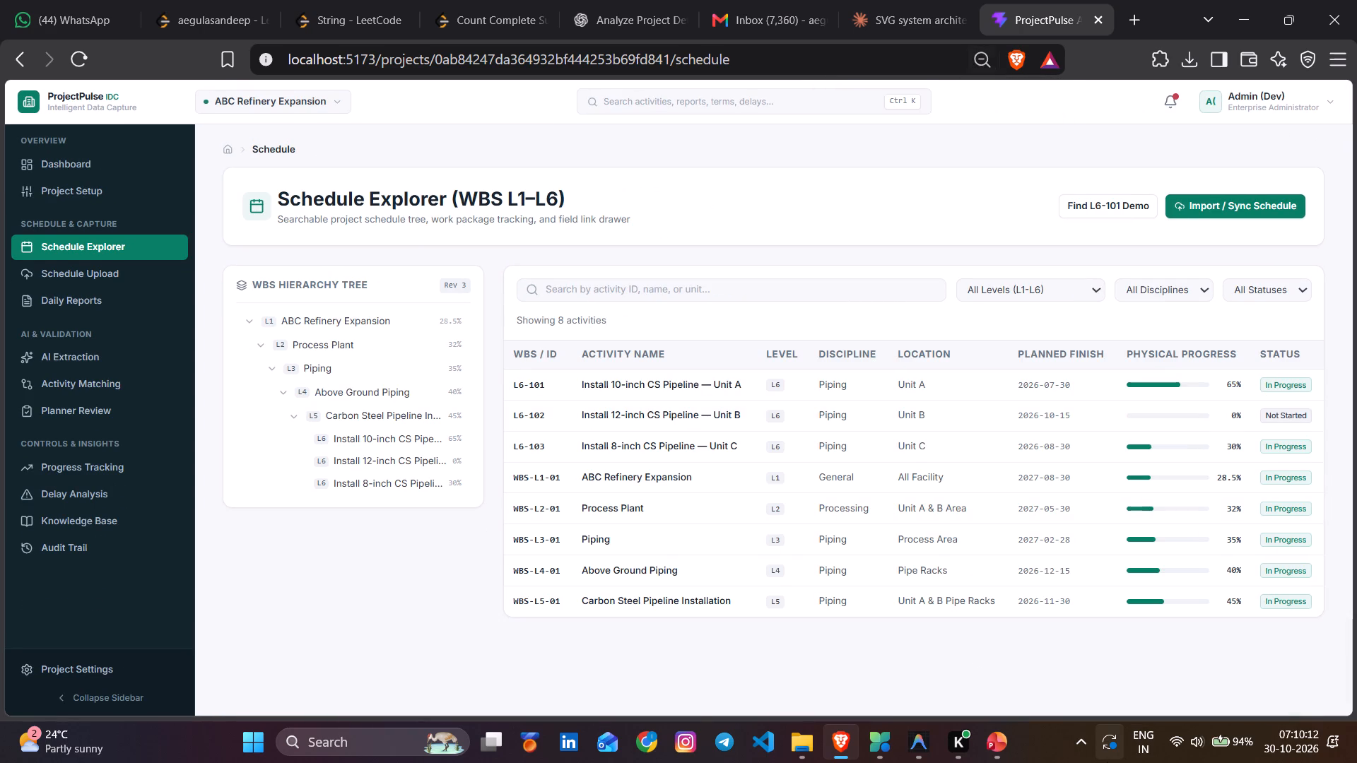
{"action": "key", "text": "ctrl+equal"}
{"action": "scroll", "coordinate": [1108, 747], "scroll_direction": "up", "scroll_amount": 1}
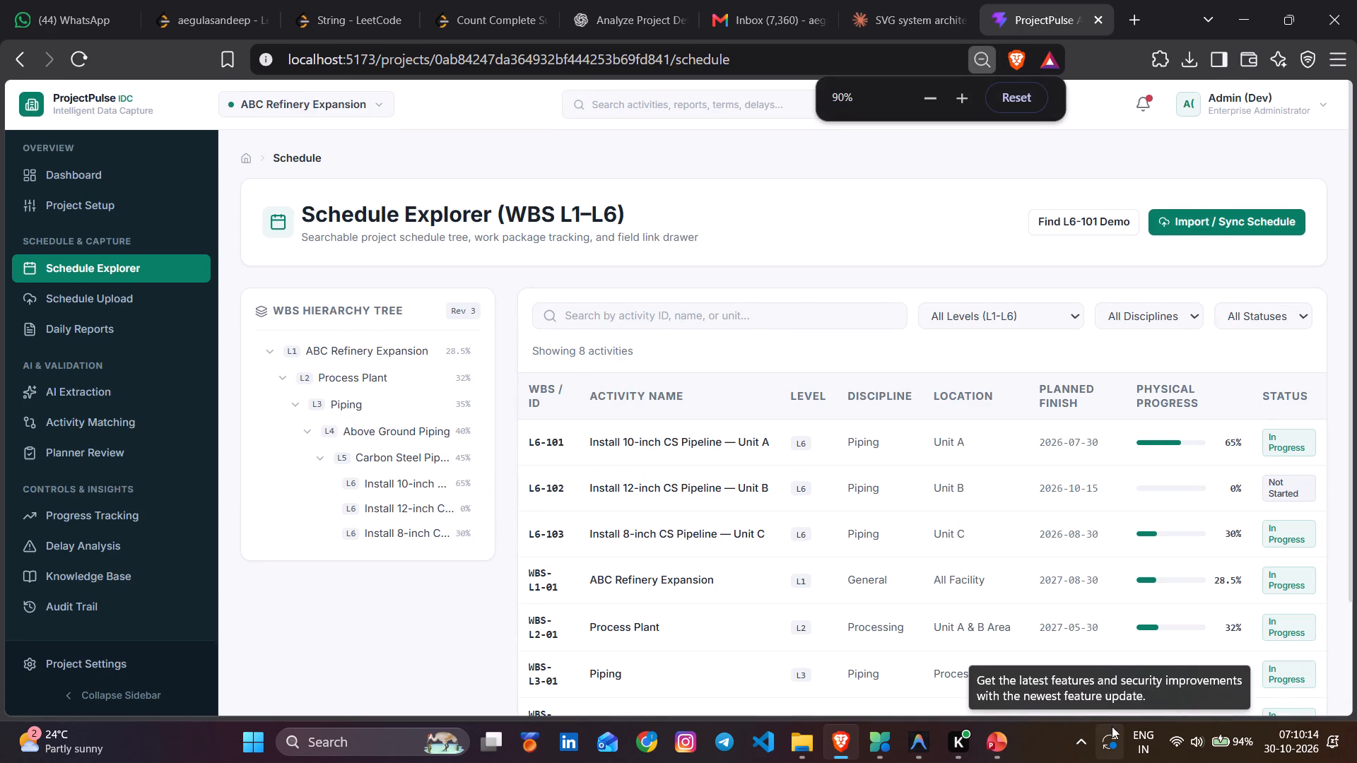
{"action": "scroll", "coordinate": [1094, 648], "scroll_direction": "down", "scroll_amount": 1}
{"action": "scroll", "coordinate": [1093, 648], "scroll_direction": "up", "scroll_amount": 1}
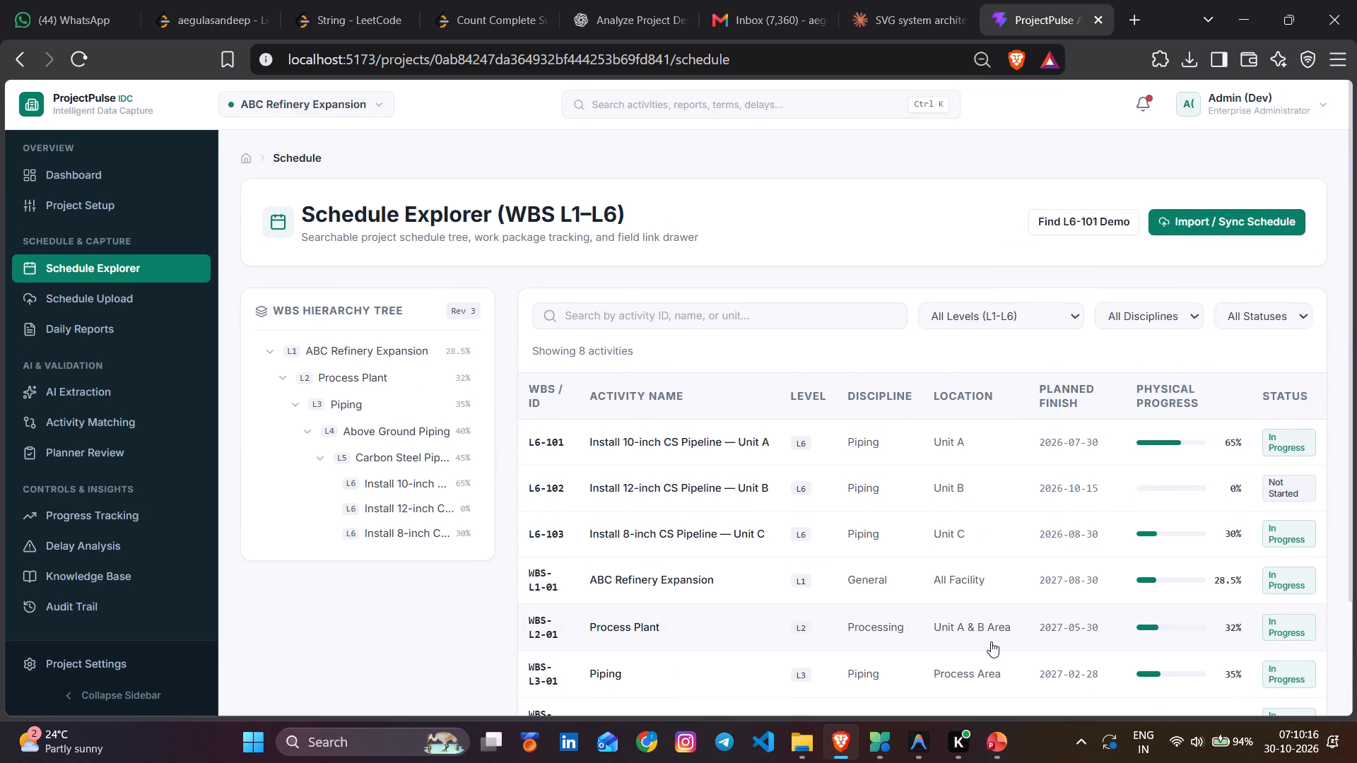
{"action": "key", "text": "ctrl+minus"}
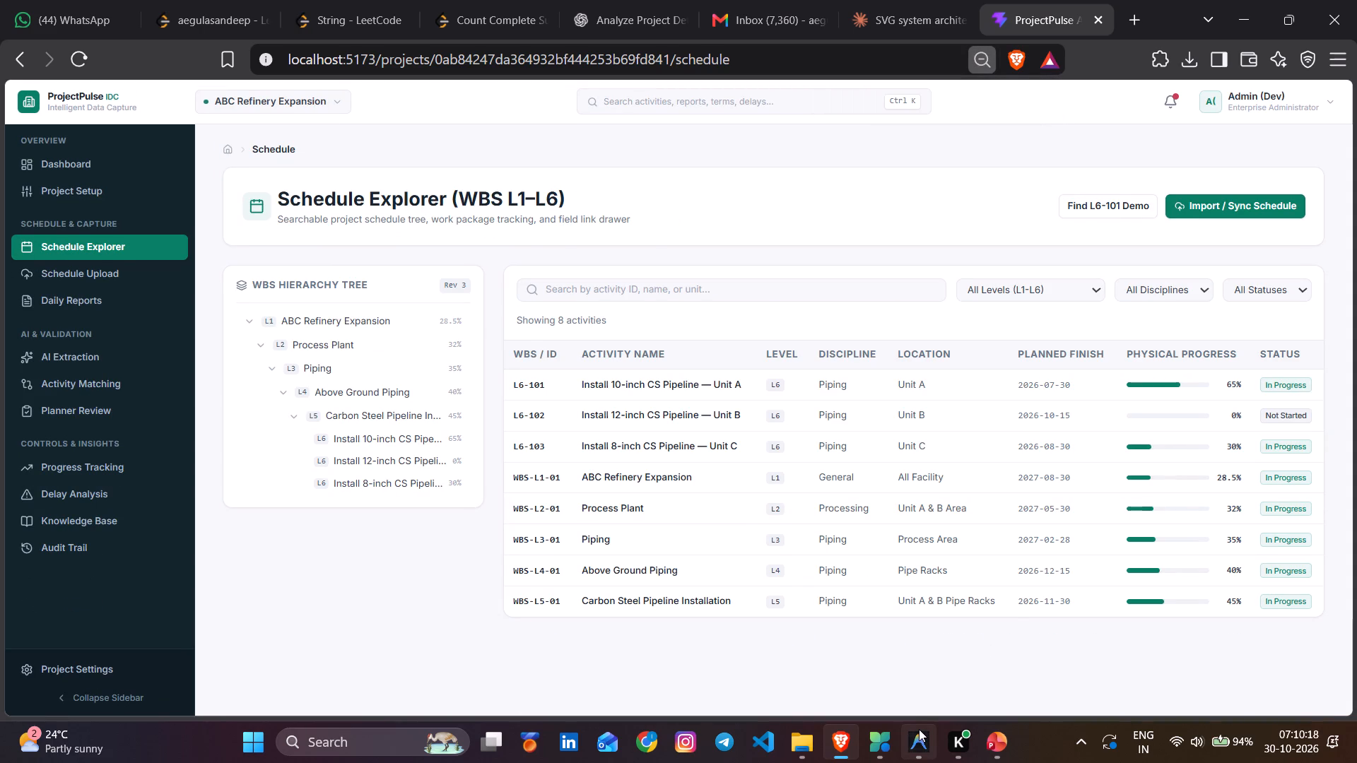
Capture a screen snip of the Schedule Explorer content with its WBS tree and activity table, excluding the sidebar and header.
{"action": "key", "text": "shift+super+s"}
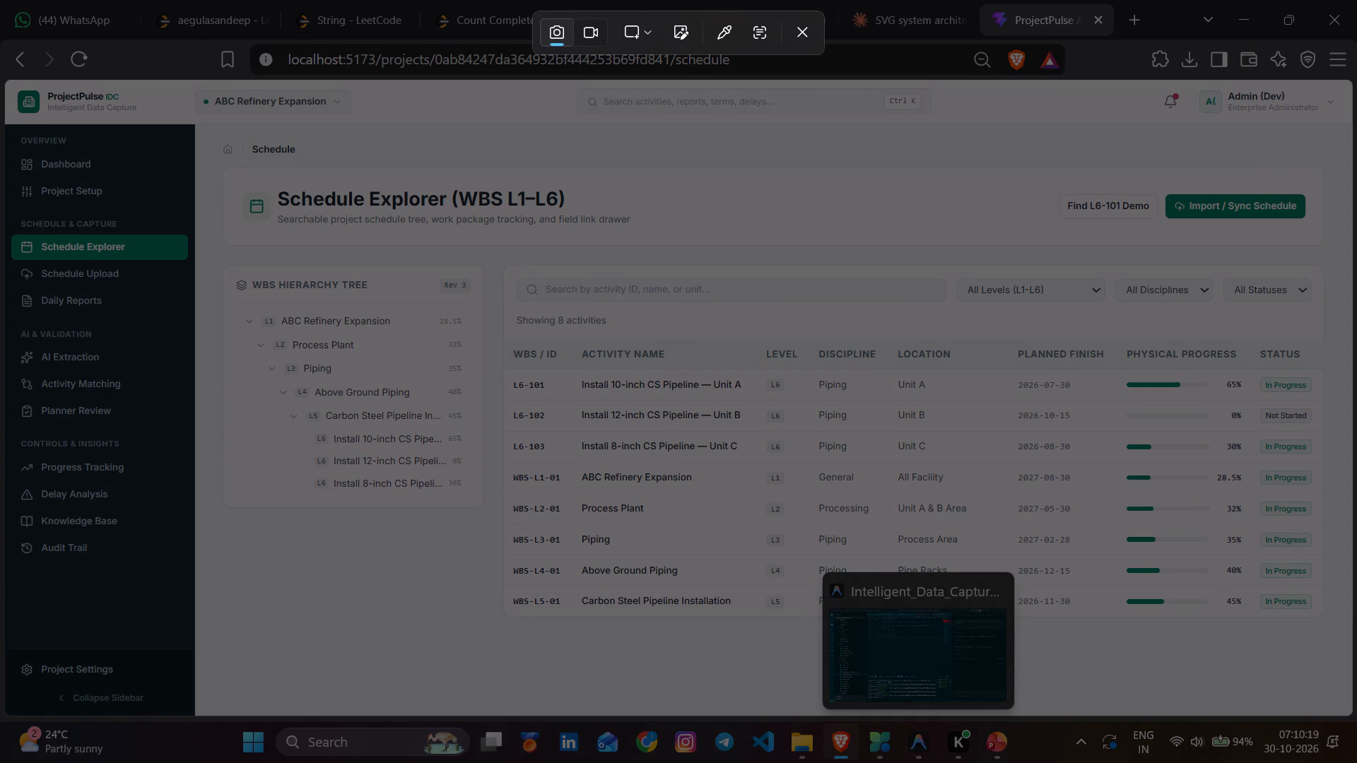
{"action": "left_click", "coordinate": [804, 42]}
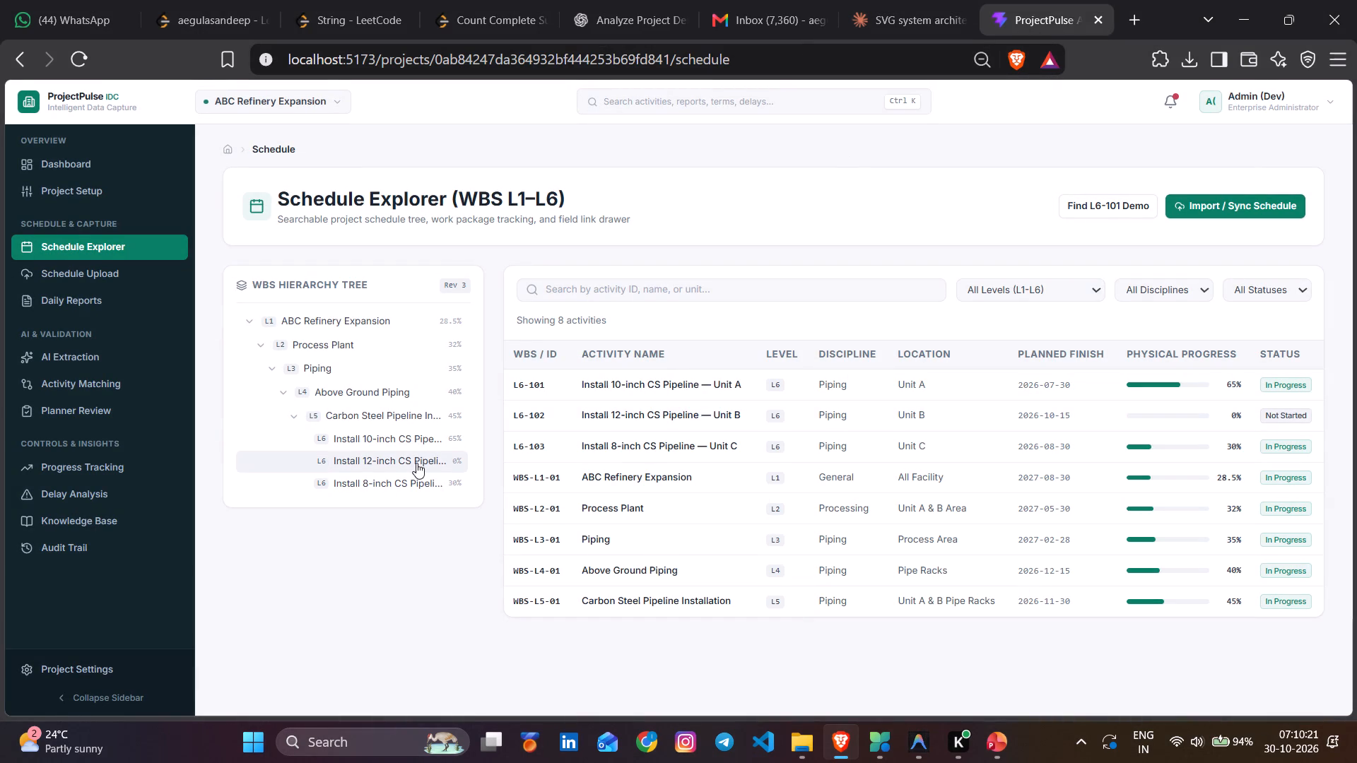
{"action": "key", "text": "shift+super+s"}
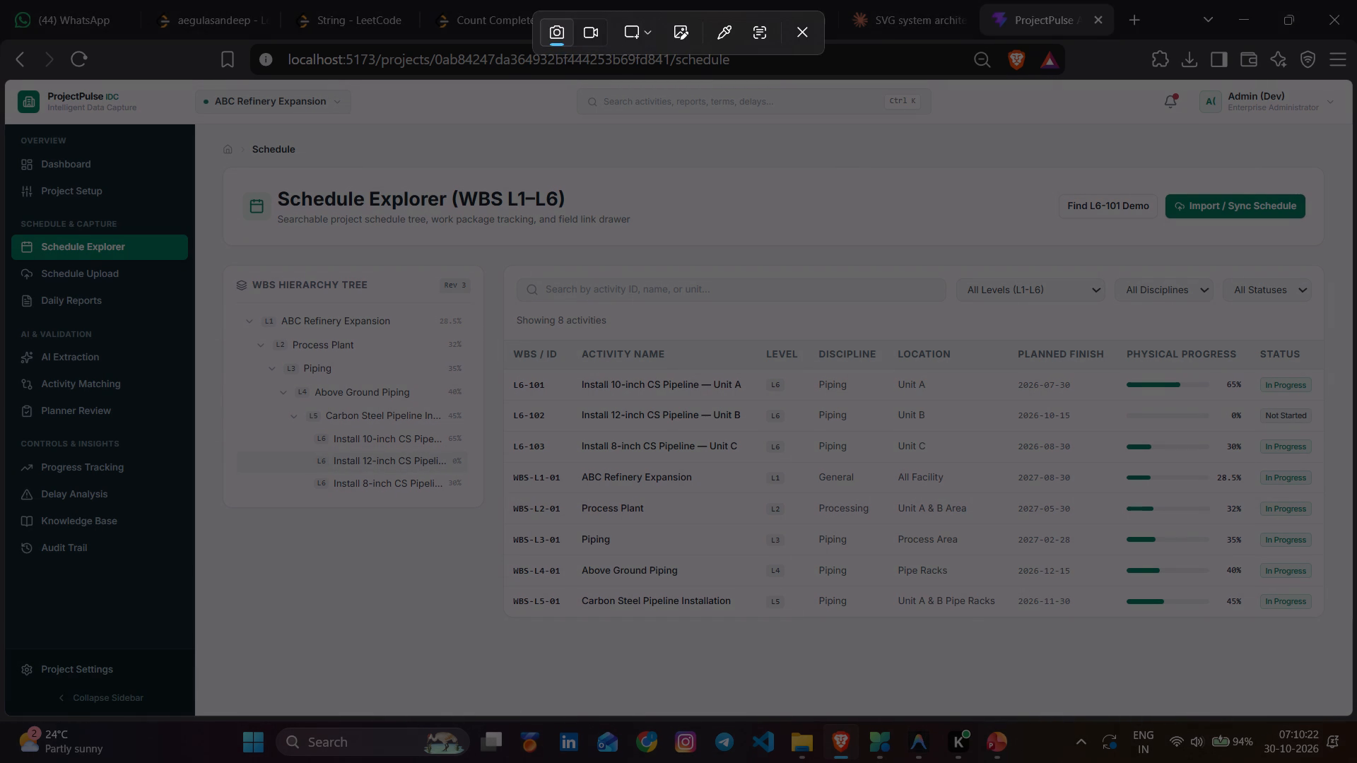
{"action": "left_click_drag", "start_coordinate": [211, 135], "coordinate": [1327, 640]}
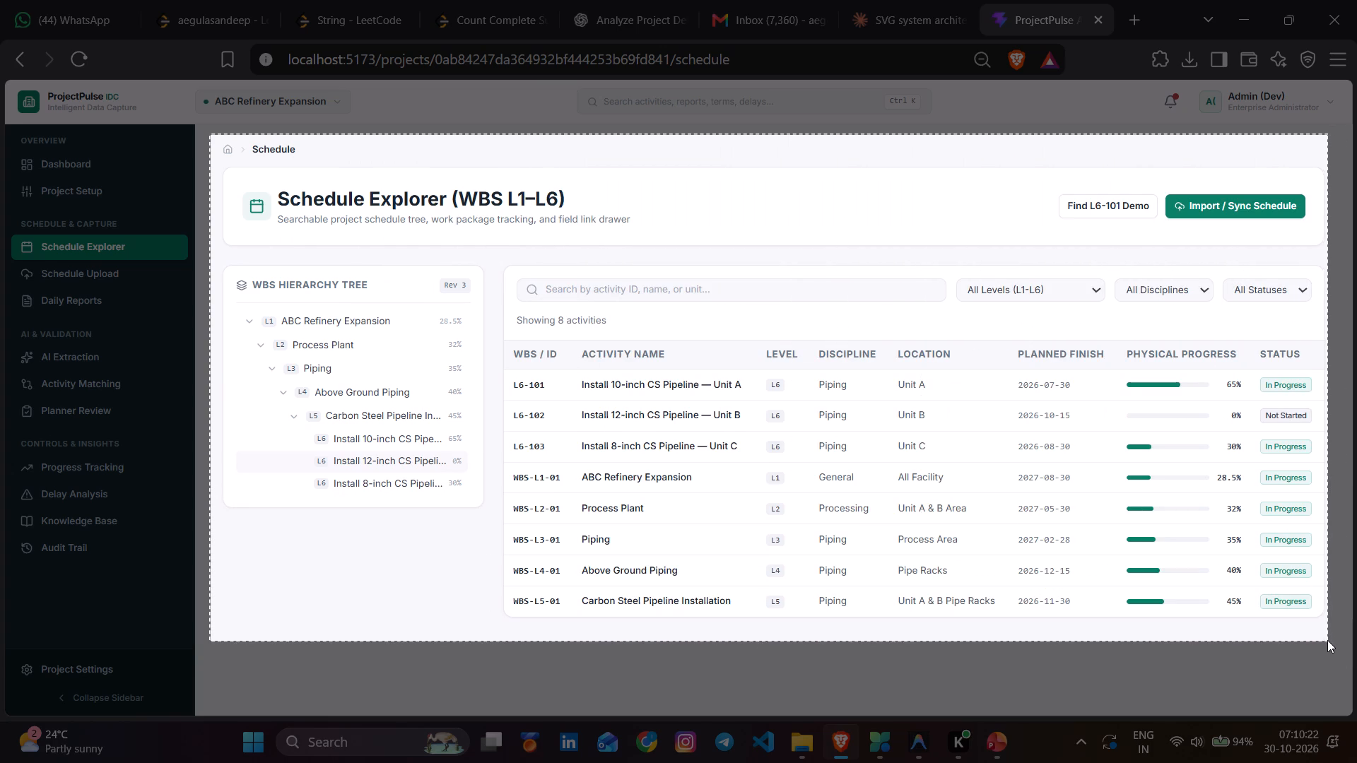
{"action": "left_click_drag", "start_coordinate": [1327, 640], "coordinate": [1336, 638]}
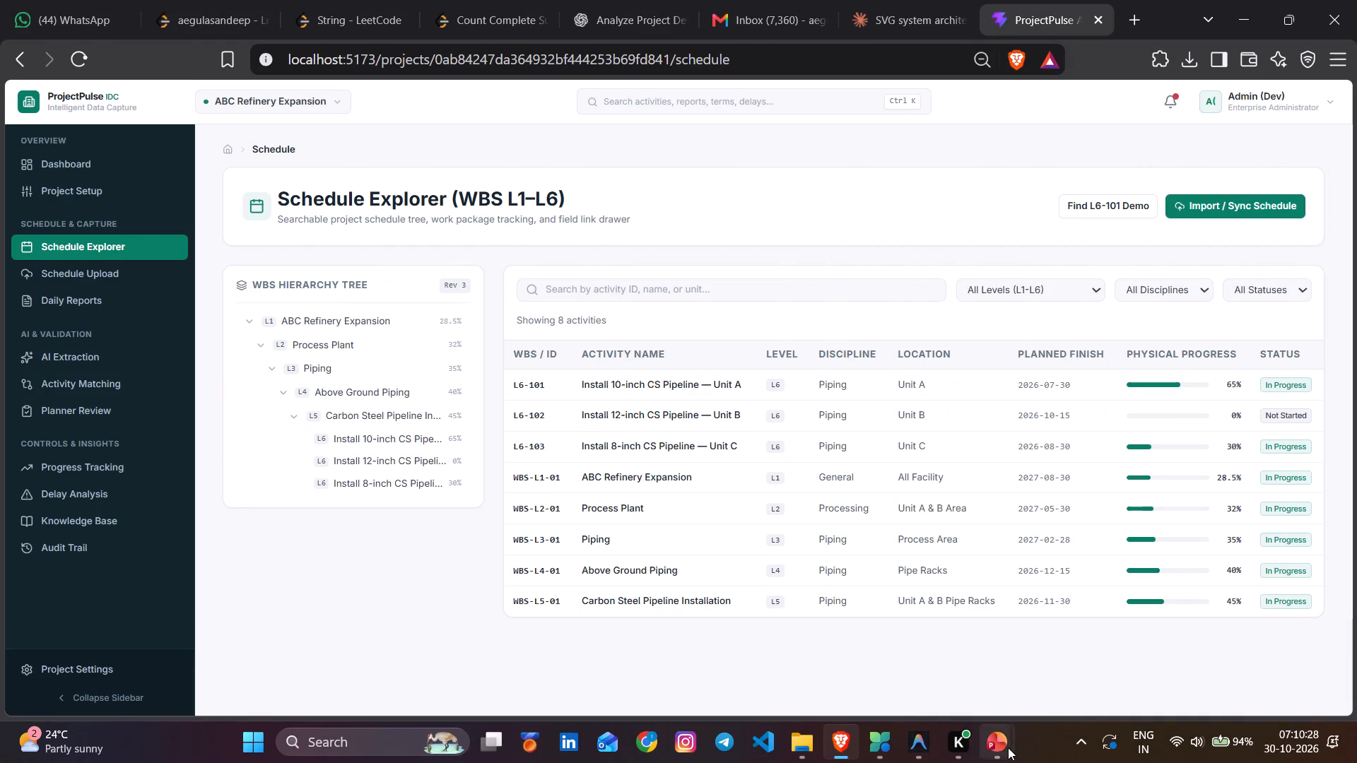
Switch to PowerPoint and paste the new Schedule Explorer capture onto slide 19.
{"action": "left_click", "coordinate": [1008, 747]}
{"action": "left_click", "coordinate": [1107, 673]}
{"action": "left_click", "coordinate": [823, 451]}
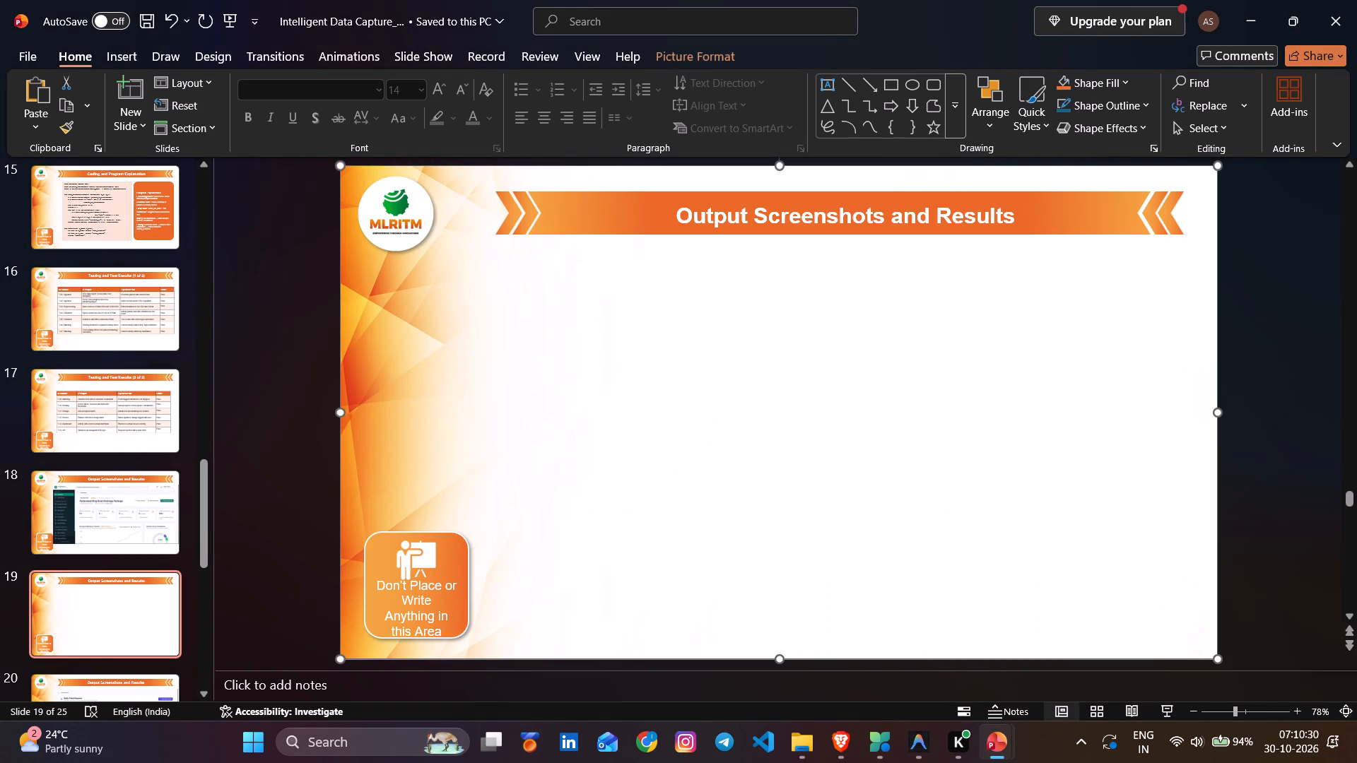
{"action": "key", "text": "ctrl+v"}
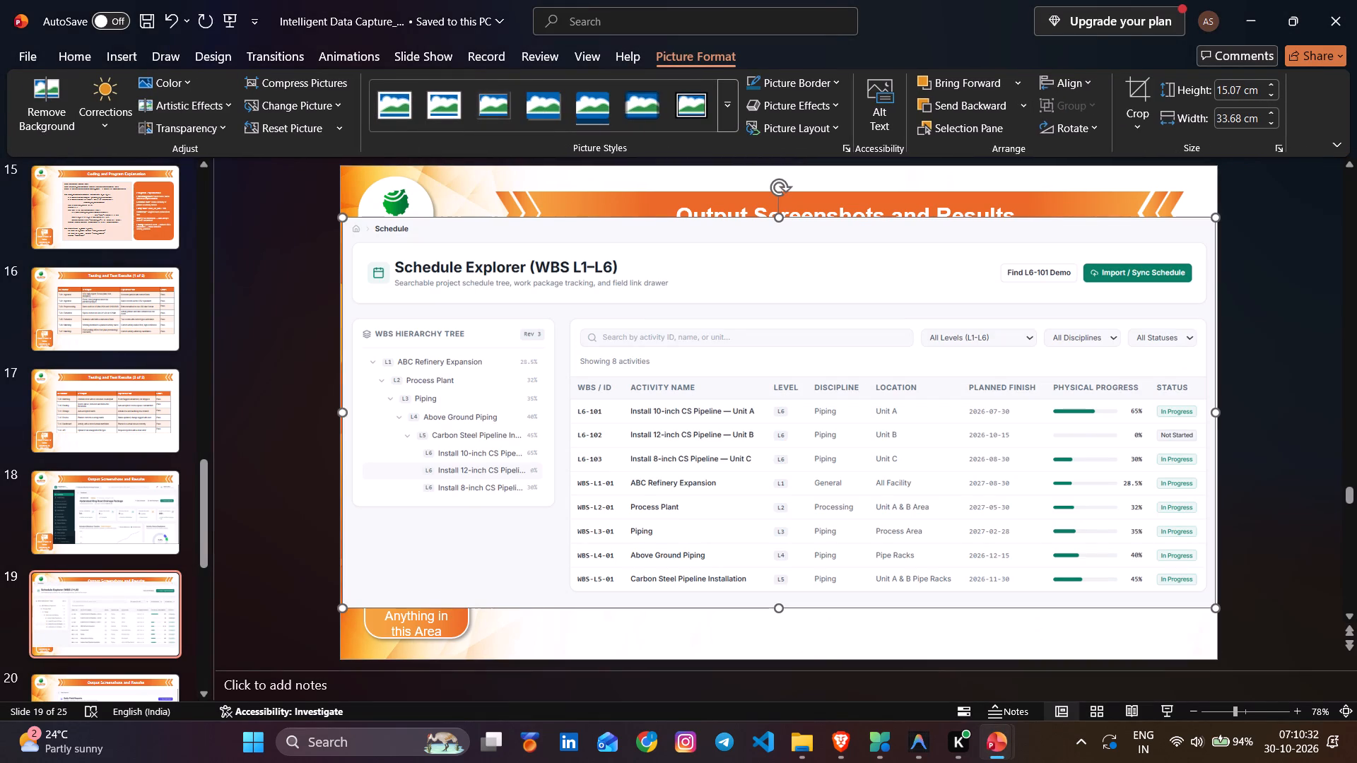
Shrink the pasted capture proportionally to about 13.3 cm high by 29.7 cm wide, clearing the slide's logo.
{"action": "left_click", "coordinate": [343, 613]}
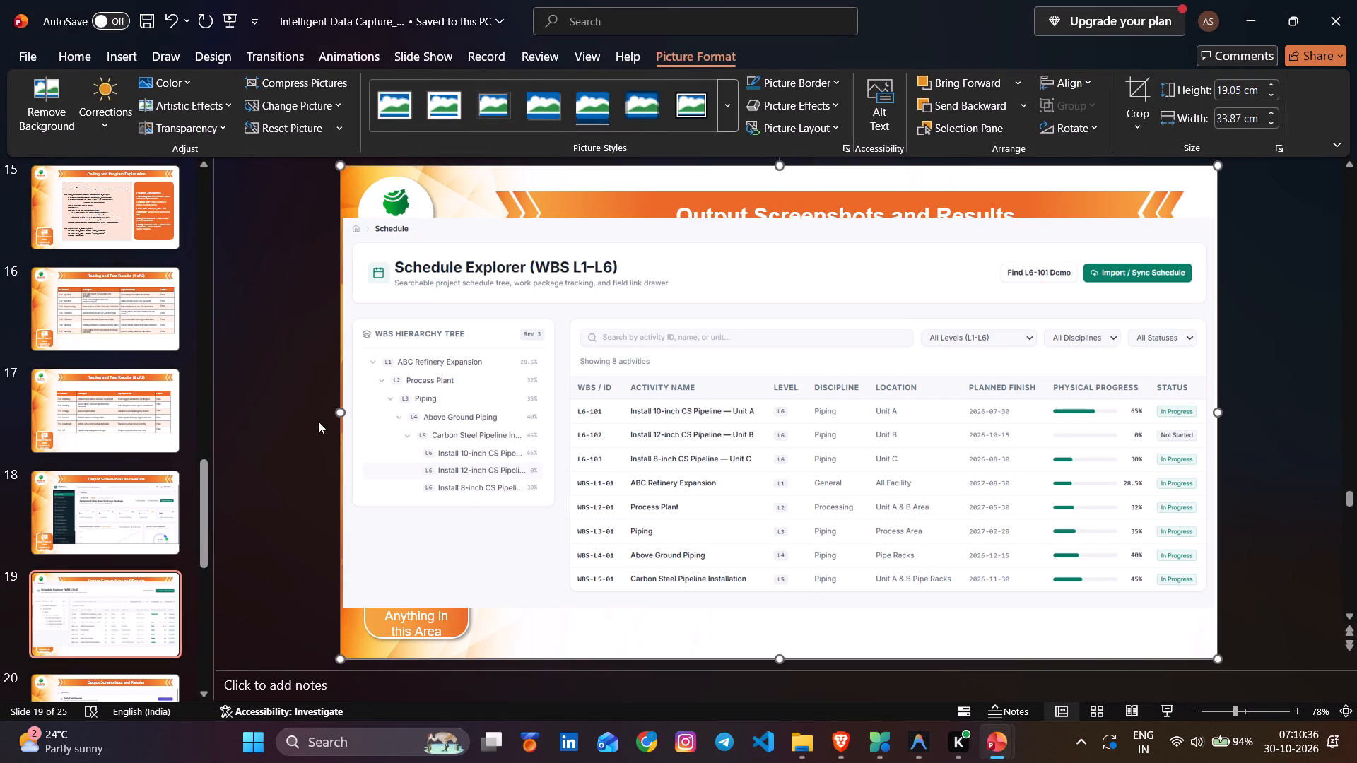
{"action": "left_click", "coordinate": [351, 599]}
{"action": "left_click_drag", "start_coordinate": [341, 607], "coordinate": [341, 607]}
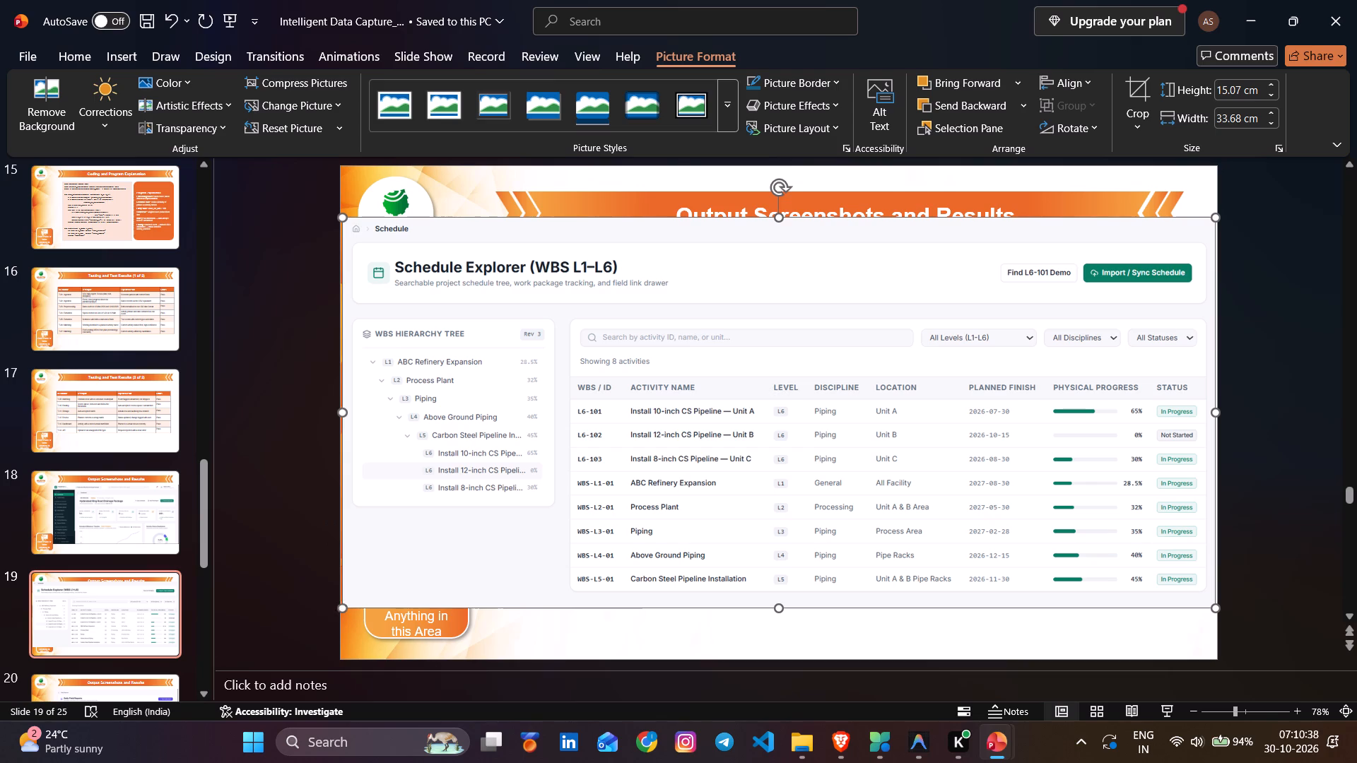
{"action": "left_click_drag", "start_coordinate": [341, 607], "coordinate": [313, 604]}
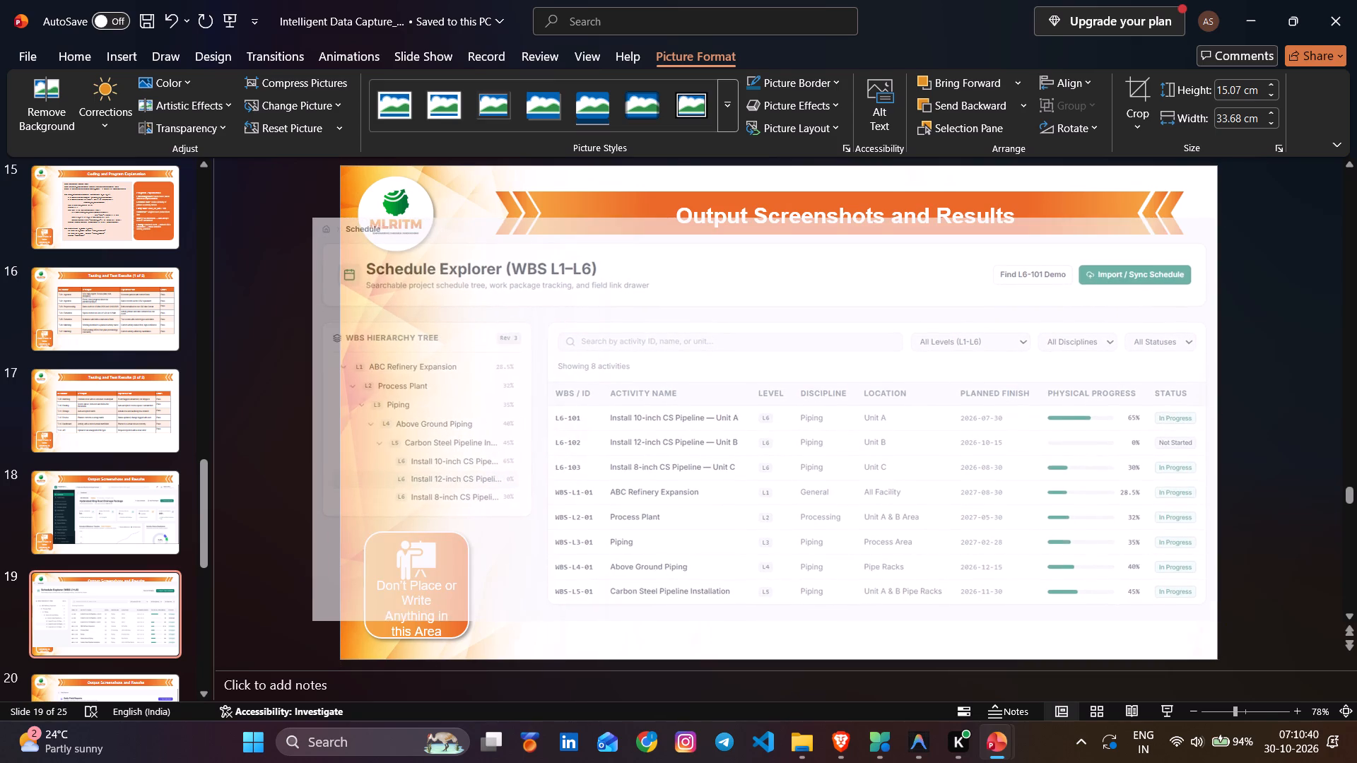
{"action": "left_click_drag", "start_coordinate": [313, 604], "coordinate": [600, 562]}
Move the capture below the title banner beside the "Don't Place or Write" box and shrink it to fit within the slide's edge.
{"action": "left_click_drag", "start_coordinate": [652, 490], "coordinate": [654, 495]}
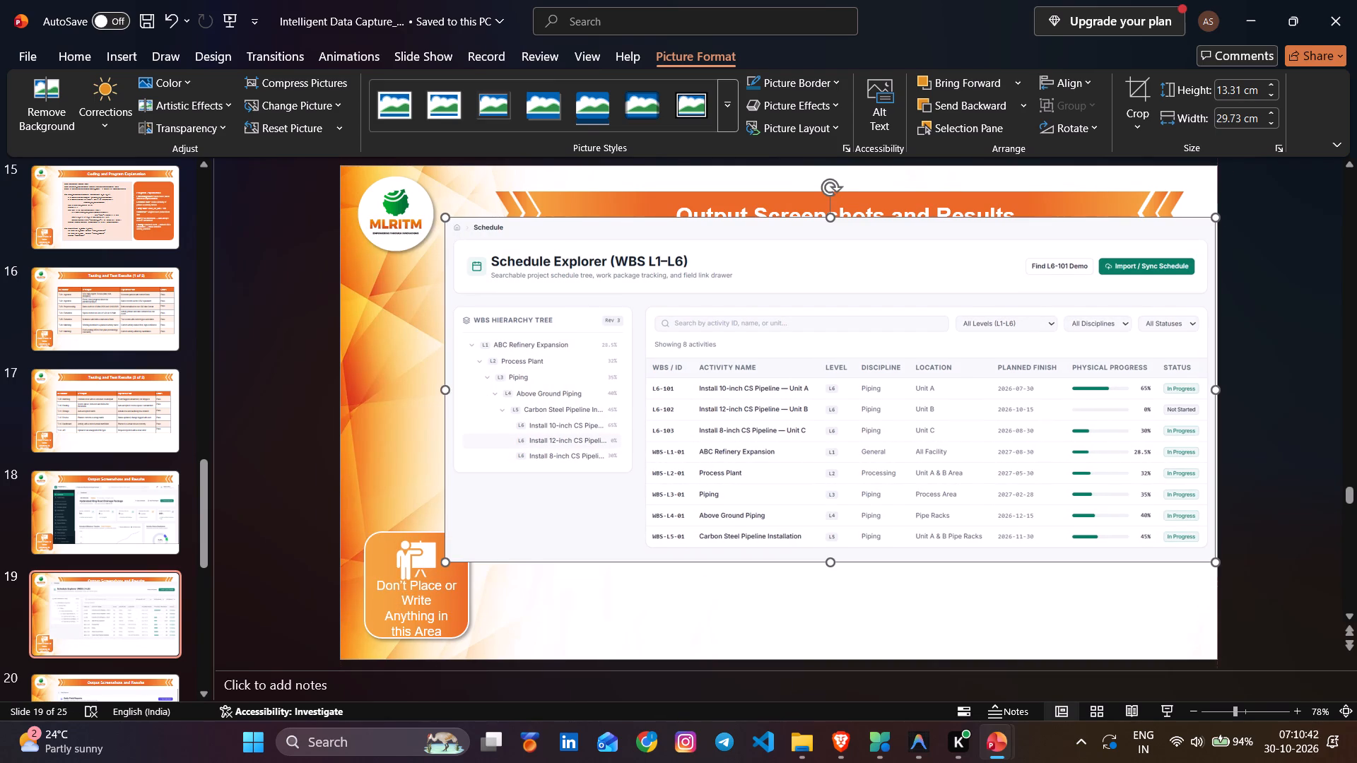
{"action": "left_click_drag", "start_coordinate": [654, 495], "coordinate": [684, 521]}
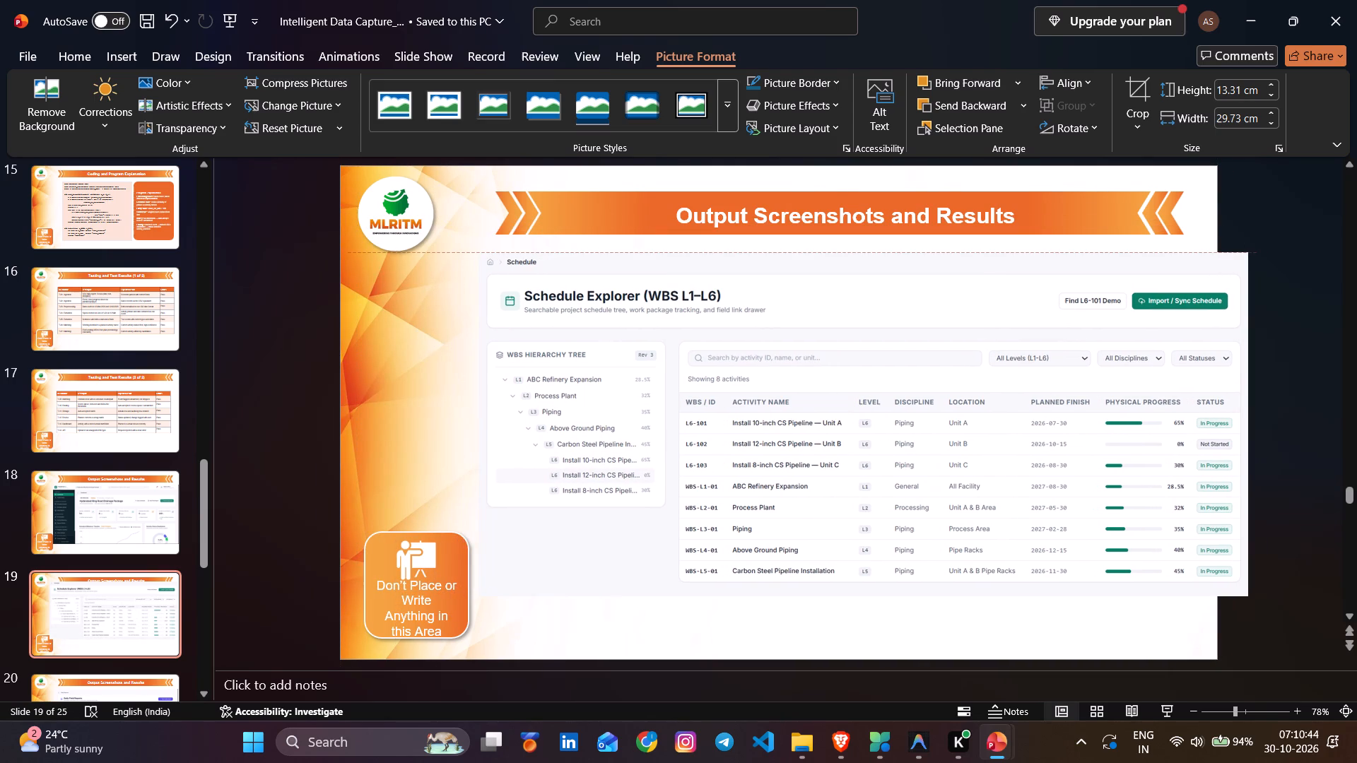
{"action": "left_click_drag", "start_coordinate": [684, 521], "coordinate": [679, 517]}
{"action": "left_click_drag", "start_coordinate": [1245, 586], "coordinate": [1161, 583]}
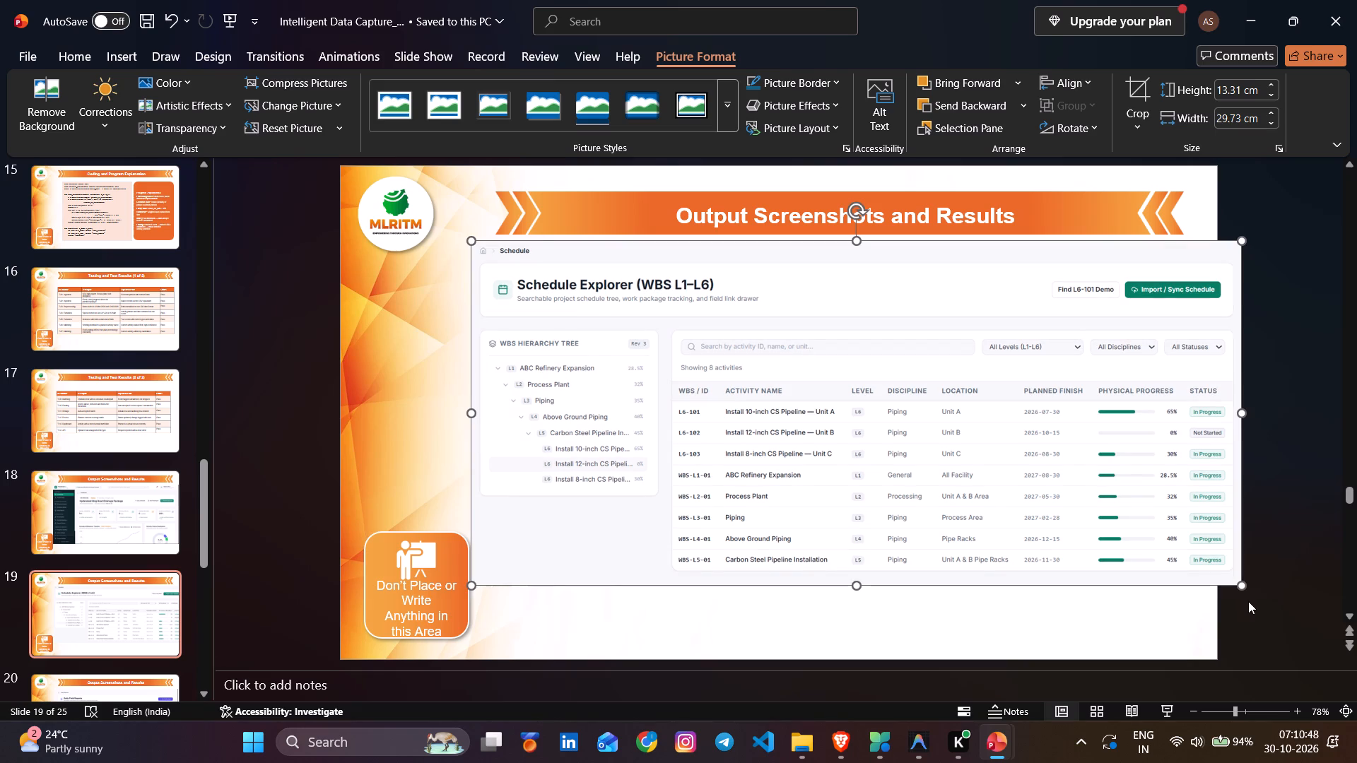
{"action": "left_click_drag", "start_coordinate": [1242, 589], "coordinate": [1122, 567]}
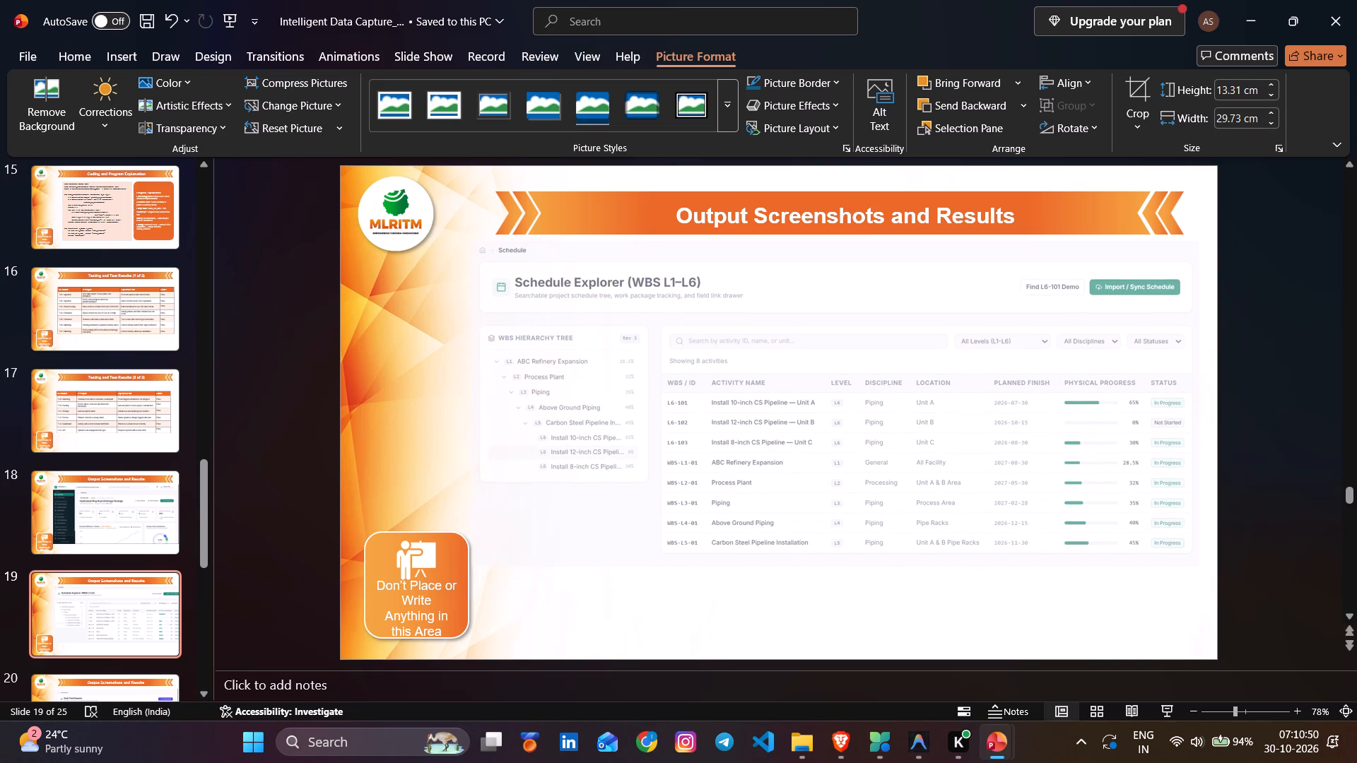
{"action": "left_click_drag", "start_coordinate": [1122, 567], "coordinate": [1160, 574]}
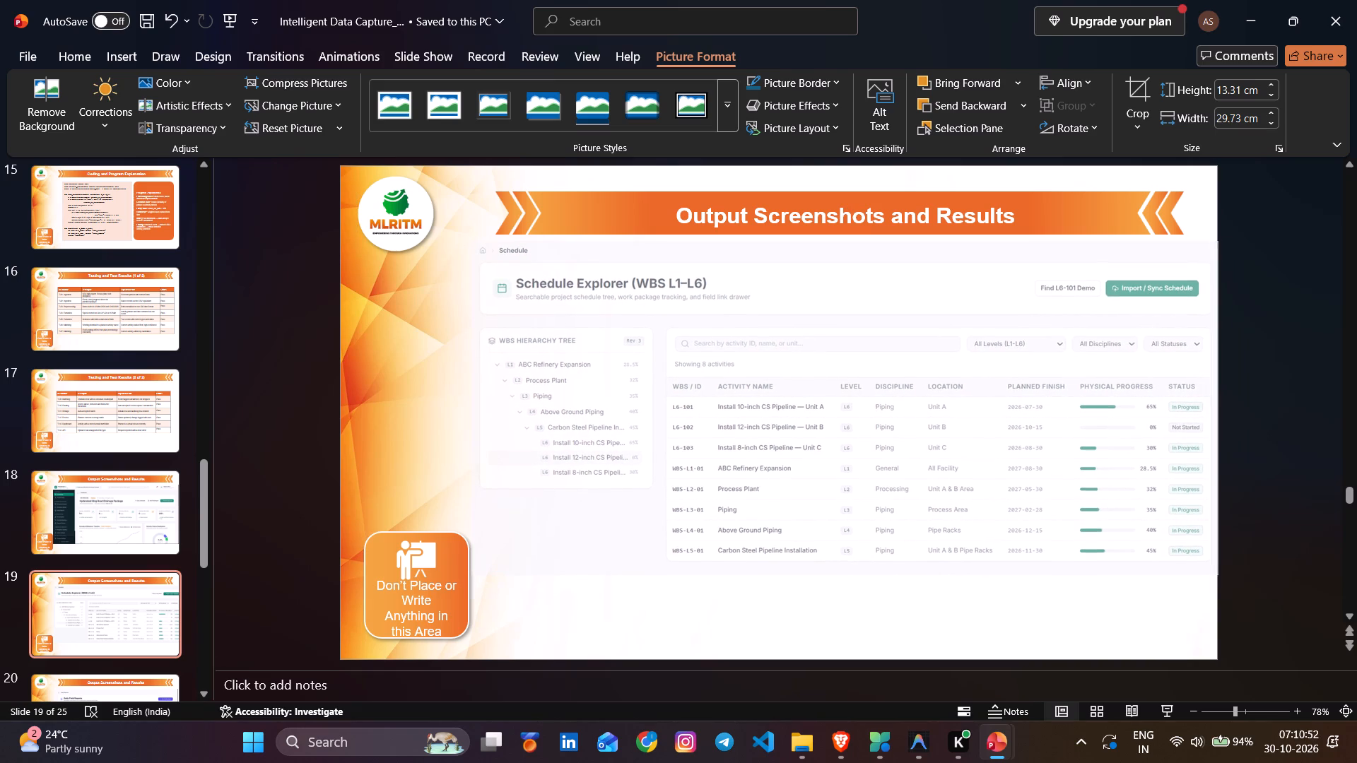
{"action": "left_click_drag", "start_coordinate": [1160, 574], "coordinate": [1158, 573]}
{"action": "left_click", "coordinate": [1146, 653]}
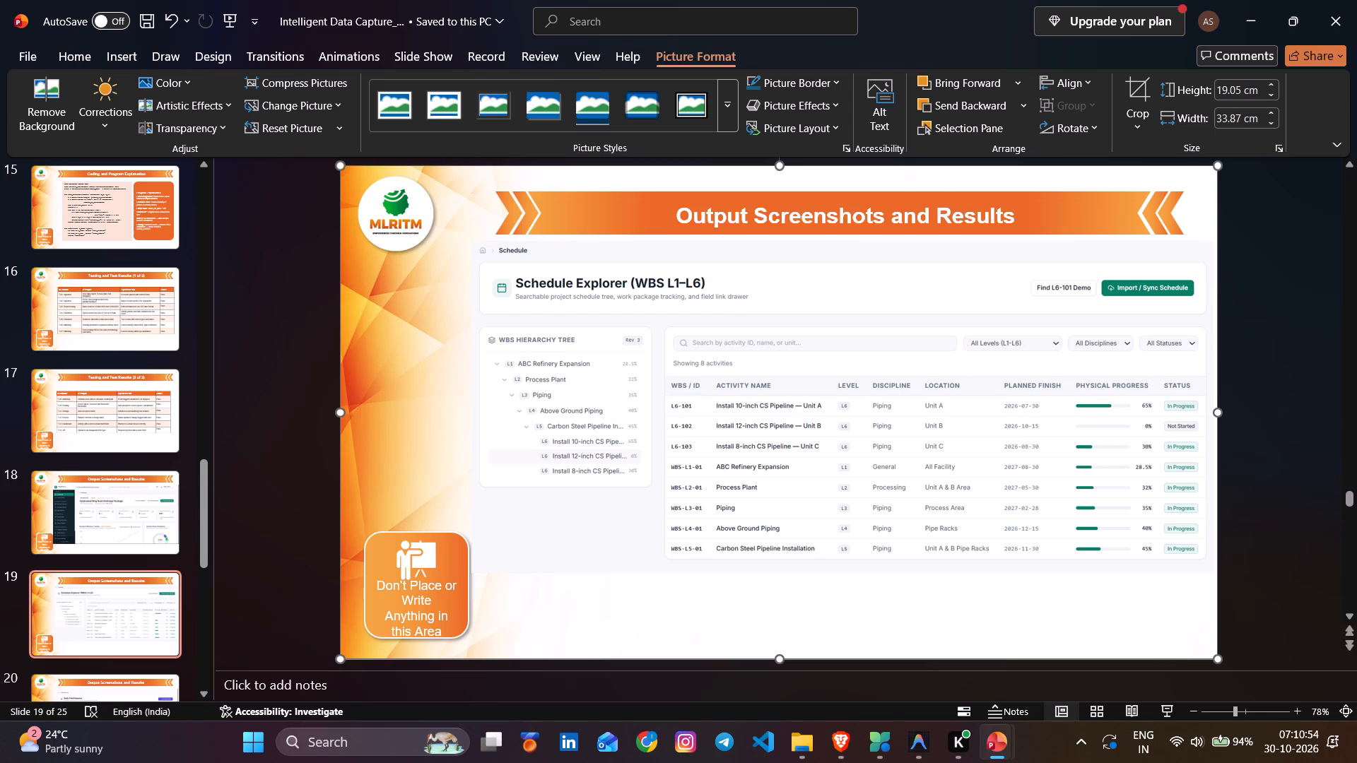
Check which page slide 20 shows, then switch to ProjectPulse in Brave and open the matching Daily Reports.
{"action": "scroll", "coordinate": [968, 475], "scroll_direction": "down", "scroll_amount": 2}
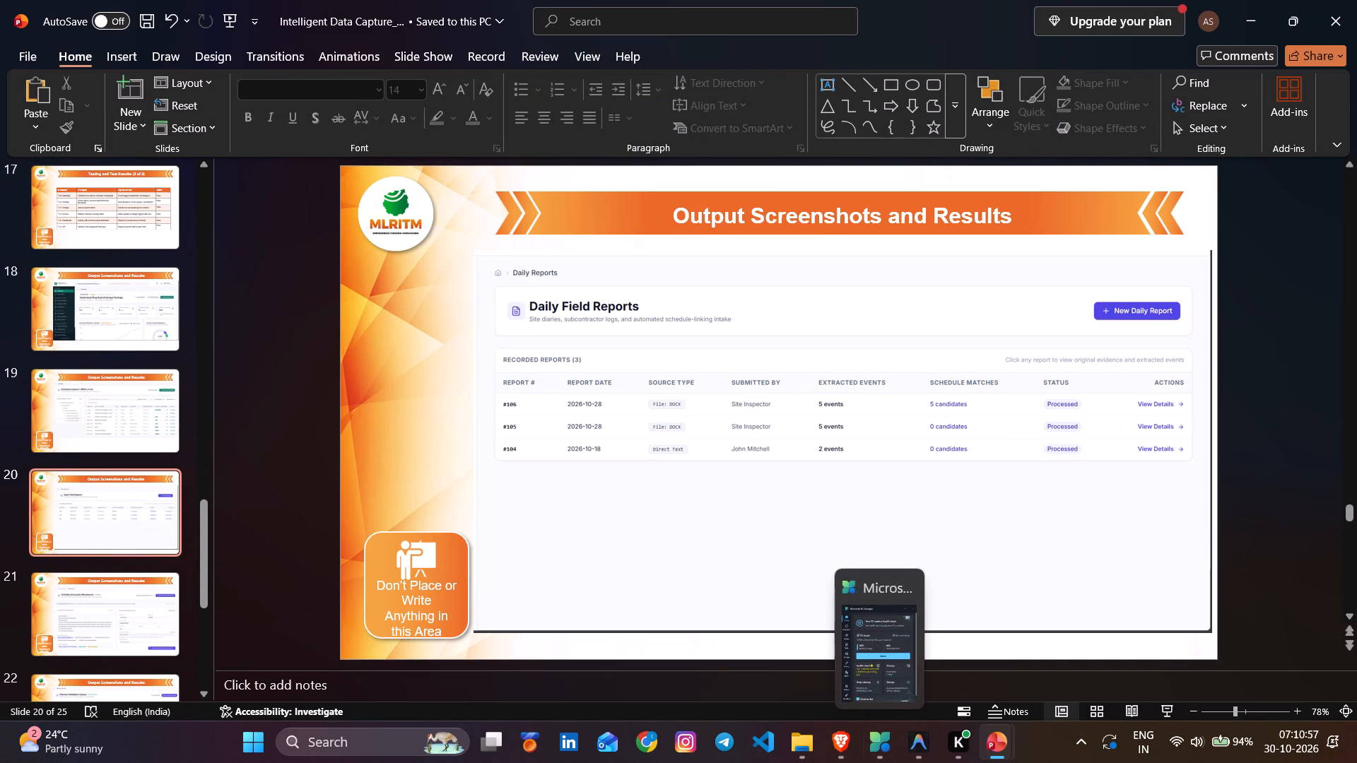
{"action": "left_click", "coordinate": [829, 750]}
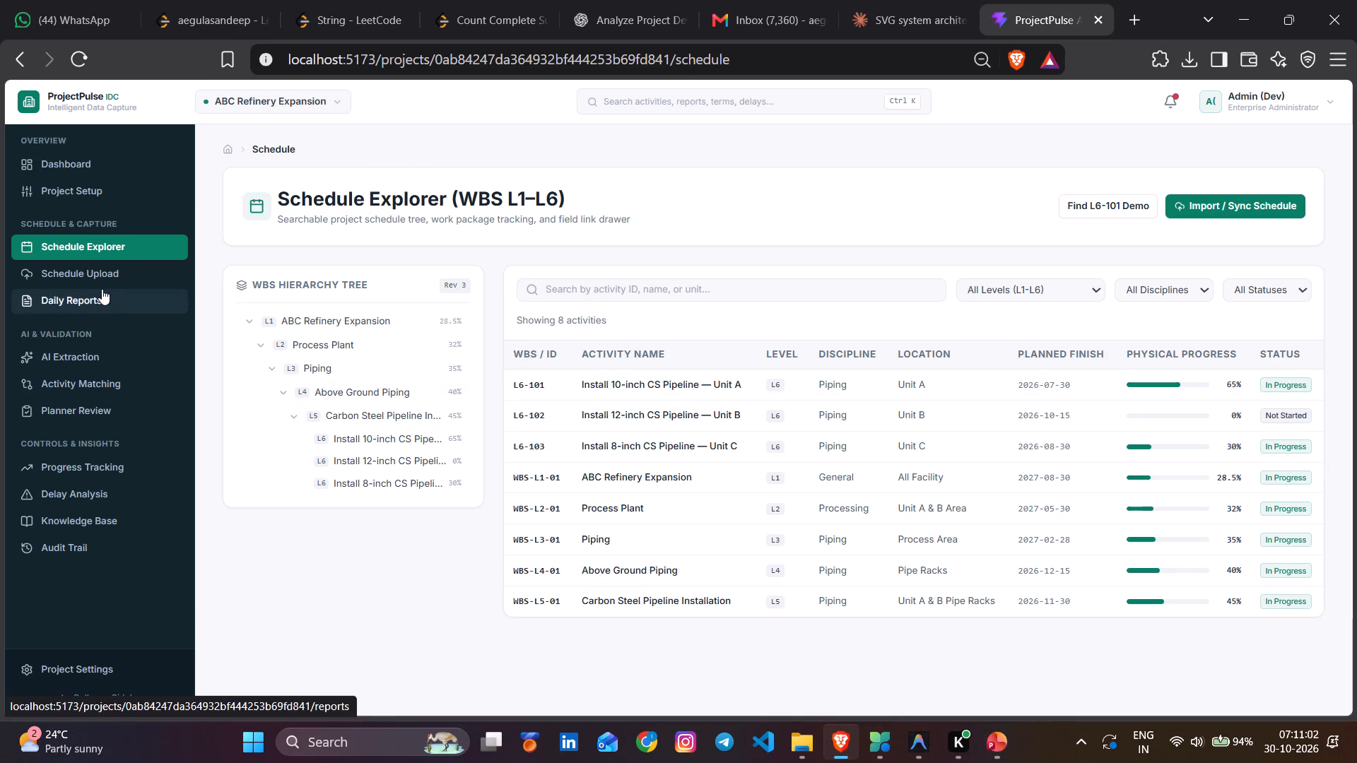
{"action": "left_click", "coordinate": [102, 289]}
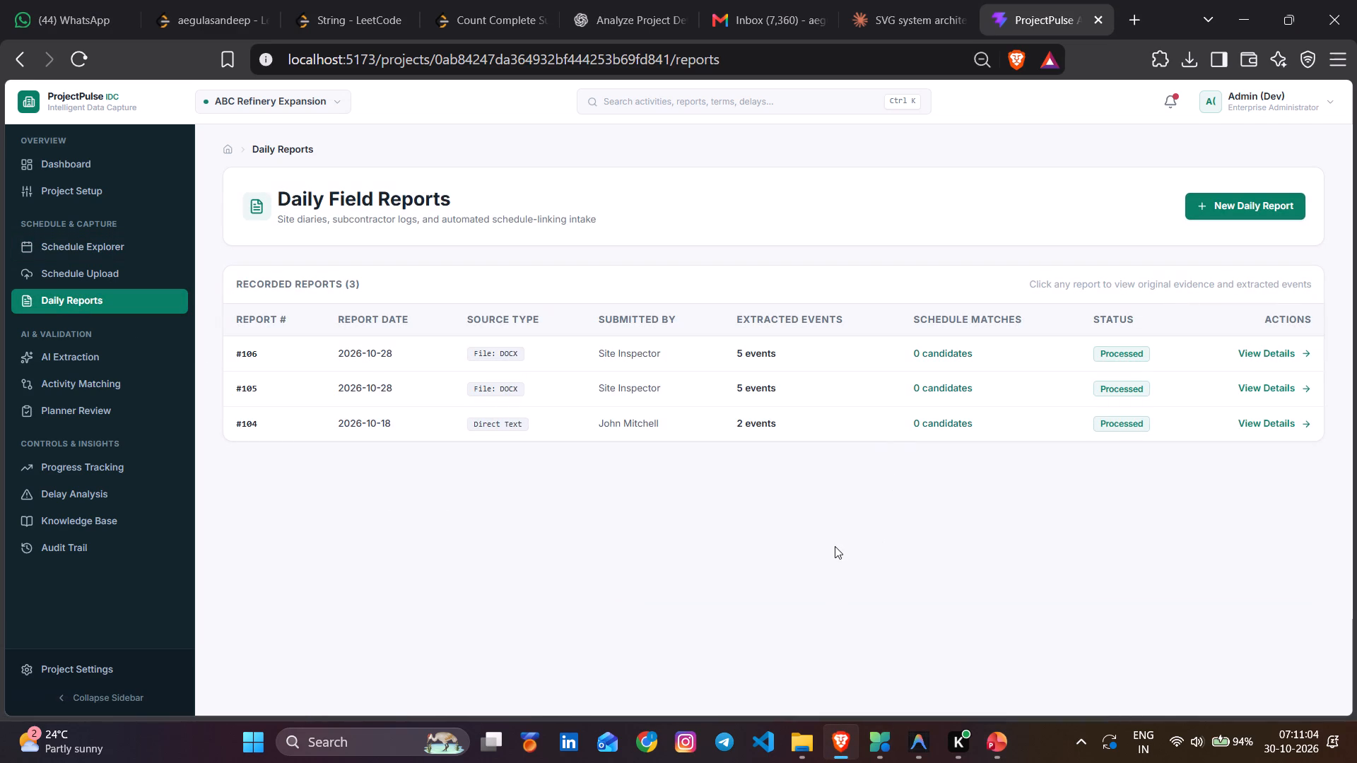
Capture a screen snip of the Daily Field Reports page content, leaving out the sidebar and header.
{"action": "key", "text": "shift+super+s"}
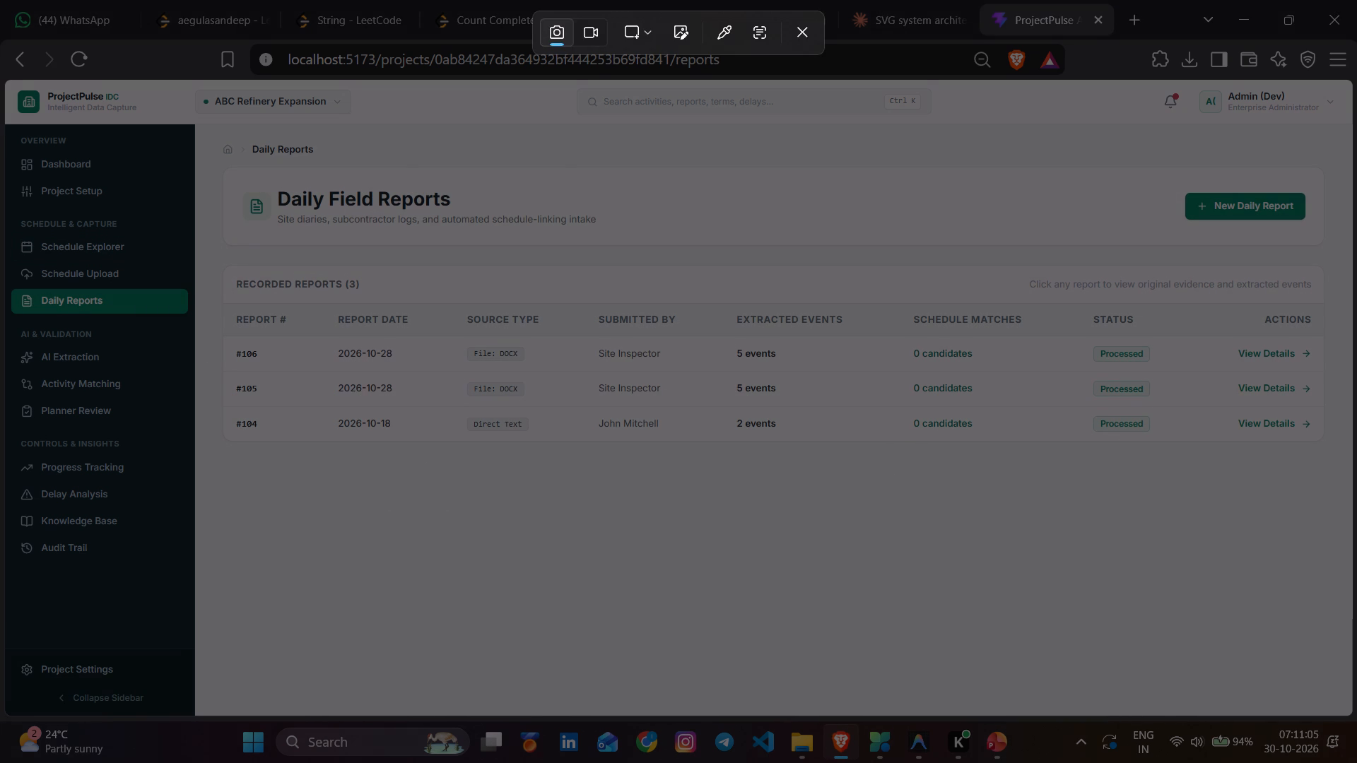
{"action": "left_click_drag", "start_coordinate": [212, 132], "coordinate": [1338, 565]}
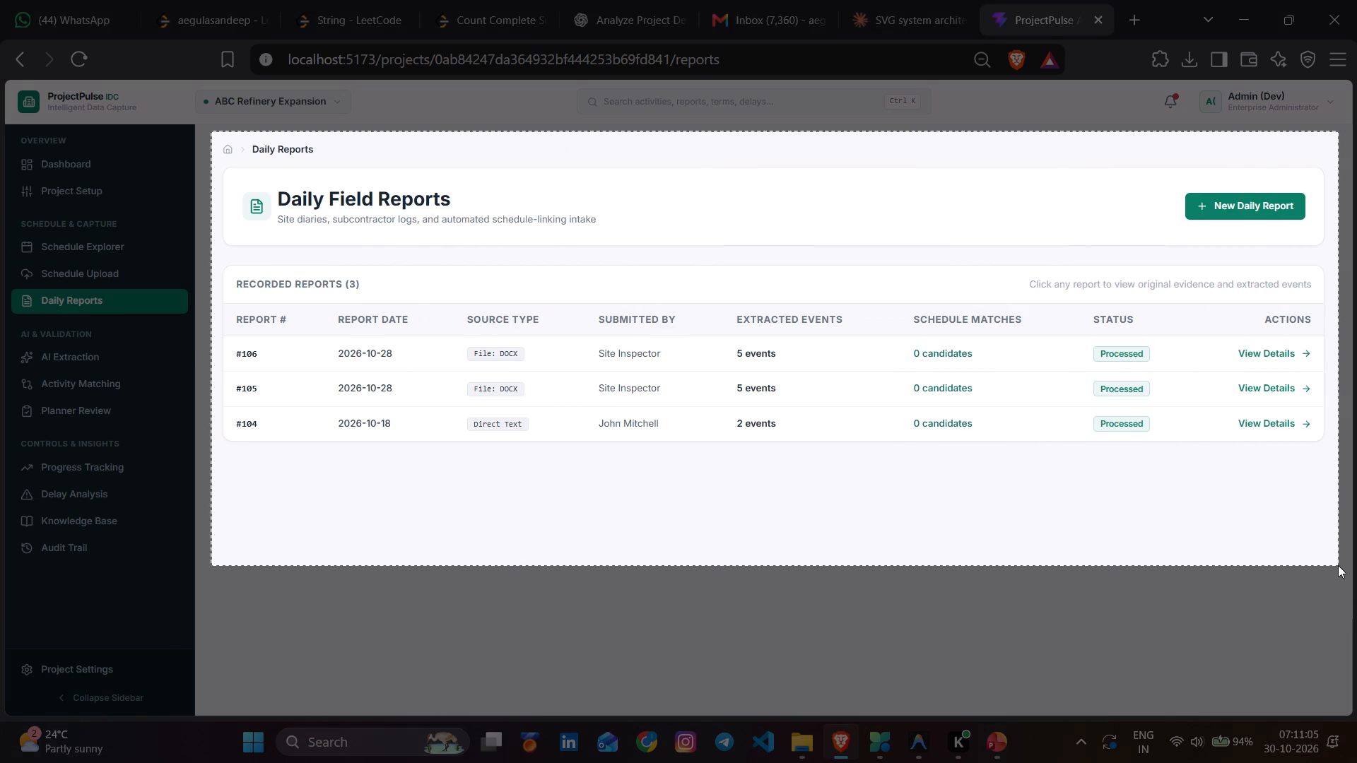
{"action": "left_click_drag", "start_coordinate": [1338, 565], "coordinate": [1347, 591]}
Switch to the Intelligent Data Capture presentation in PowerPoint and replace slide 20's old Daily Reports picture with the new capture.
{"action": "left_click", "coordinate": [1006, 746]}
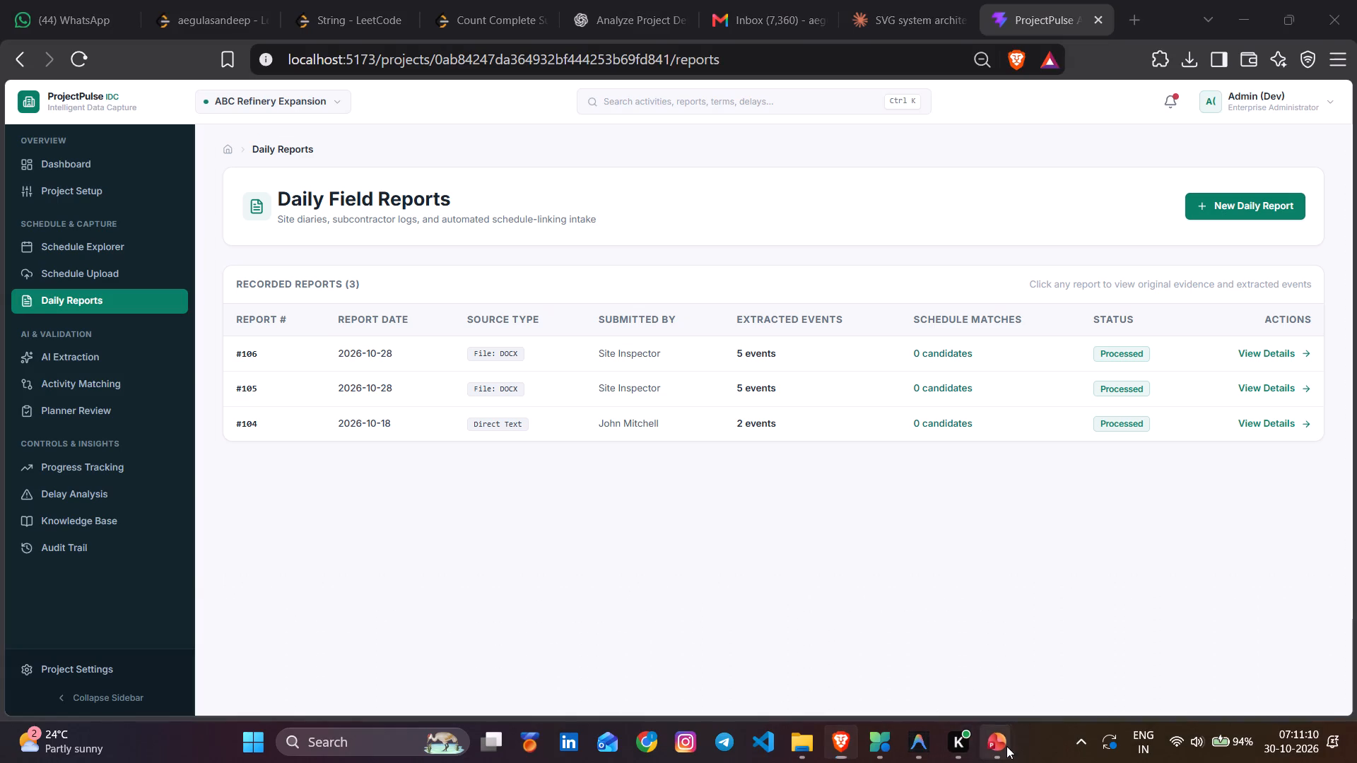
{"action": "left_click", "coordinate": [1076, 658]}
{"action": "left_click", "coordinate": [825, 418]}
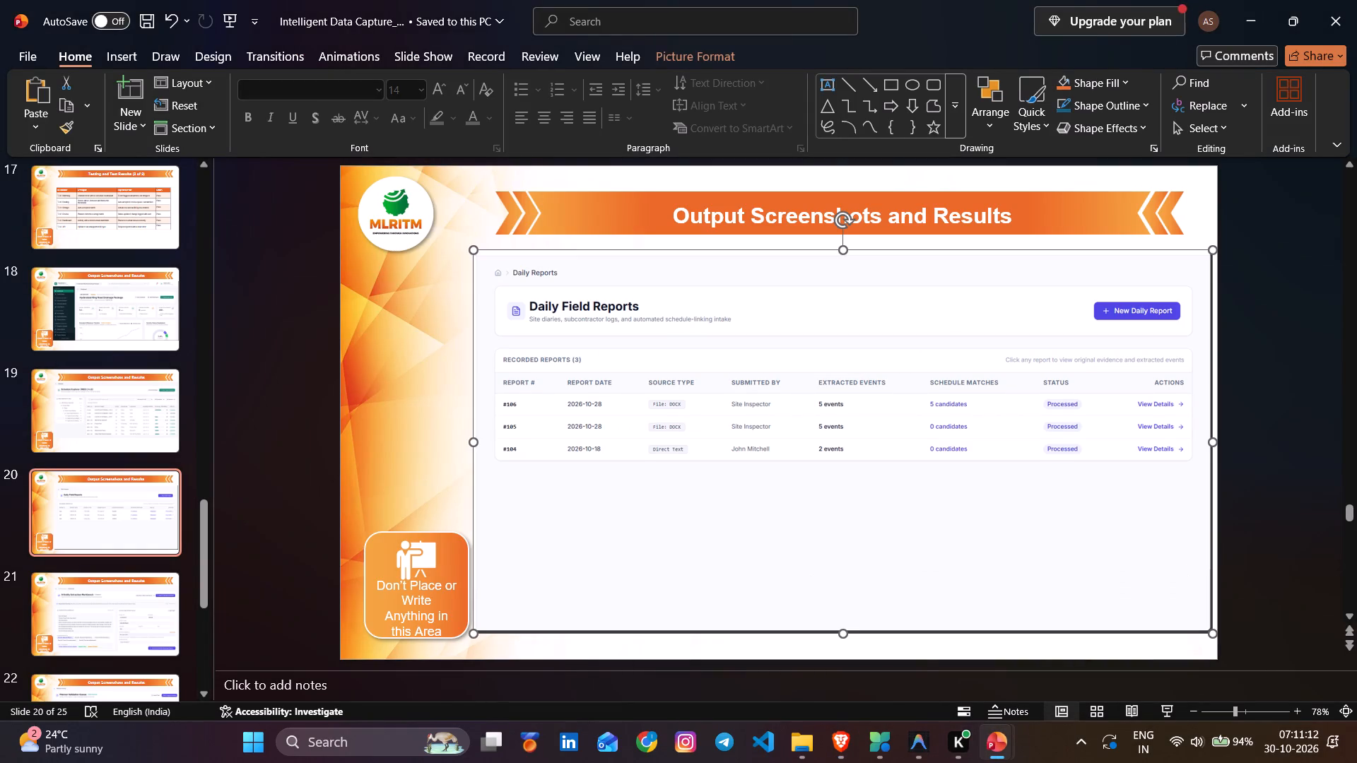
{"action": "key", "text": "Delete"}
{"action": "key", "text": "ctrl+v"}
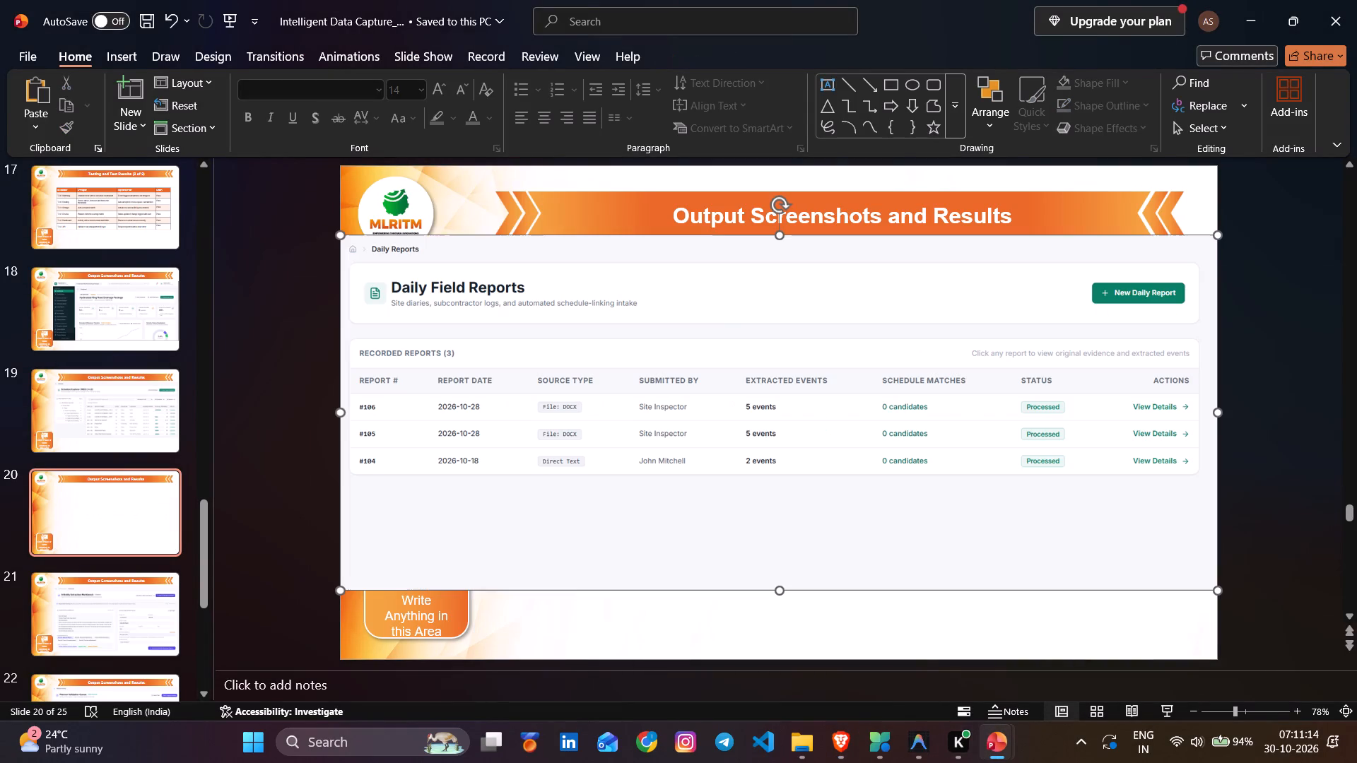
Shrink the pasted capture proportionally to about 11.8 cm high by 29 cm wide and move it slightly down below the title banner.
{"action": "left_click_drag", "start_coordinate": [339, 593], "coordinate": [452, 594]}
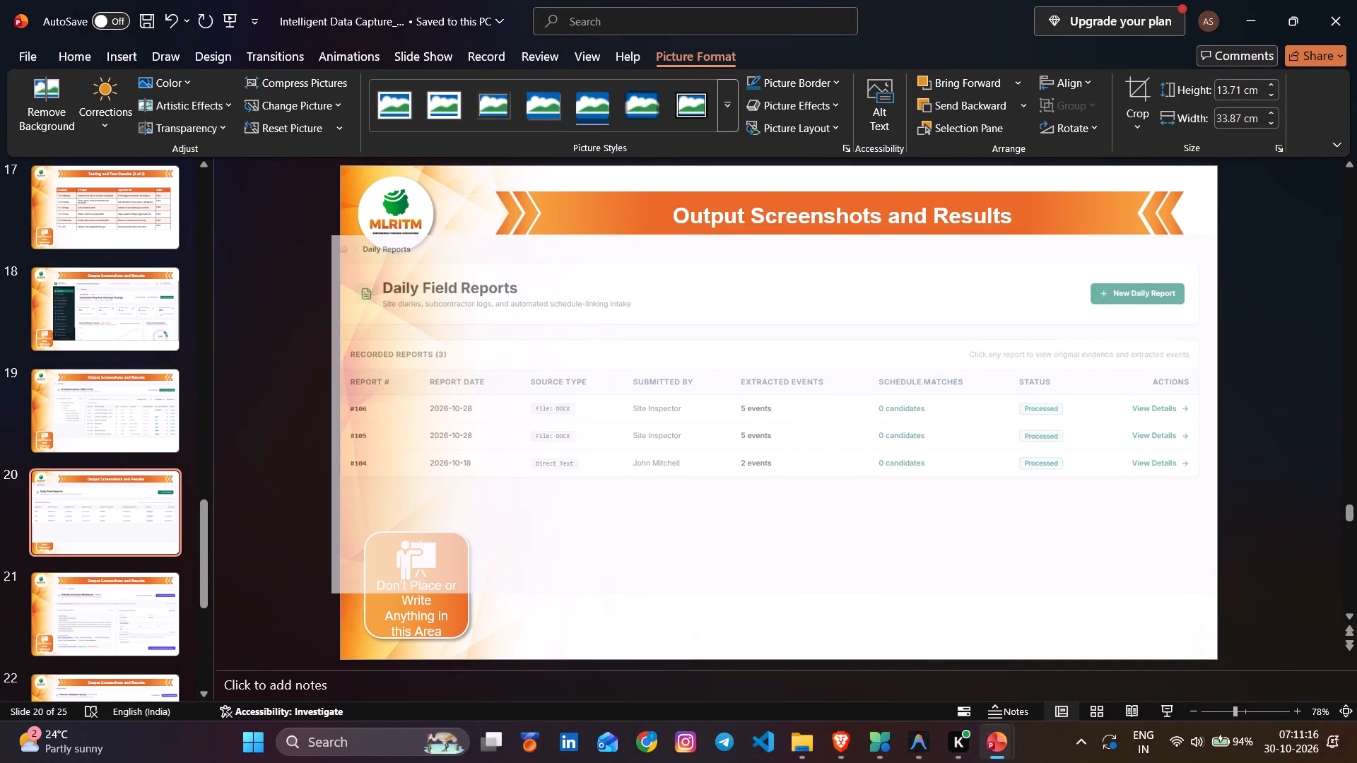
{"action": "left_click_drag", "start_coordinate": [452, 594], "coordinate": [589, 546]}
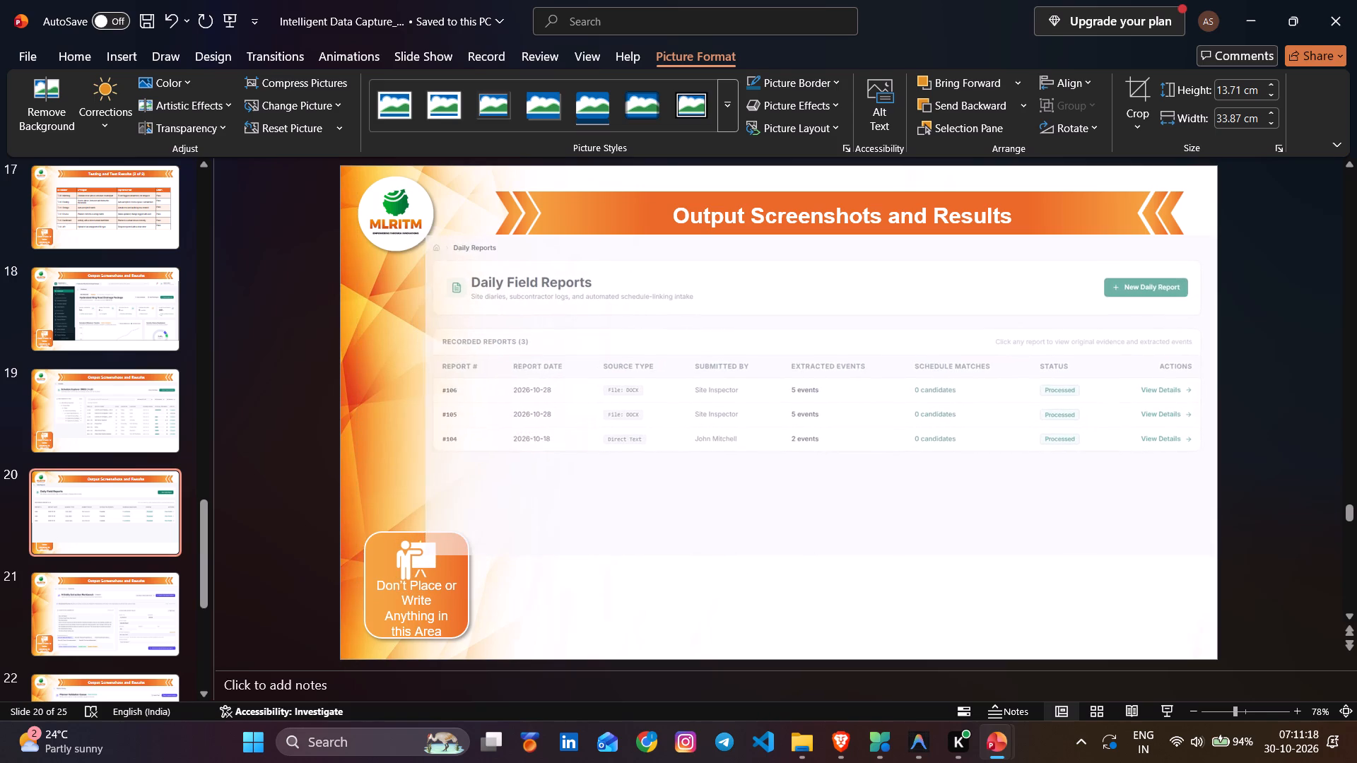
{"action": "left_click_drag", "start_coordinate": [589, 546], "coordinate": [597, 538]}
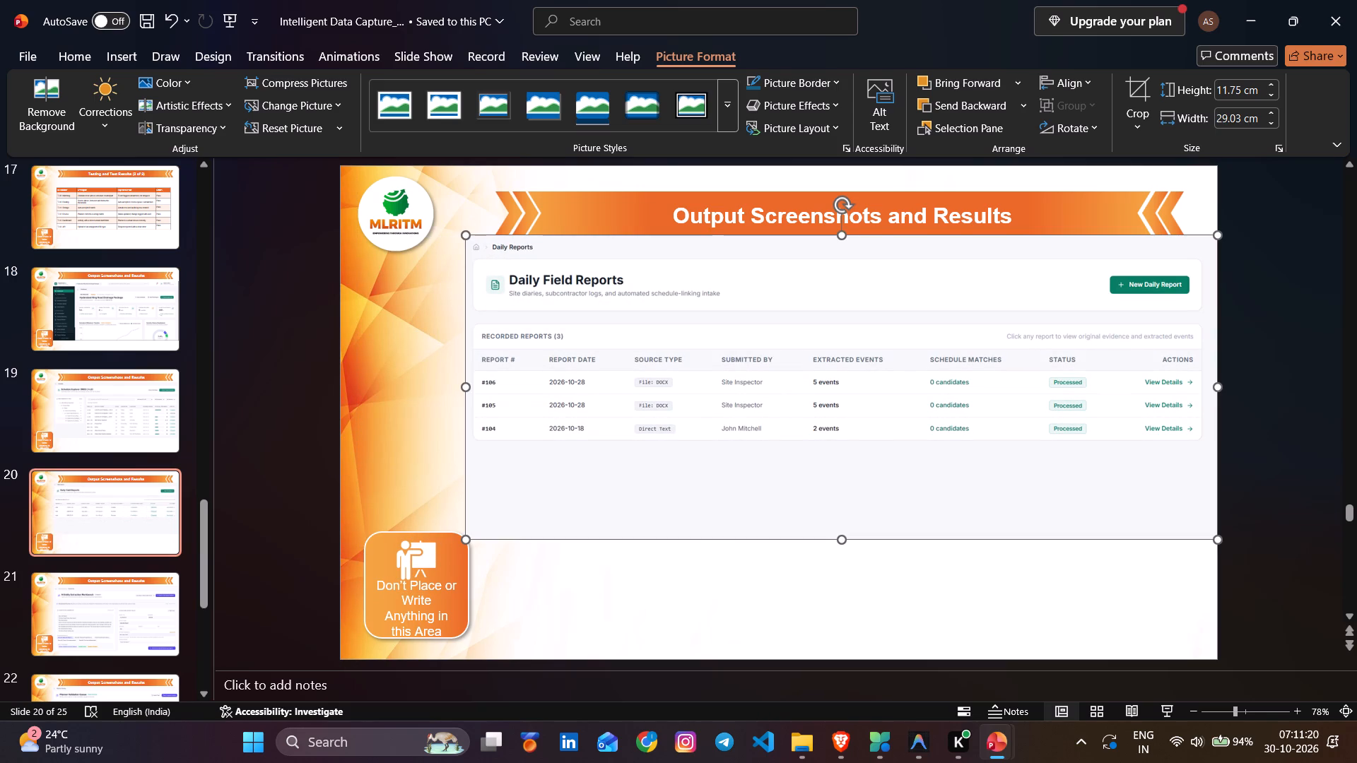
{"action": "left_click_drag", "start_coordinate": [948, 513], "coordinate": [948, 549]}
{"action": "left_click", "coordinate": [920, 617]}
Check the page shown on slide 21, open the matching AI Extraction page in Brave, and snip its workbench content without the sidebar.
{"action": "scroll", "coordinate": [912, 597], "scroll_direction": "down", "scroll_amount": 2}
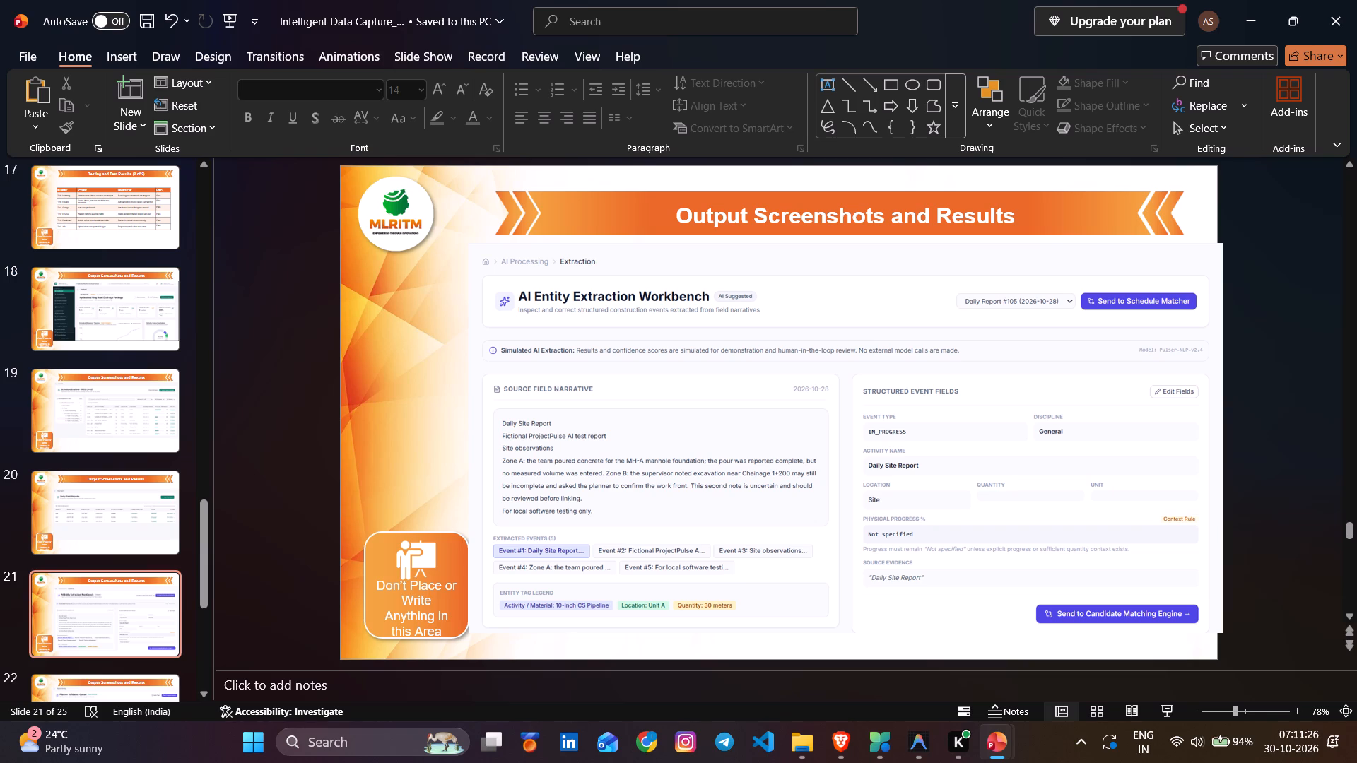
{"action": "left_click", "coordinate": [843, 742]}
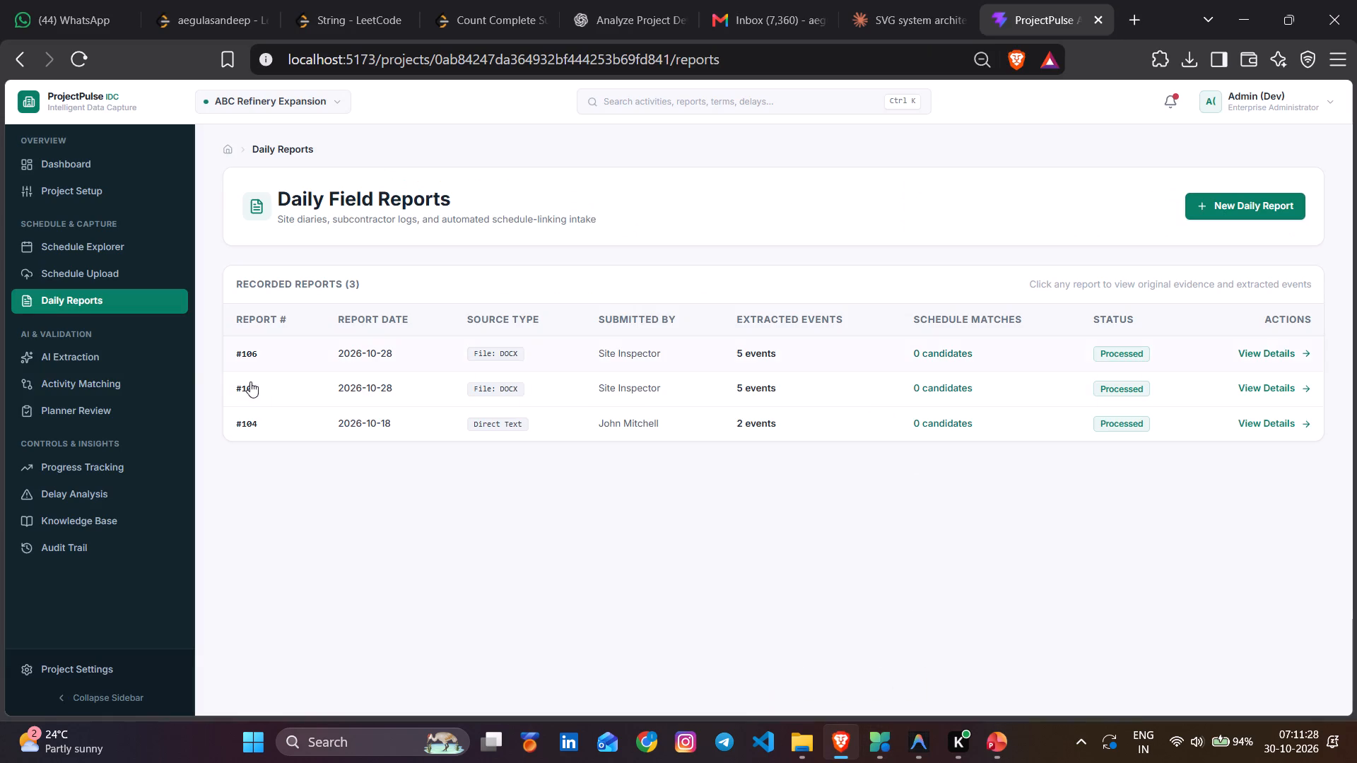
{"action": "left_click", "coordinate": [160, 353]}
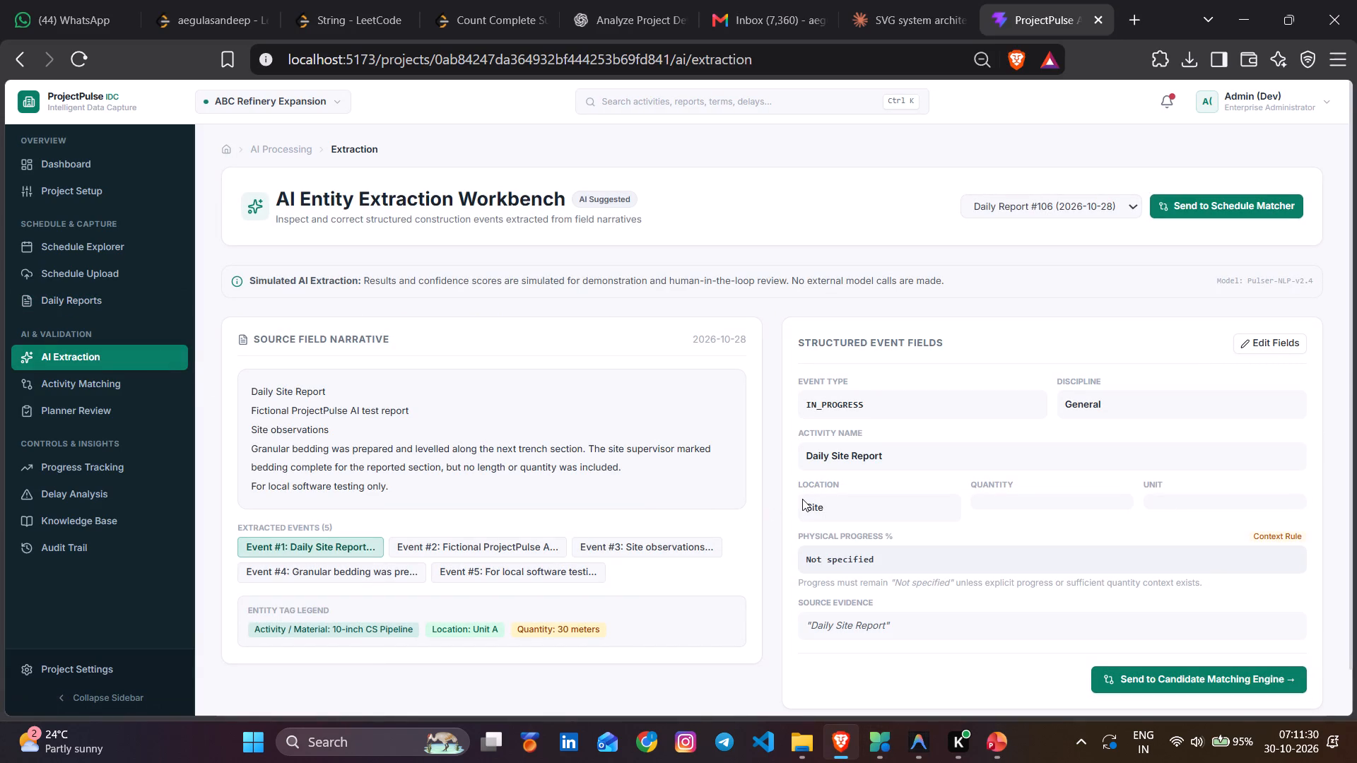
{"action": "key", "text": "shift+super+s"}
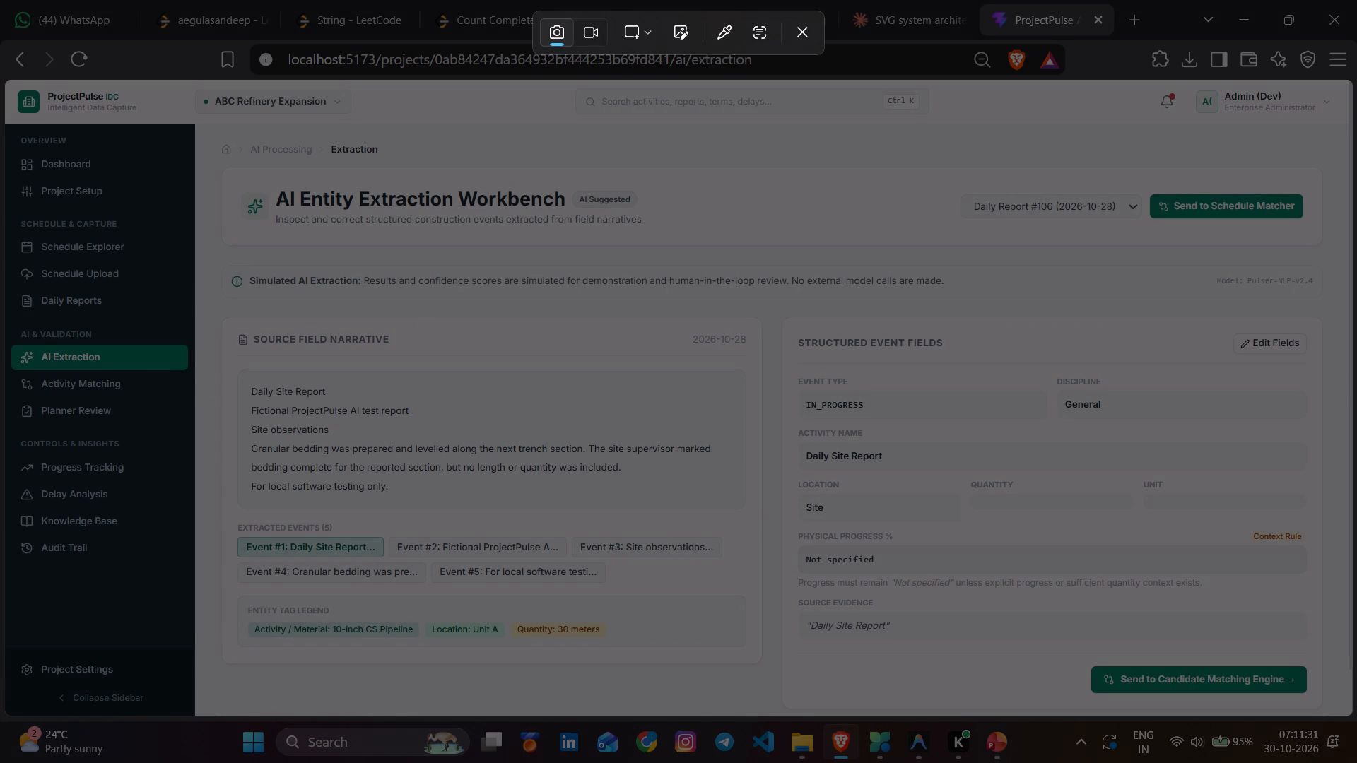
{"action": "left_click_drag", "start_coordinate": [207, 127], "coordinate": [1341, 704]}
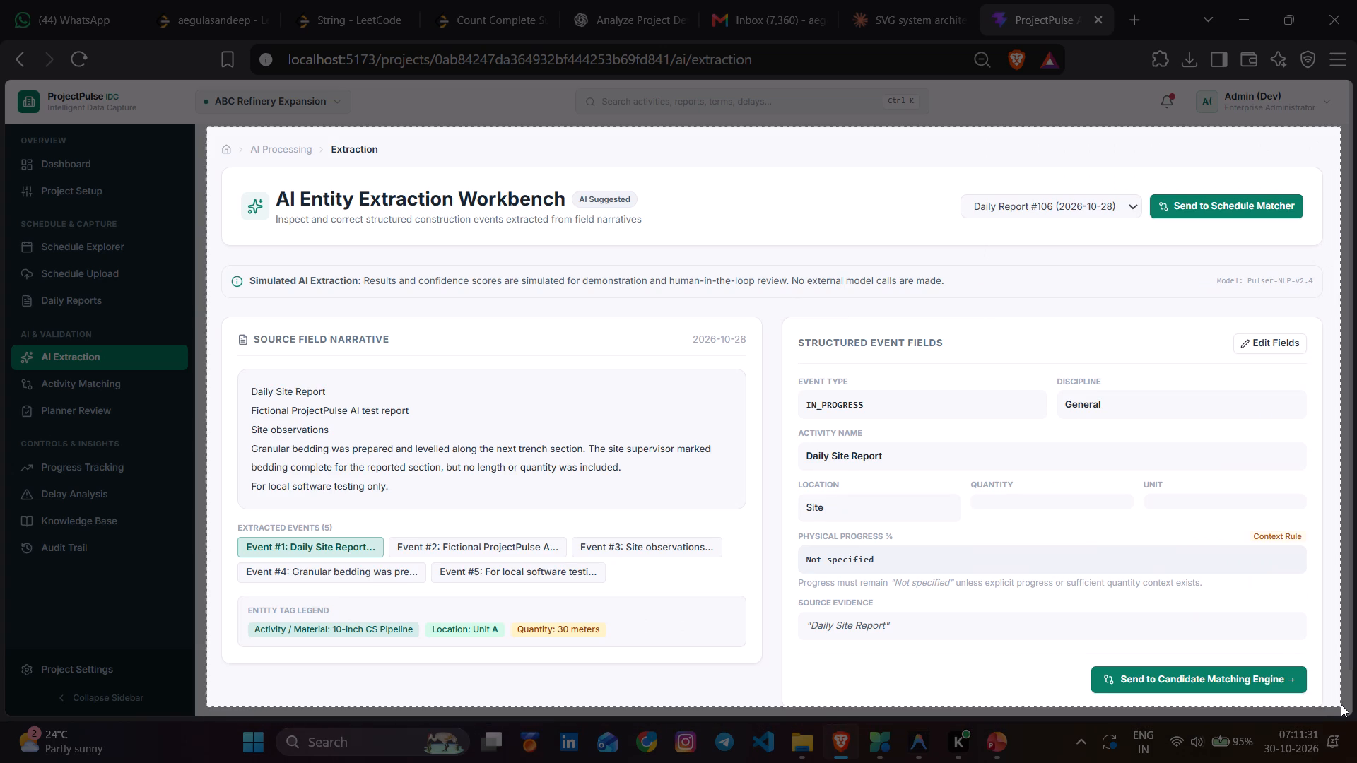
{"action": "left_click_drag", "start_coordinate": [1341, 704], "coordinate": [1341, 704]}
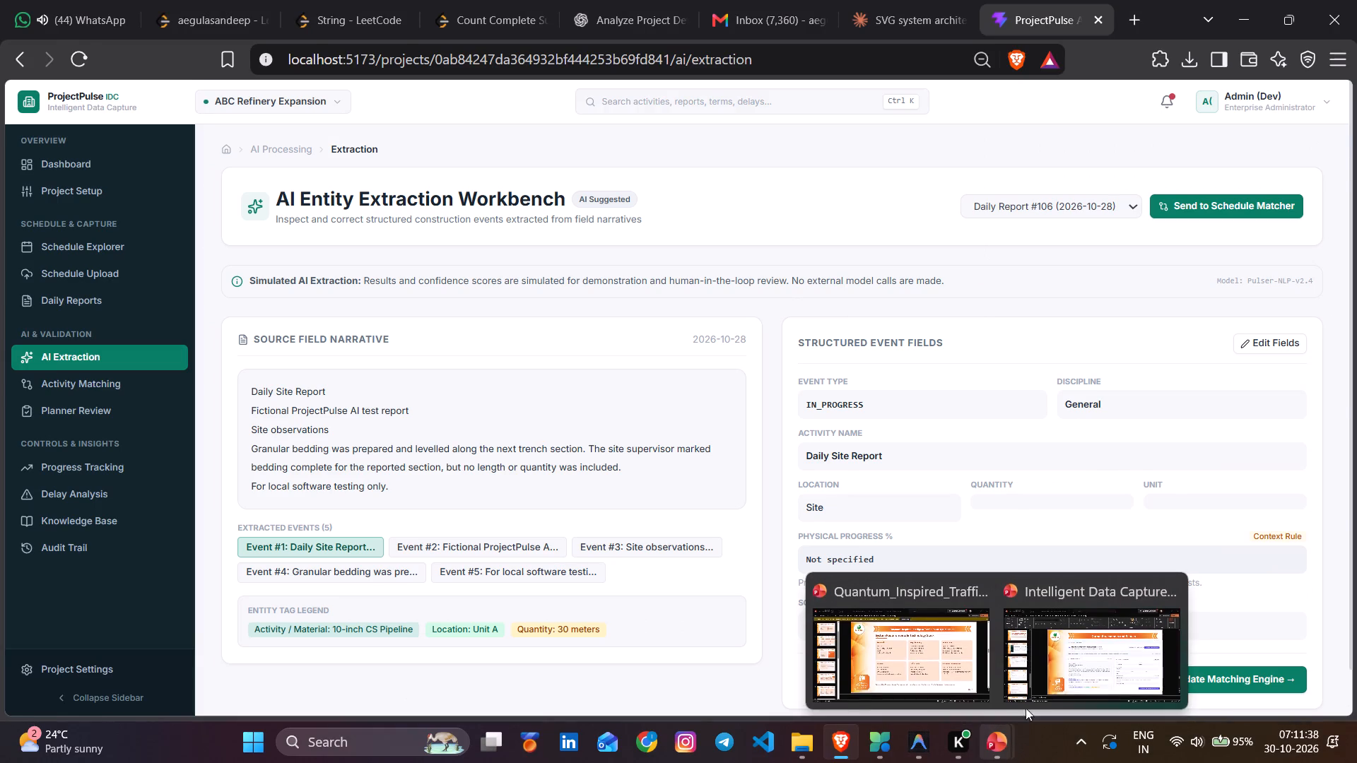
Switch back to the Intelligent Data Capture presentation in PowerPoint and replace slide 21's old AI Entity Extraction Workbench picture with the new capture.
{"action": "left_click", "coordinate": [1054, 669]}
{"action": "left_click", "coordinate": [743, 477]}
{"action": "key", "text": "Delete"}
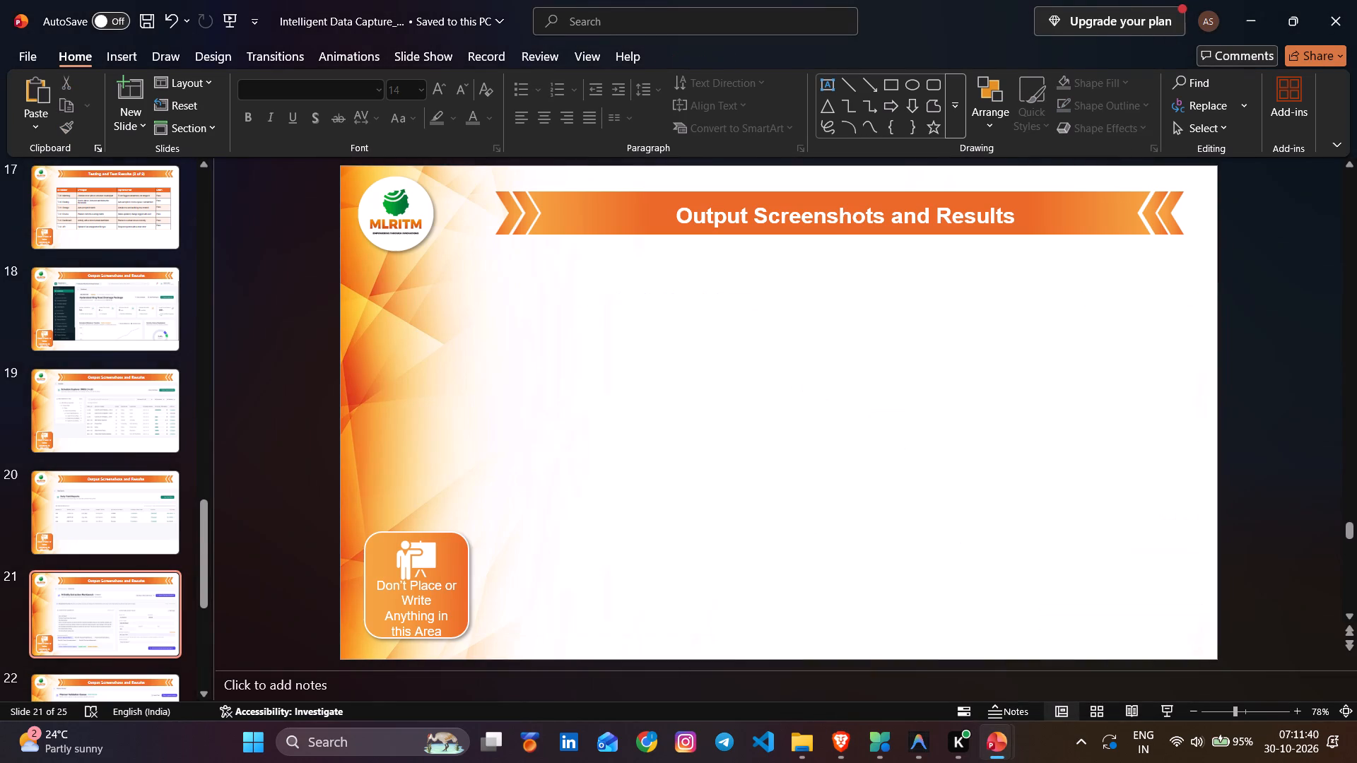
{"action": "key", "text": "ctrl+v"}
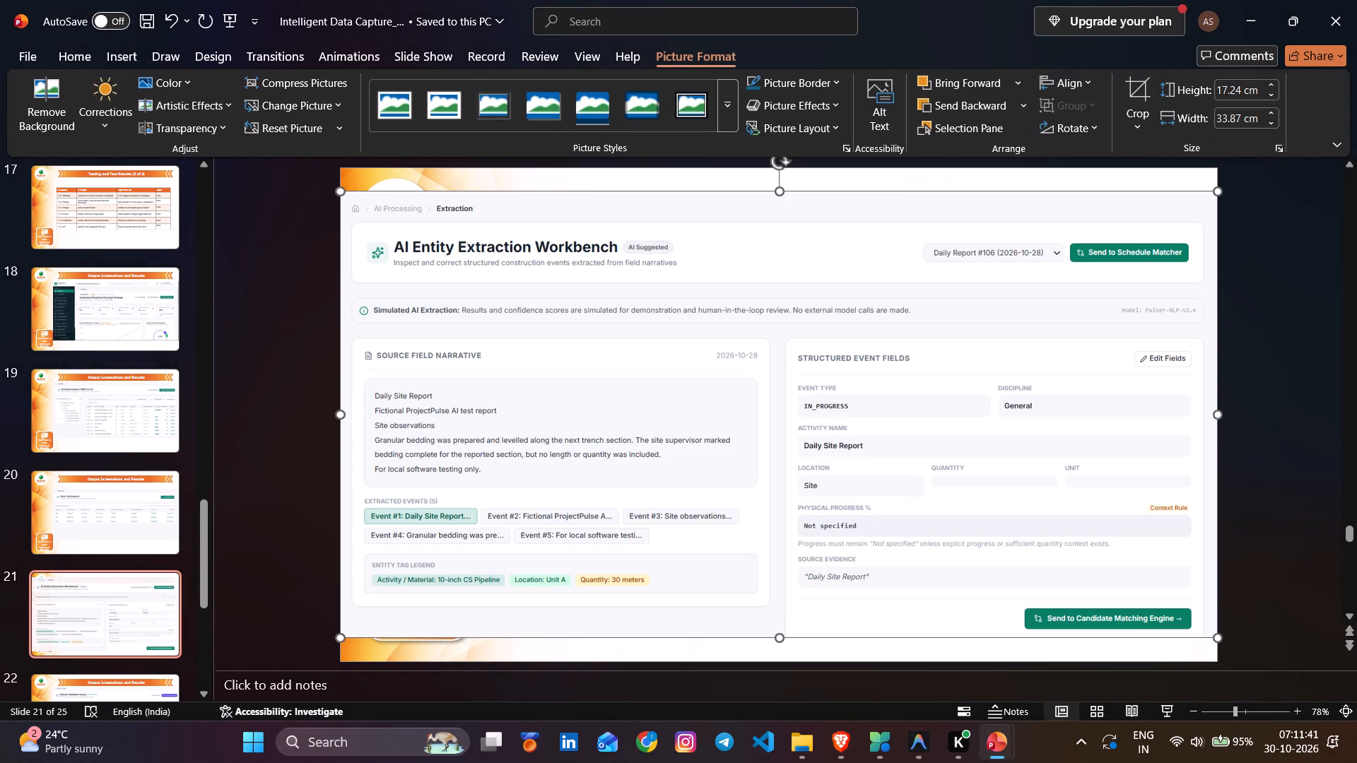
Shrink the pasted capture proportionally to about 15.6 cm high by 30.6 cm wide and move it beside the "Don't Place or Write" box.
{"action": "left_click_drag", "start_coordinate": [342, 636], "coordinate": [435, 623]}
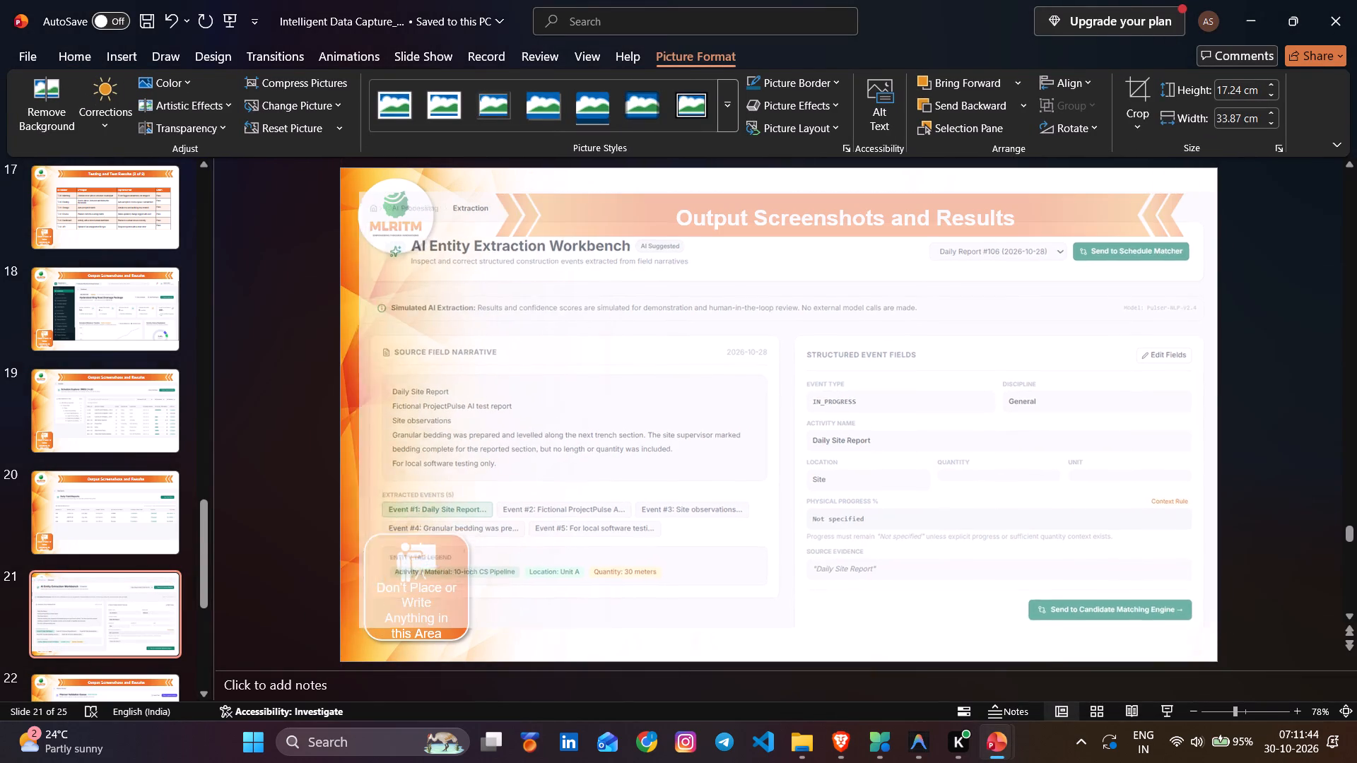
{"action": "left_click_drag", "start_coordinate": [435, 623], "coordinate": [534, 594]}
{"action": "left_click_drag", "start_coordinate": [674, 507], "coordinate": [724, 530]}
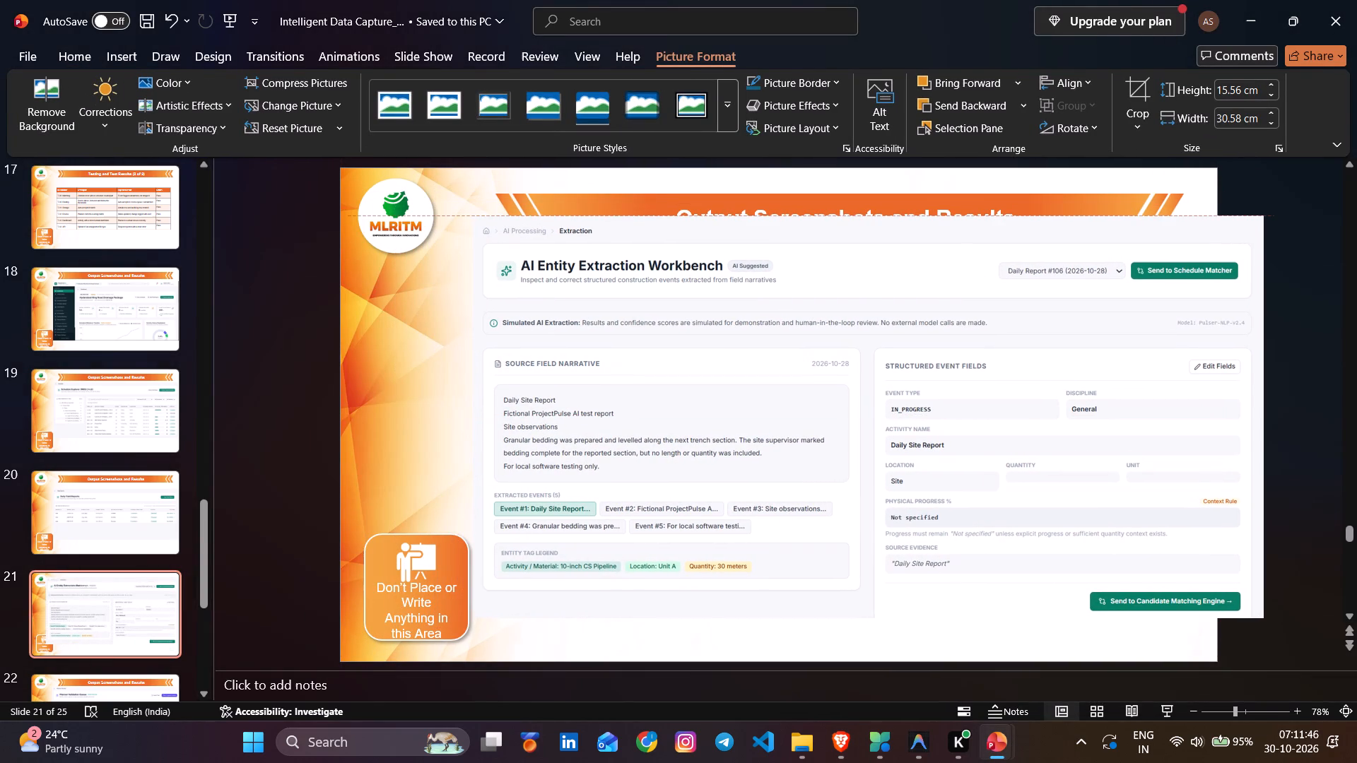
{"action": "left_click_drag", "start_coordinate": [724, 530], "coordinate": [720, 547]}
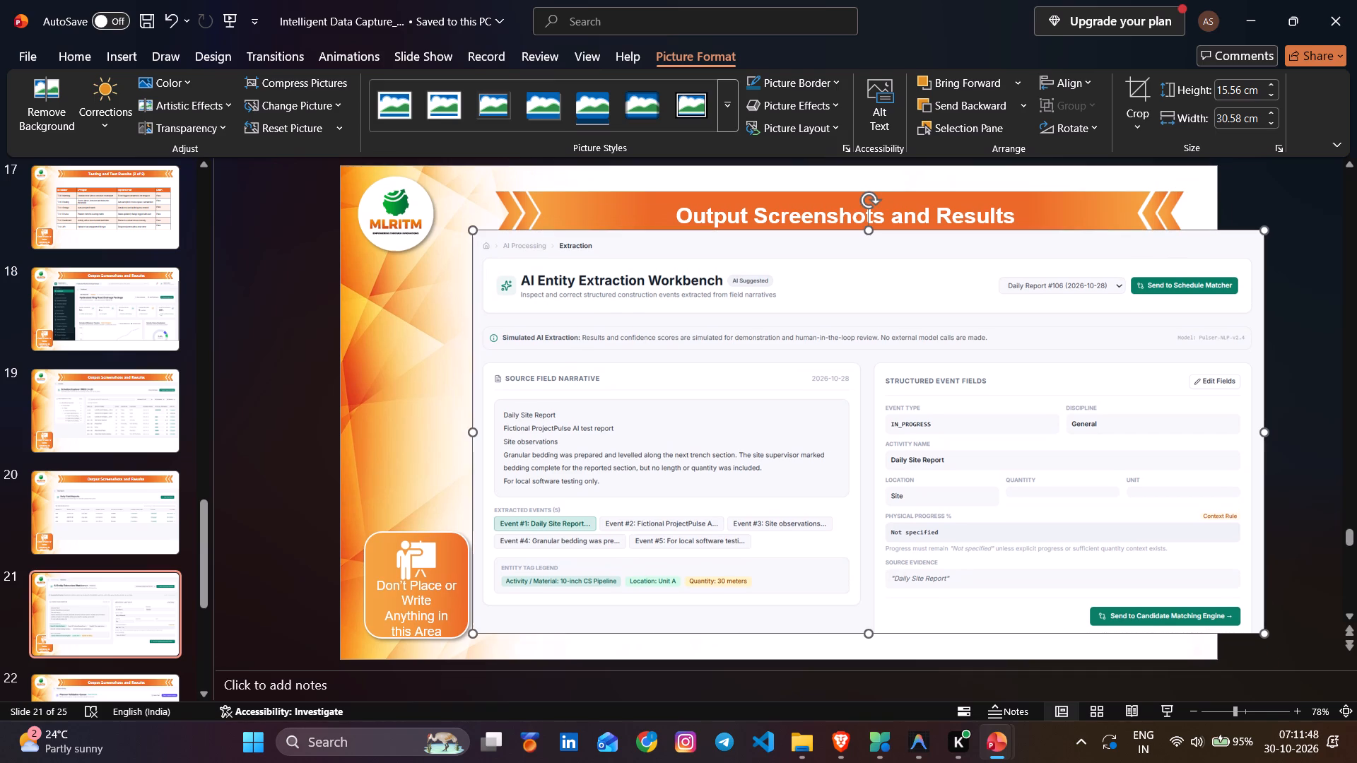
Shrink the capture to about 14.5 cm high by 28.4 cm wide, and enlarge it slightly to end just inside the slide's edge.
{"action": "left_click_drag", "start_coordinate": [1263, 634], "coordinate": [1143, 625]}
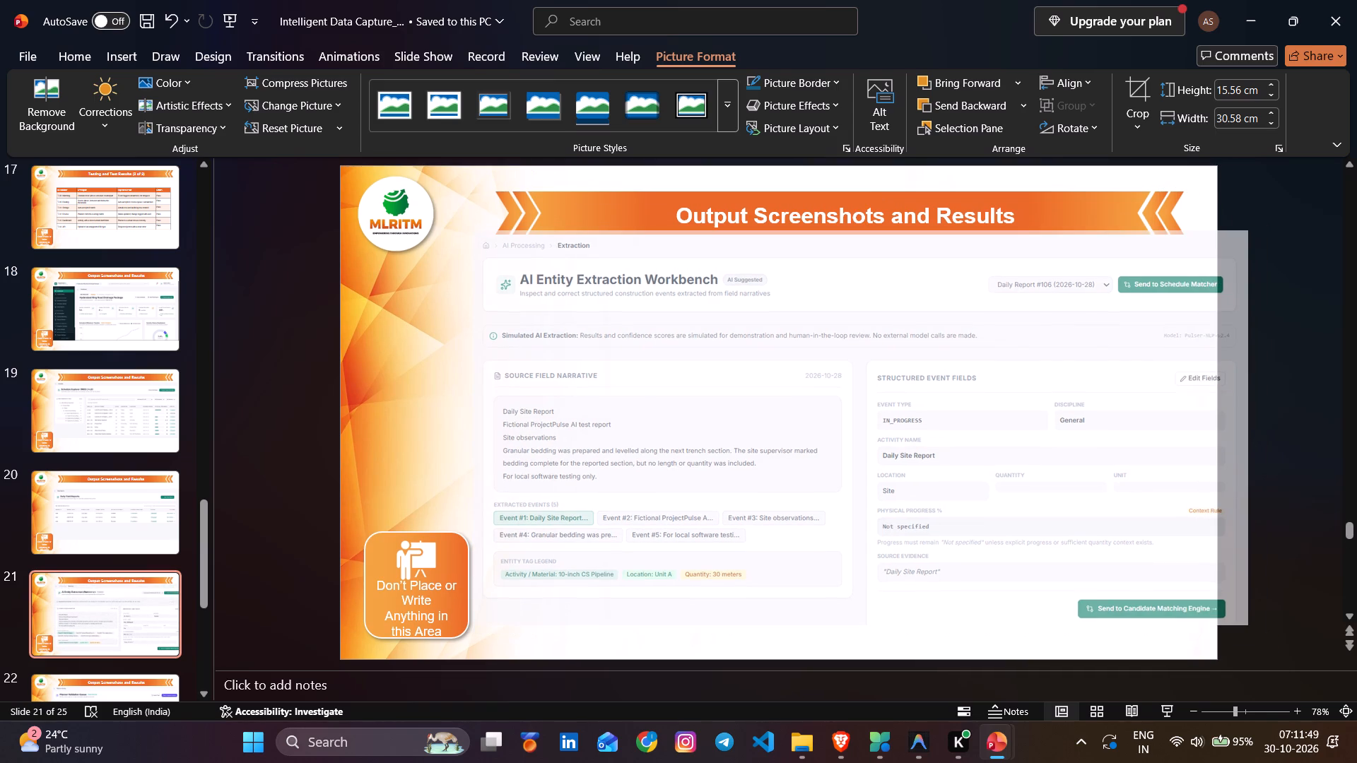
{"action": "left_click_drag", "start_coordinate": [1143, 625], "coordinate": [1085, 605]}
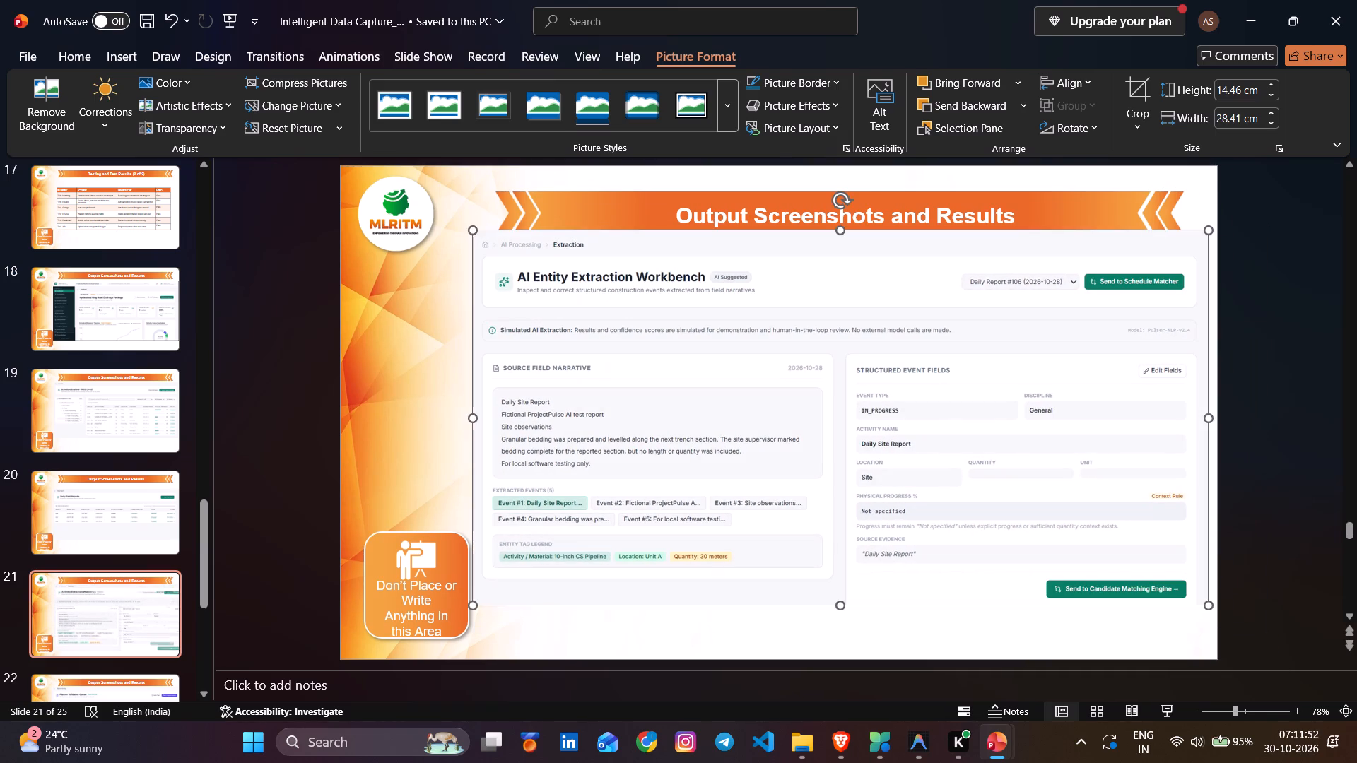
{"action": "left_click", "coordinate": [1079, 643]}
{"action": "left_click", "coordinate": [1178, 575]}
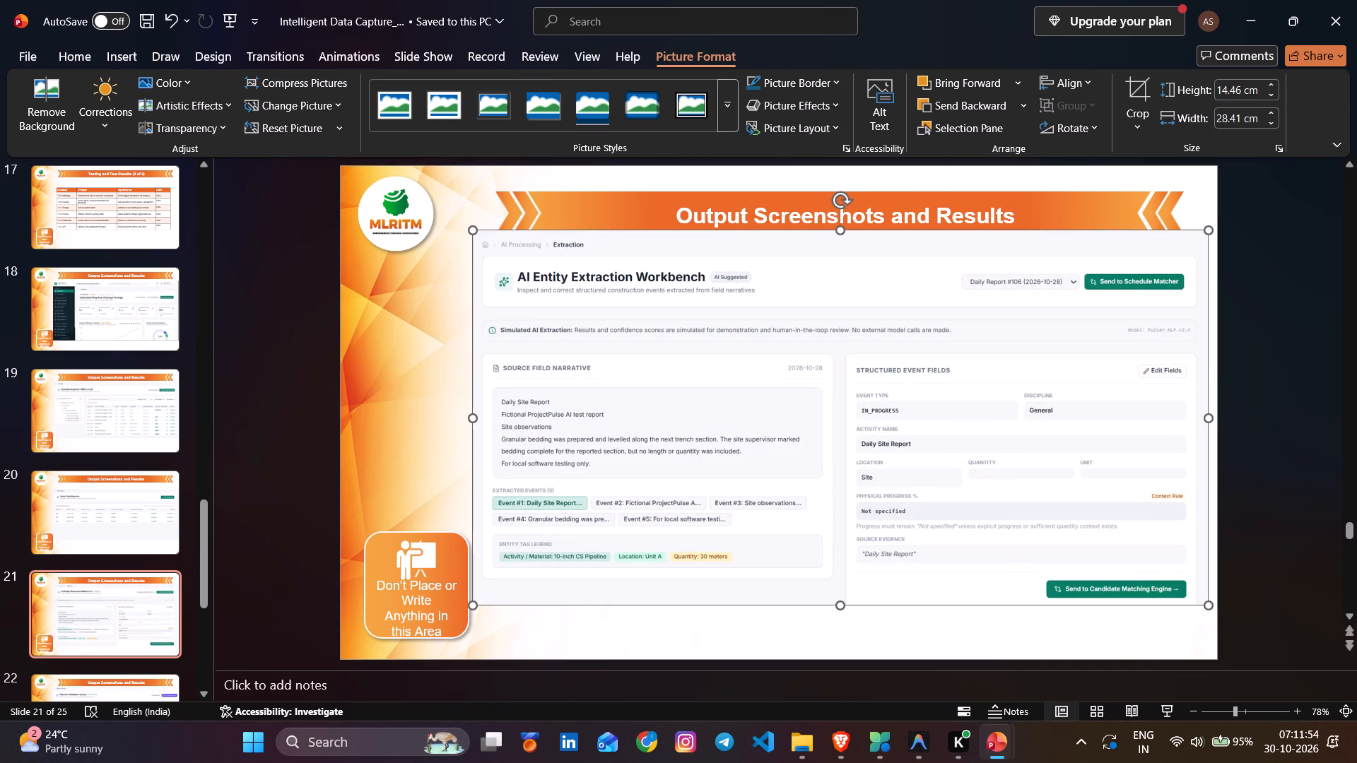
{"action": "left_click_drag", "start_coordinate": [1207, 605], "coordinate": [1215, 610]}
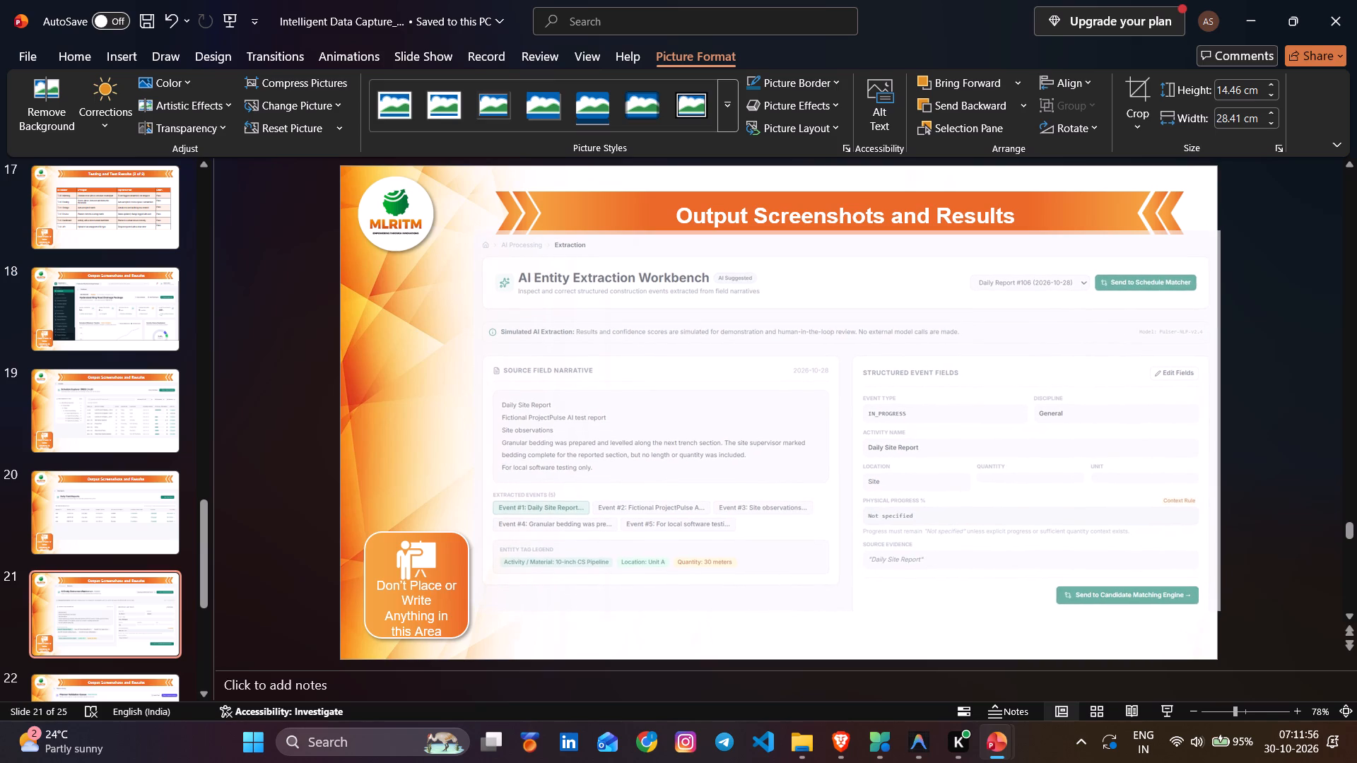
{"action": "left_click_drag", "start_coordinate": [1215, 610], "coordinate": [1214, 610]}
{"action": "left_click", "coordinate": [1252, 617]}
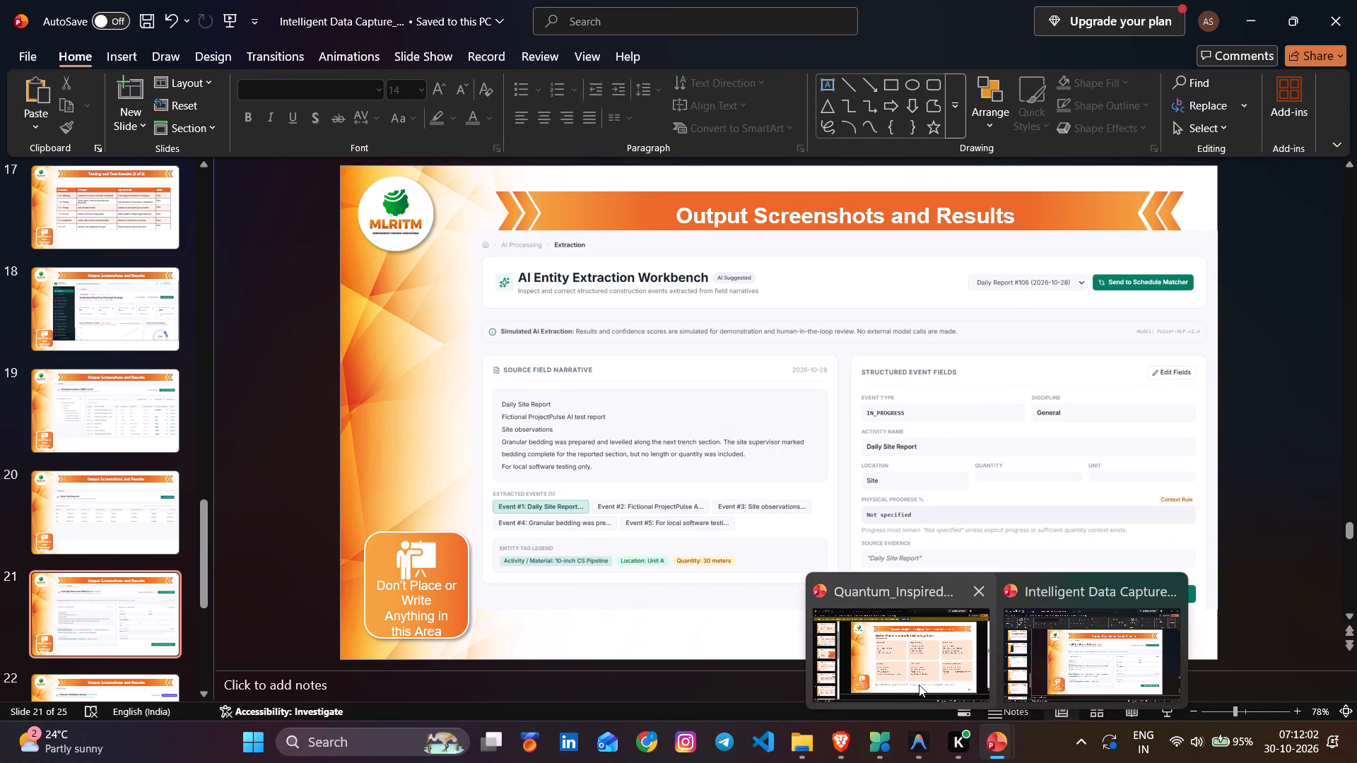
Switch to the Quantum_Inspired_Traffic_Route_Optimization_Review2 presentation and look back through its slides to the Literature Survey on slide 4.
{"action": "left_click", "coordinate": [916, 682]}
{"action": "scroll", "coordinate": [873, 529], "scroll_direction": "up", "scroll_amount": 3}
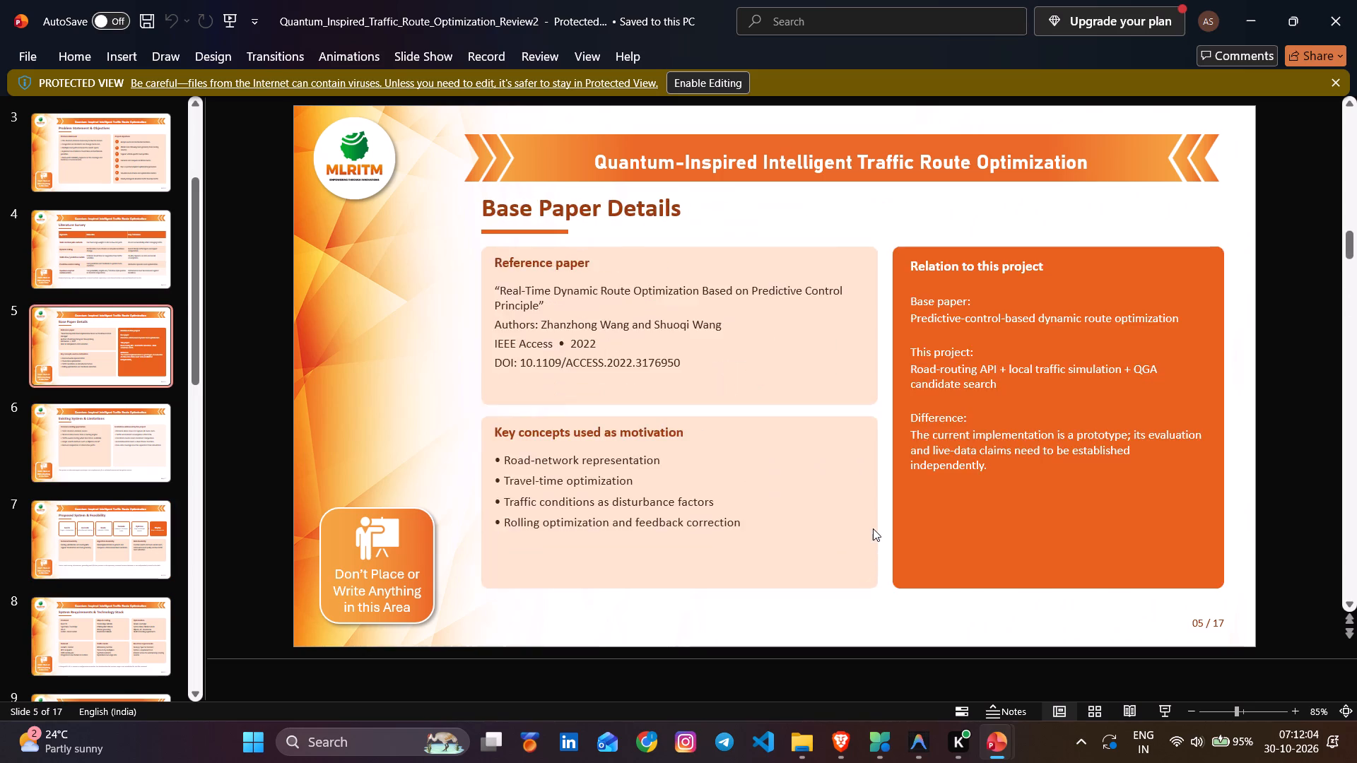
{"action": "scroll", "coordinate": [873, 528], "scroll_direction": "up", "scroll_amount": 1}
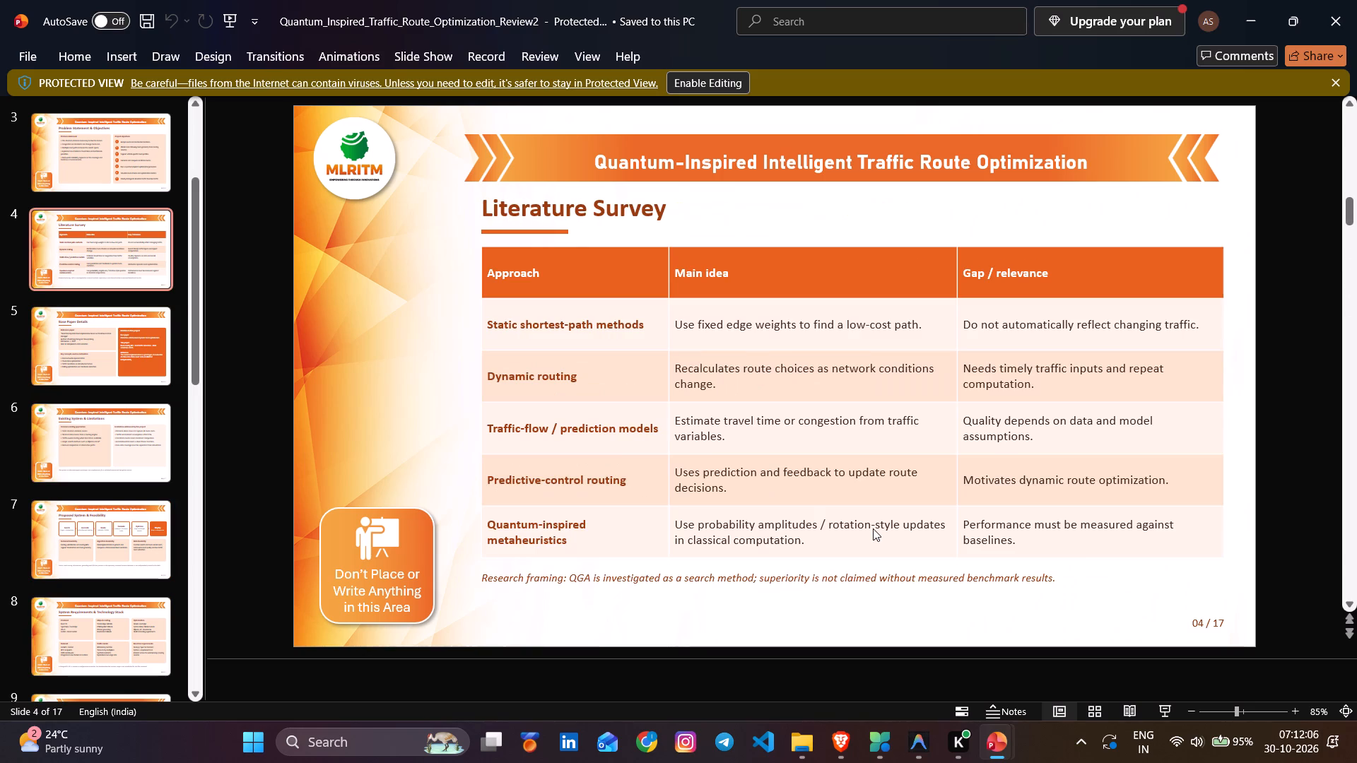
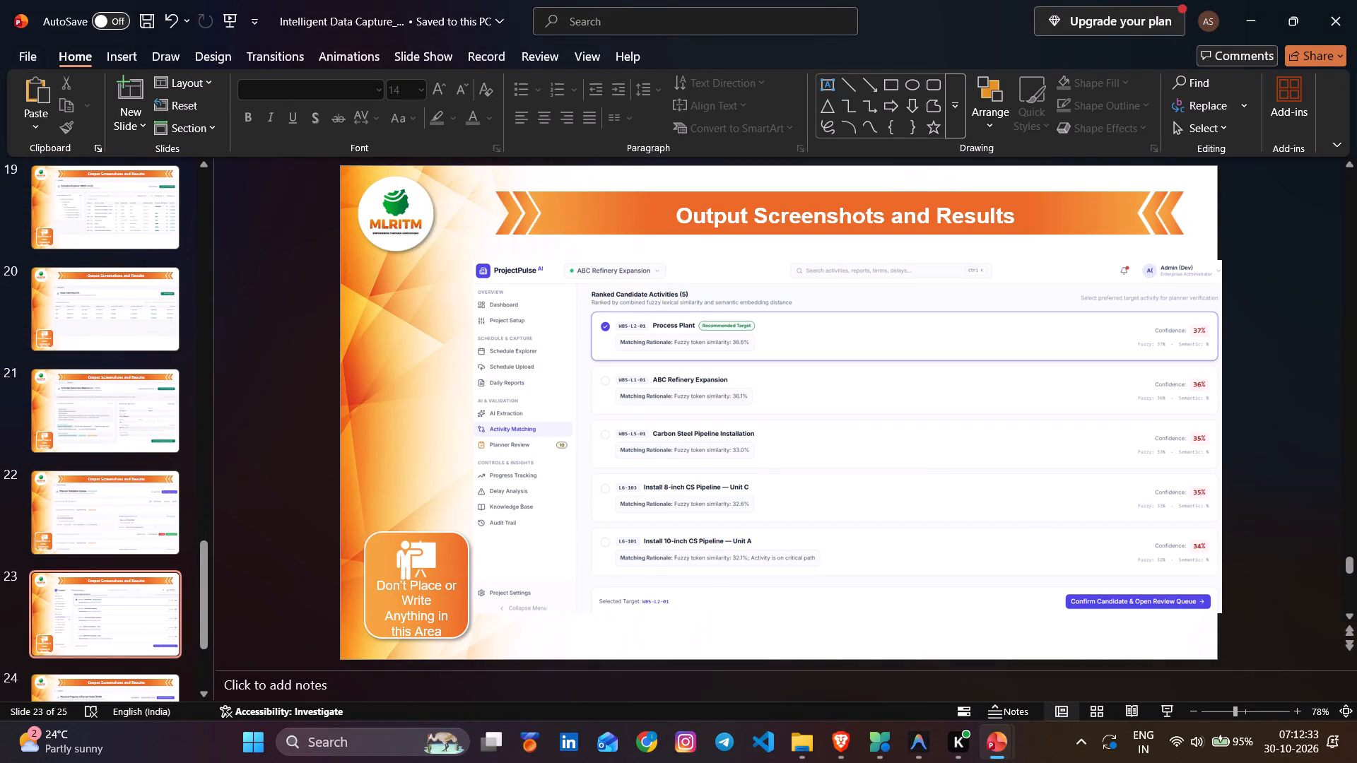
Check slide 22's picture, switch to Brave, look through the Activity Matching page's ranked candidates, and open the matching Planner Review page.
{"action": "scroll", "coordinate": [948, 513], "scroll_direction": "up", "scroll_amount": 1}
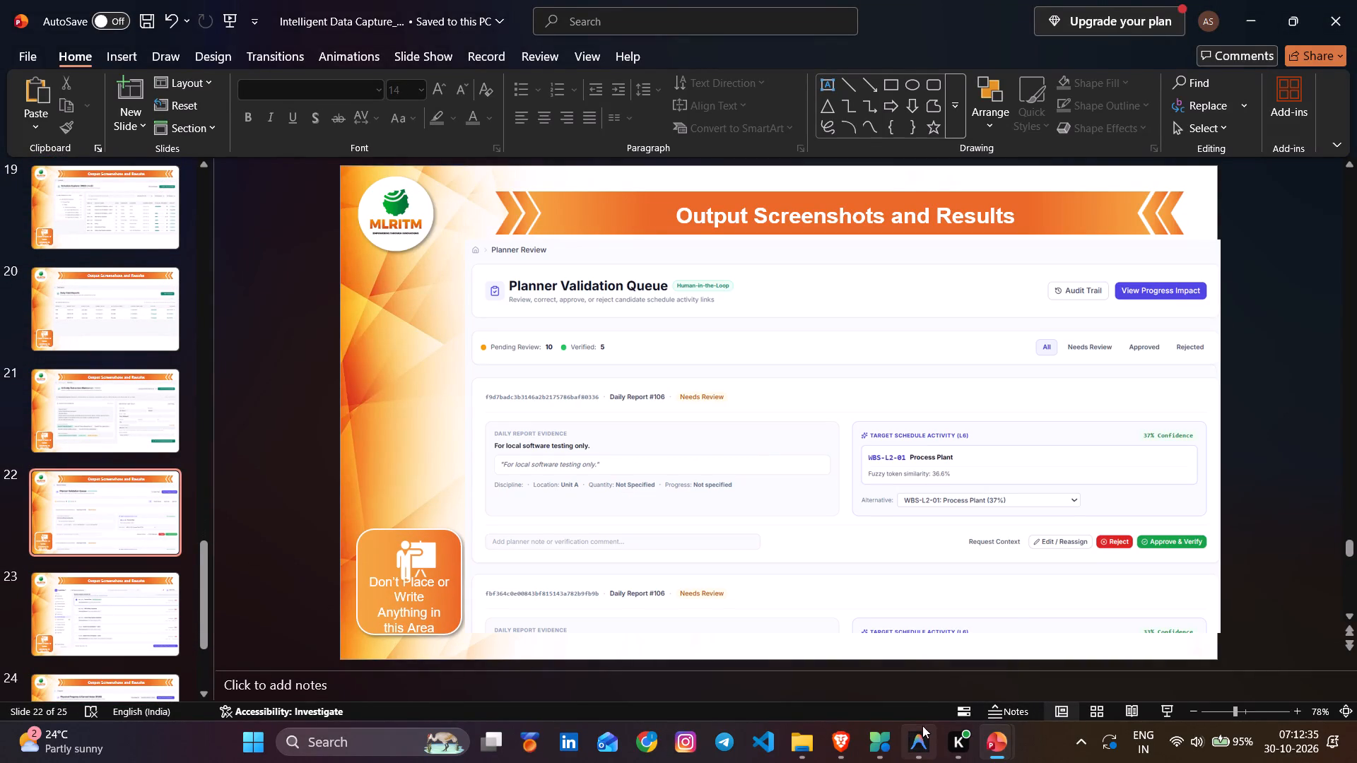
{"action": "left_click", "coordinate": [850, 739]}
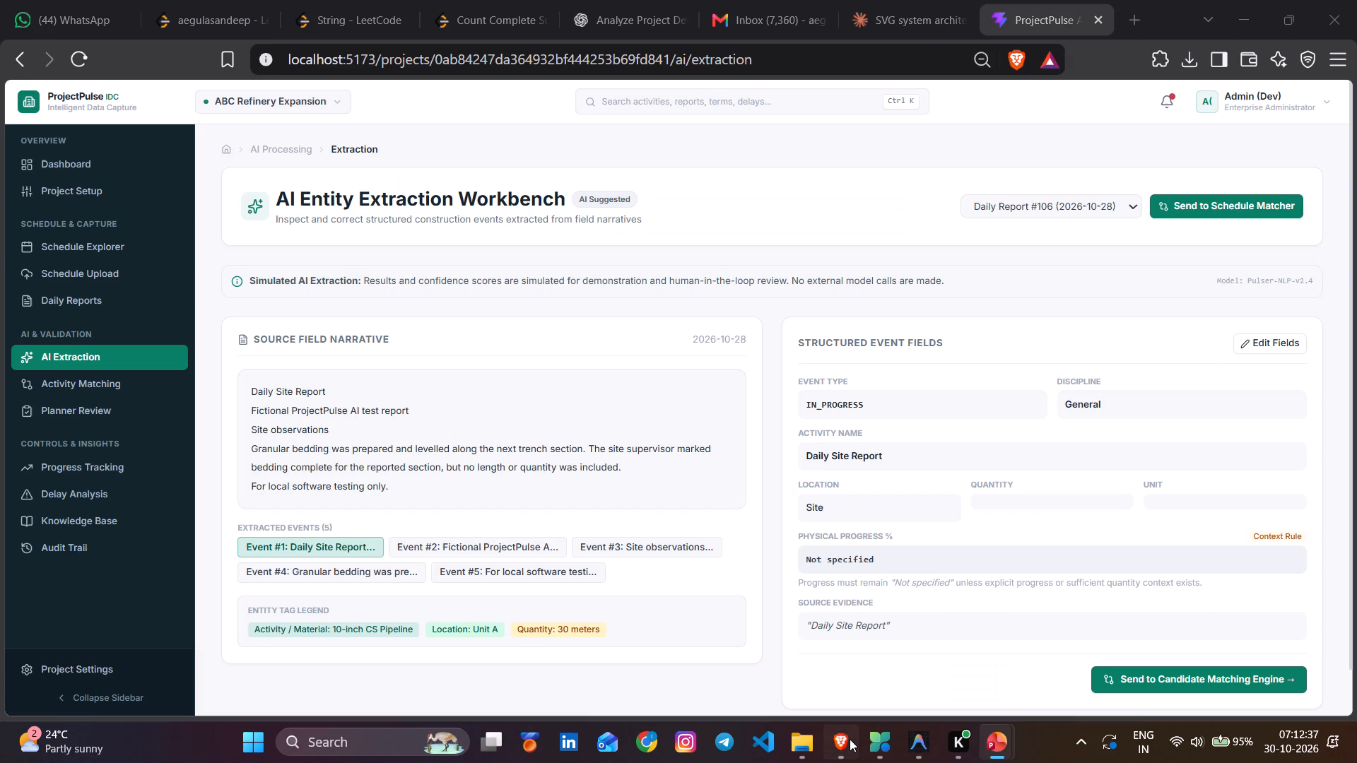
{"action": "left_click", "coordinate": [99, 406]}
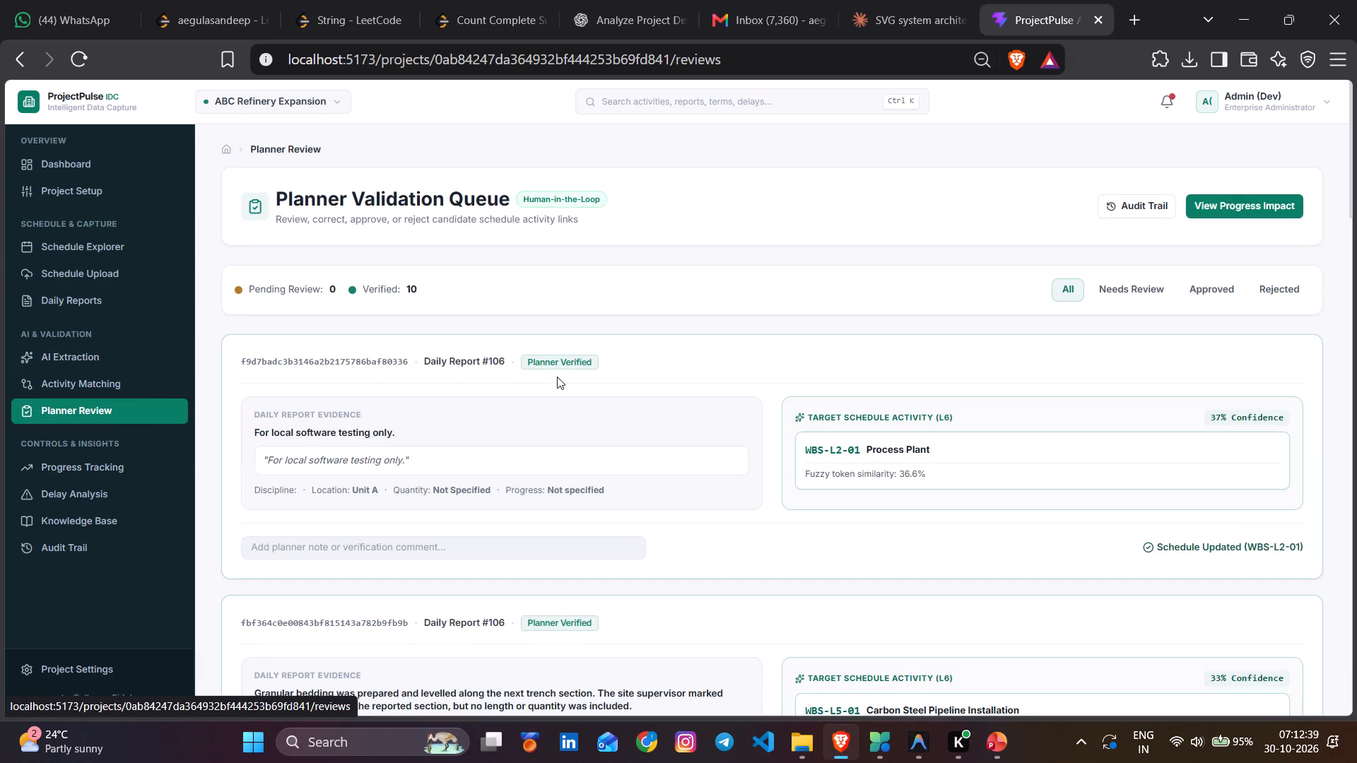
{"action": "left_click", "coordinate": [145, 386]}
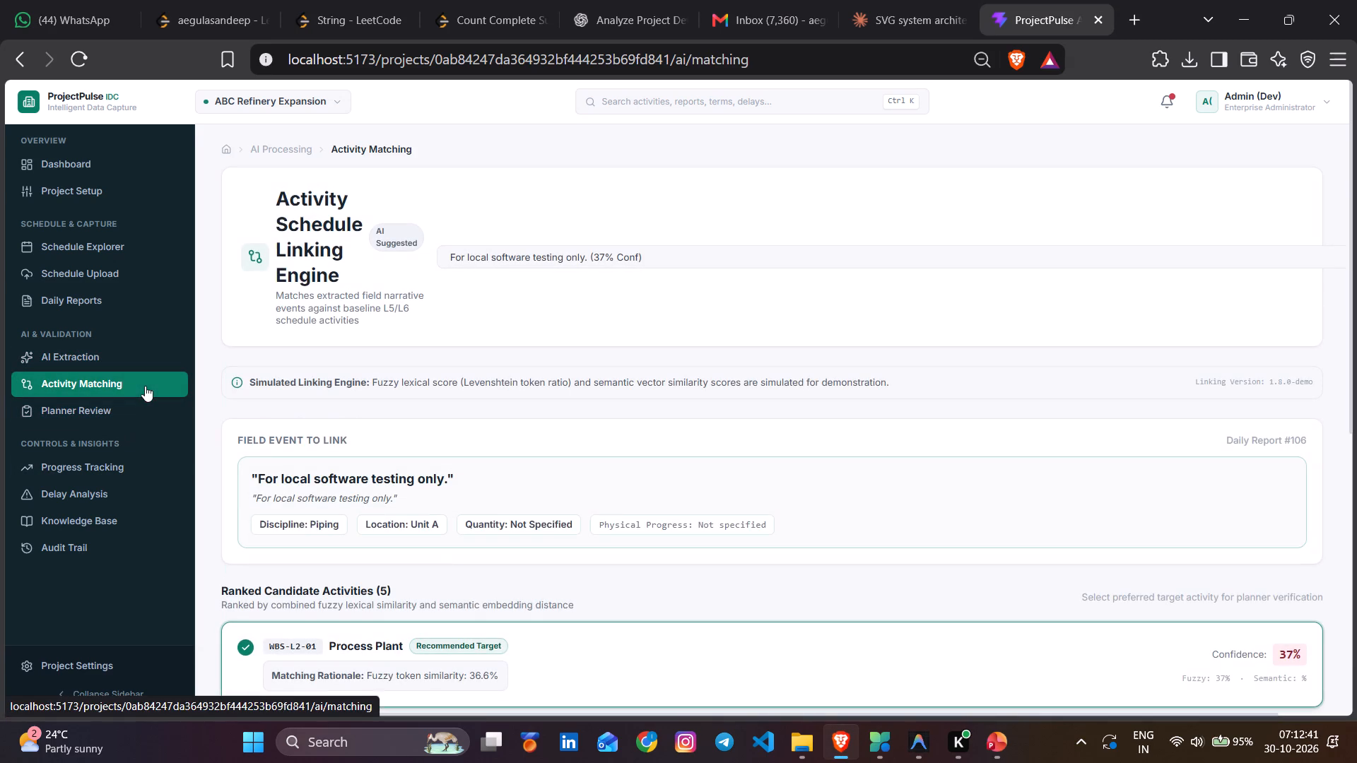
{"action": "scroll", "coordinate": [625, 481], "scroll_direction": "down", "scroll_amount": 4}
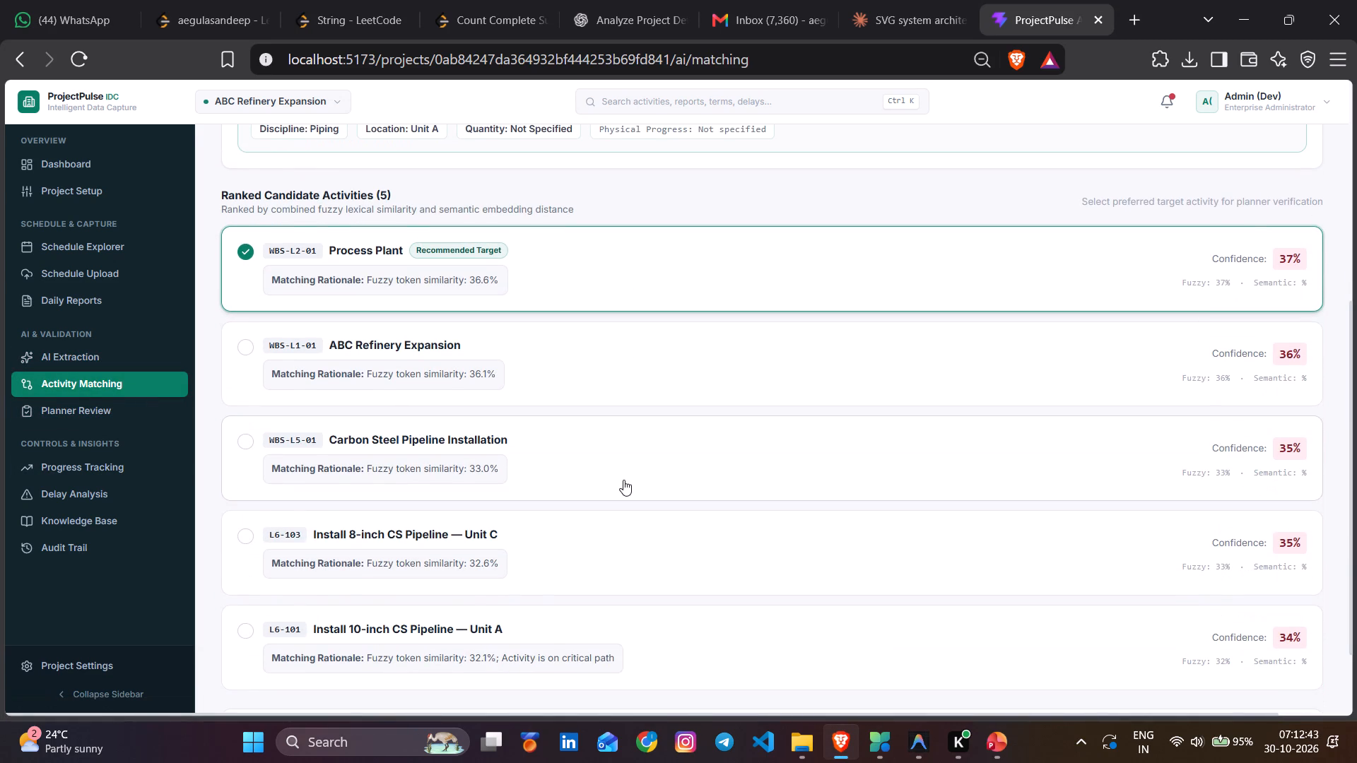
{"action": "left_click", "coordinate": [147, 407]}
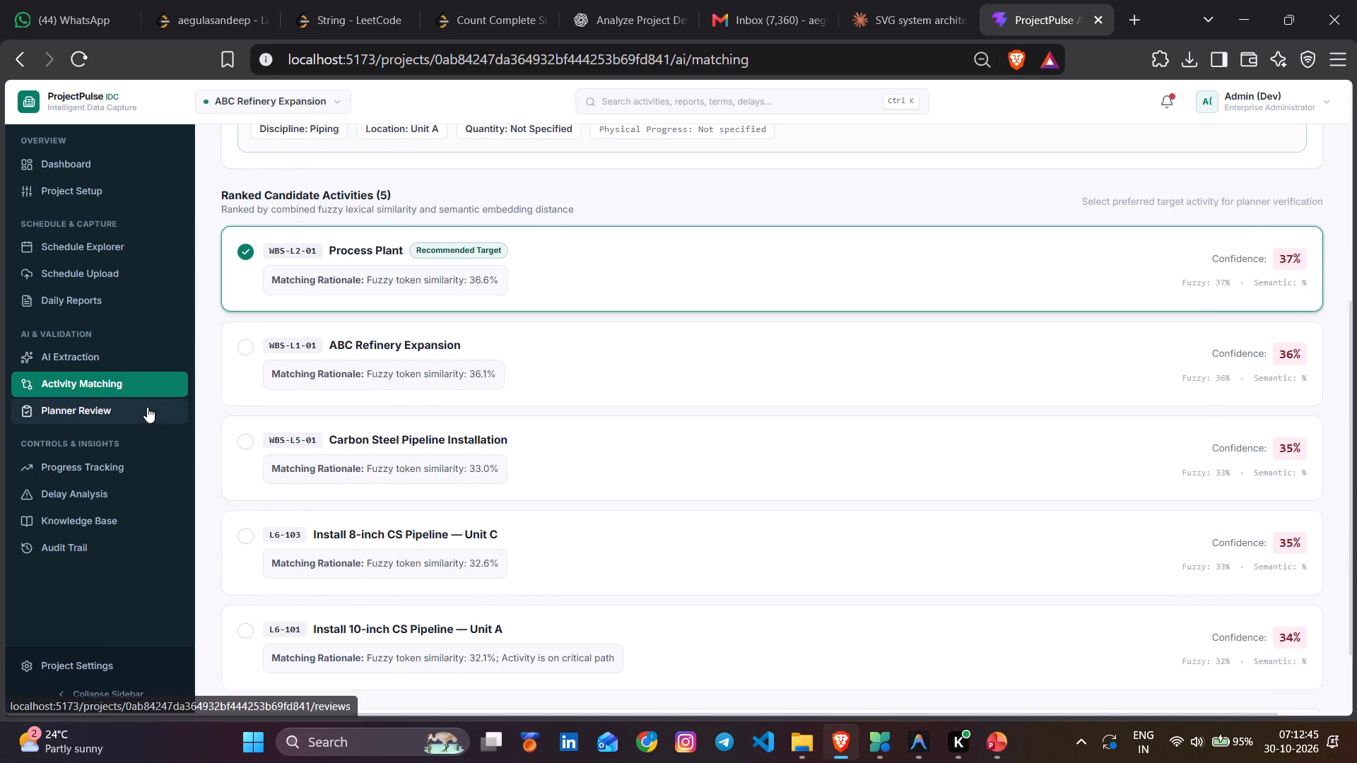
{"action": "scroll", "coordinate": [768, 405], "scroll_direction": "up", "scroll_amount": 4}
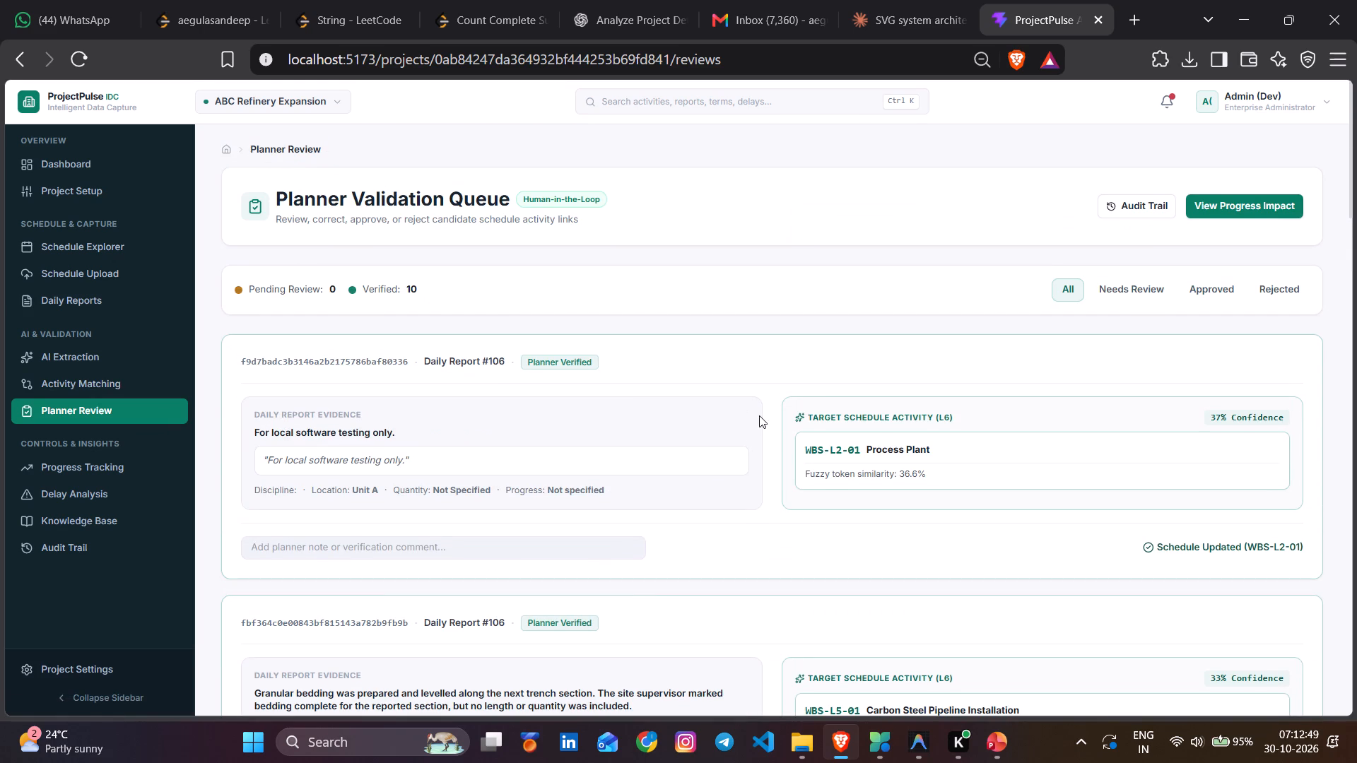
Switch back to the Intelligent Data Capture presentation in PowerPoint.
{"action": "left_click", "coordinate": [995, 762]}
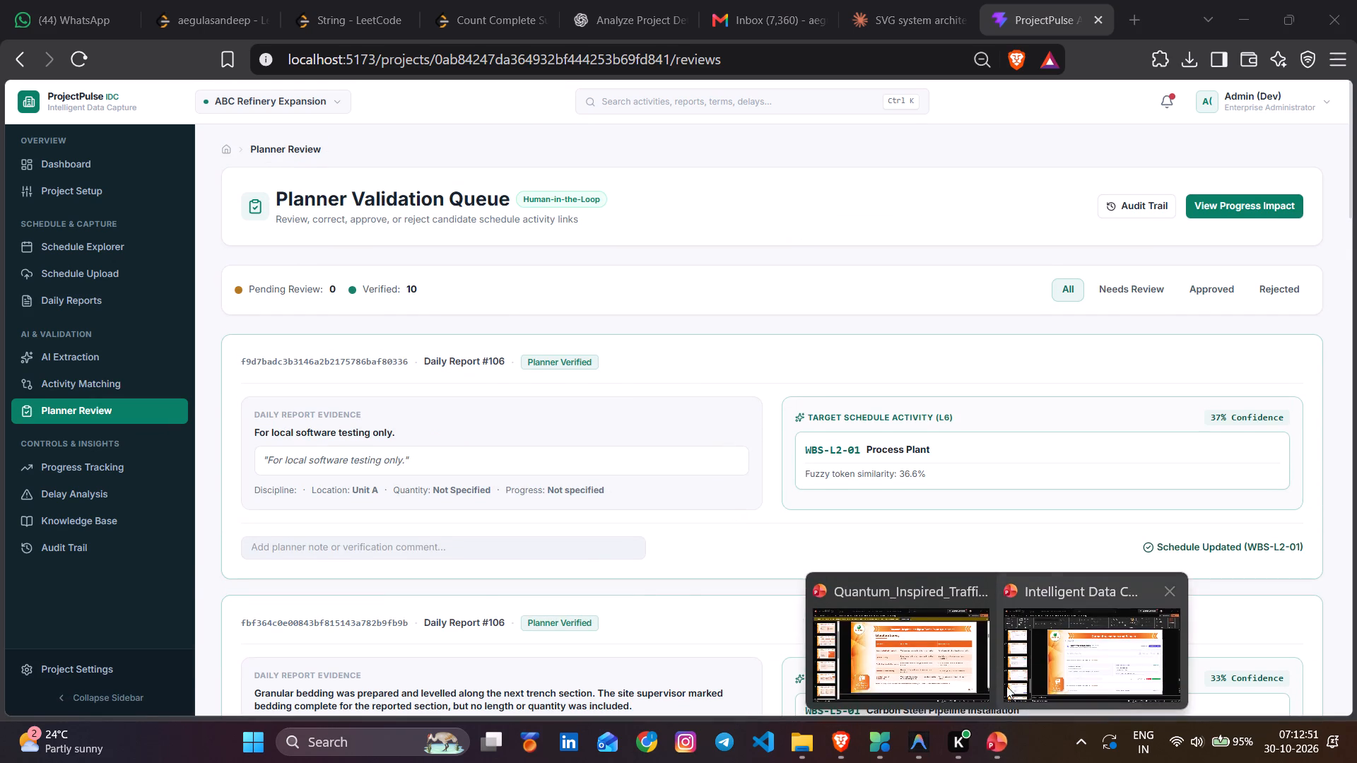
Check the page shown on slide 23, open the matching Activity Matching page in Brave, and snip its candidate list including the sidebar.
{"action": "left_click", "coordinate": [1043, 658]}
{"action": "scroll", "coordinate": [1016, 564], "scroll_direction": "down", "scroll_amount": 1}
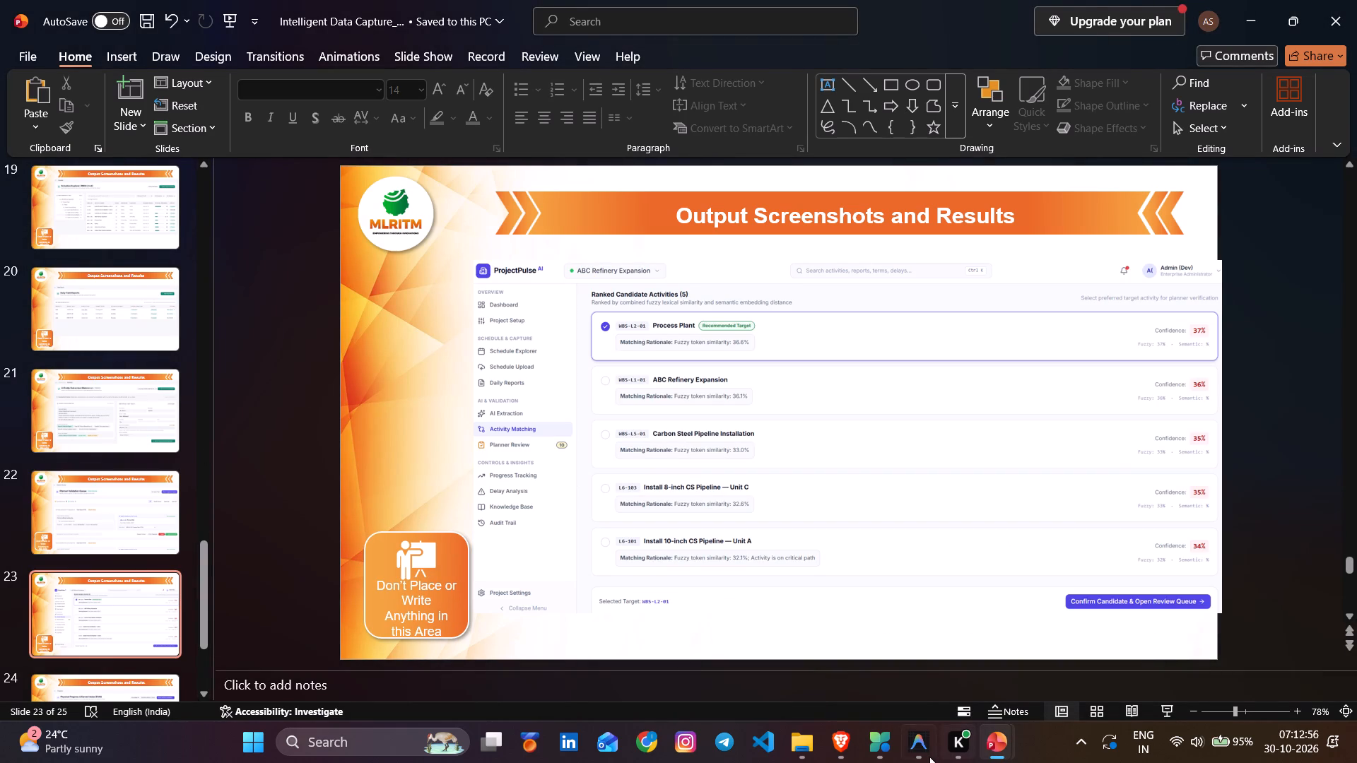
{"action": "left_click", "coordinate": [836, 747]}
{"action": "left_click", "coordinate": [121, 381]}
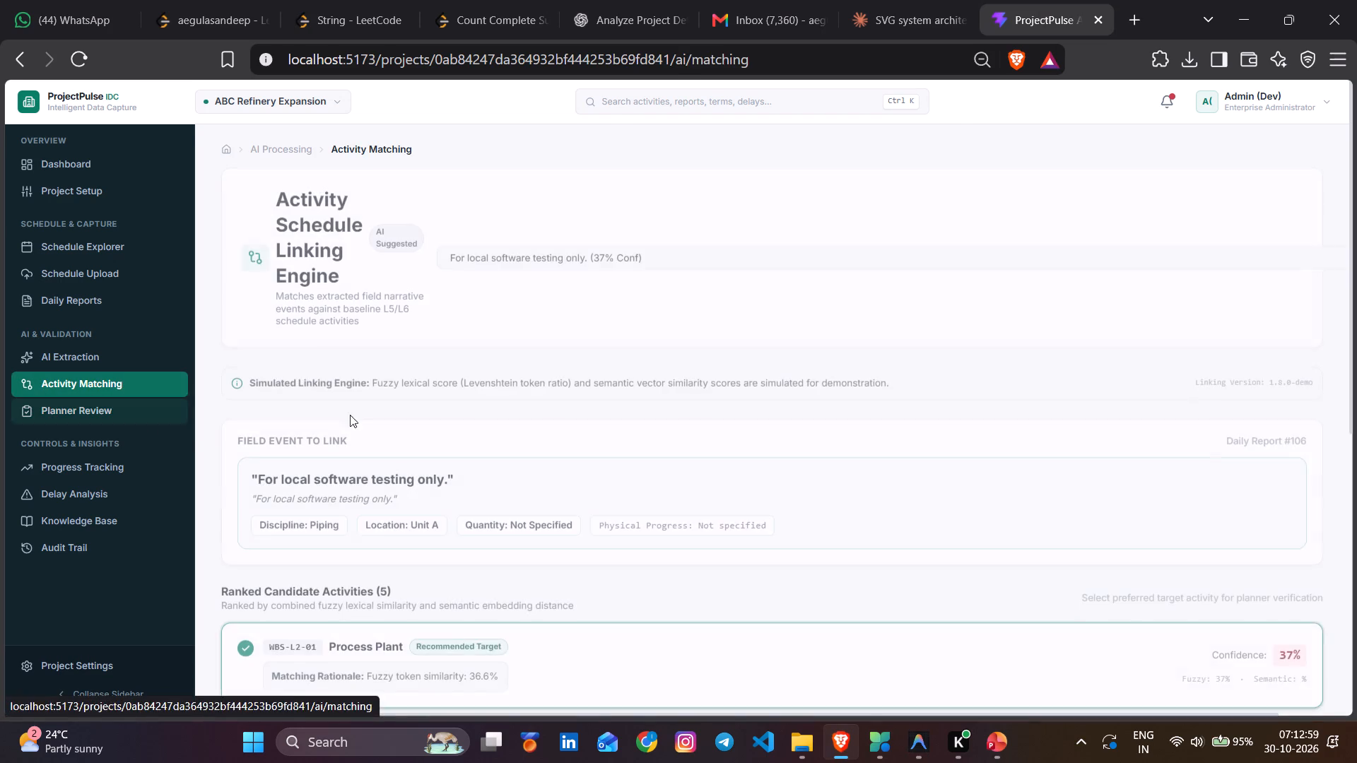
{"action": "scroll", "coordinate": [384, 409], "scroll_direction": "down", "scroll_amount": 3}
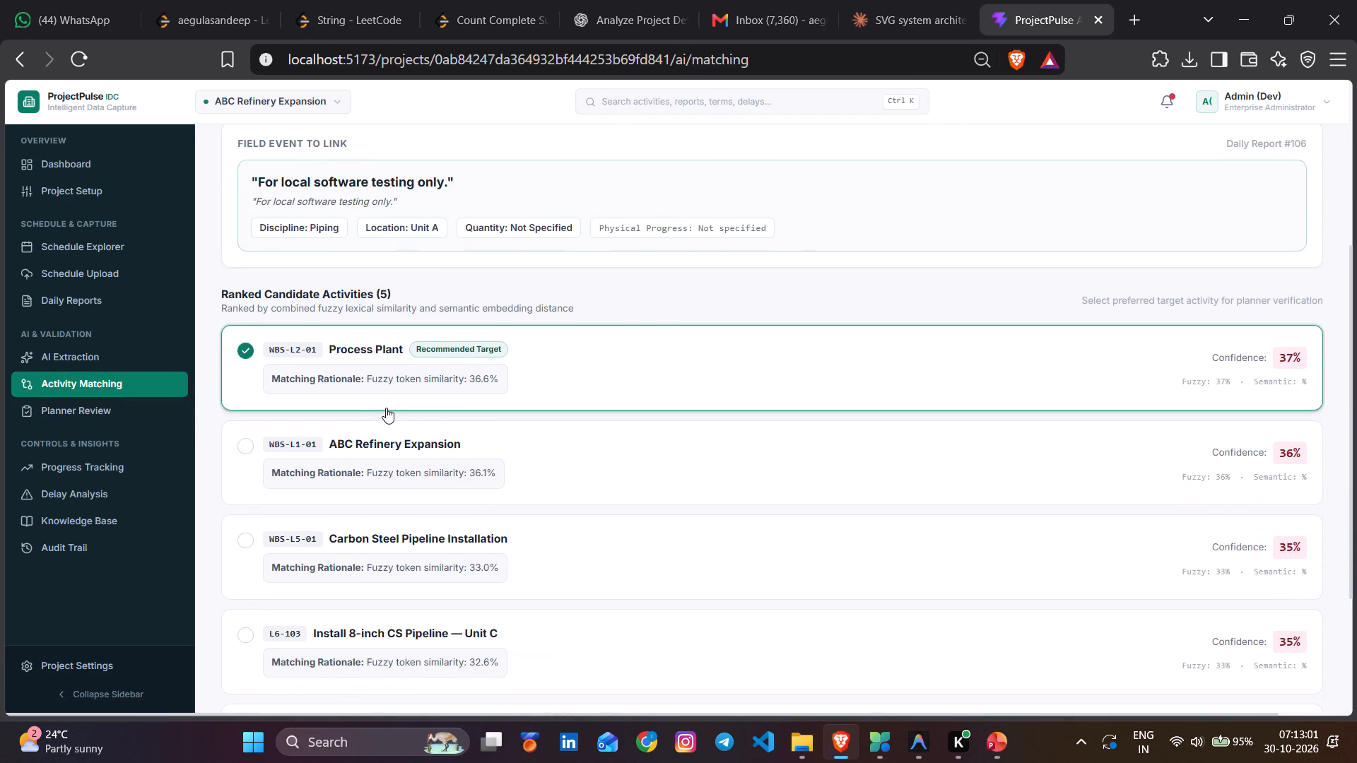
{"action": "key", "text": "shift+super+s"}
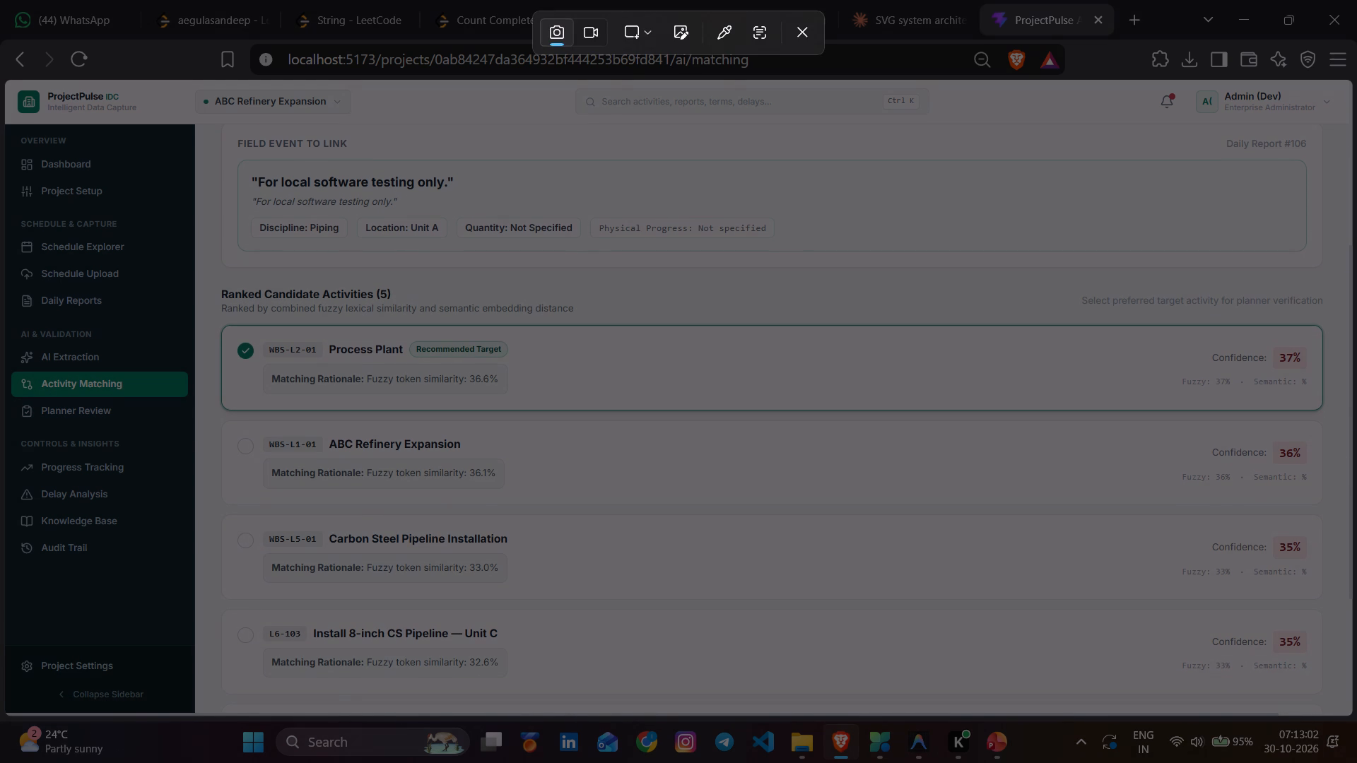
{"action": "left_click_drag", "start_coordinate": [0, 78], "coordinate": [1230, 762]}
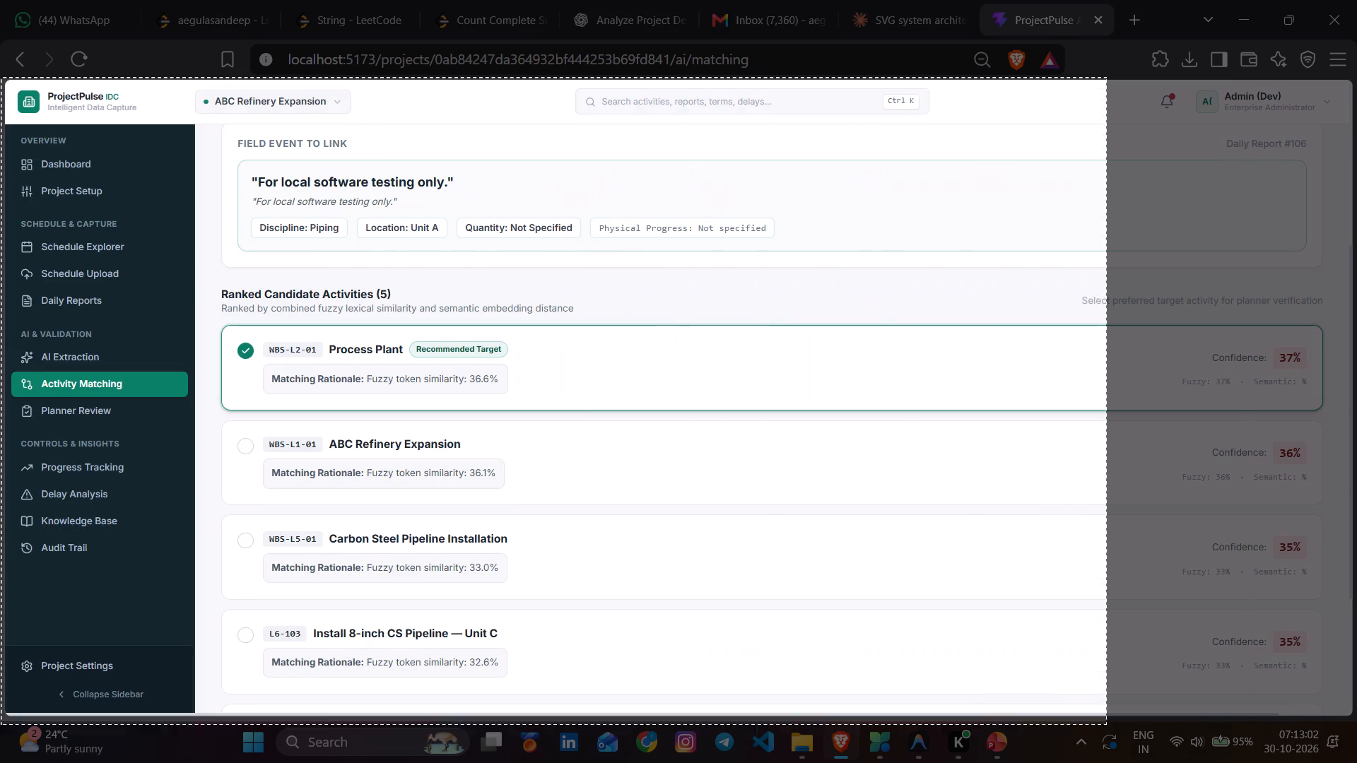
{"action": "left_click_drag", "start_coordinate": [1230, 762], "coordinate": [1354, 710]}
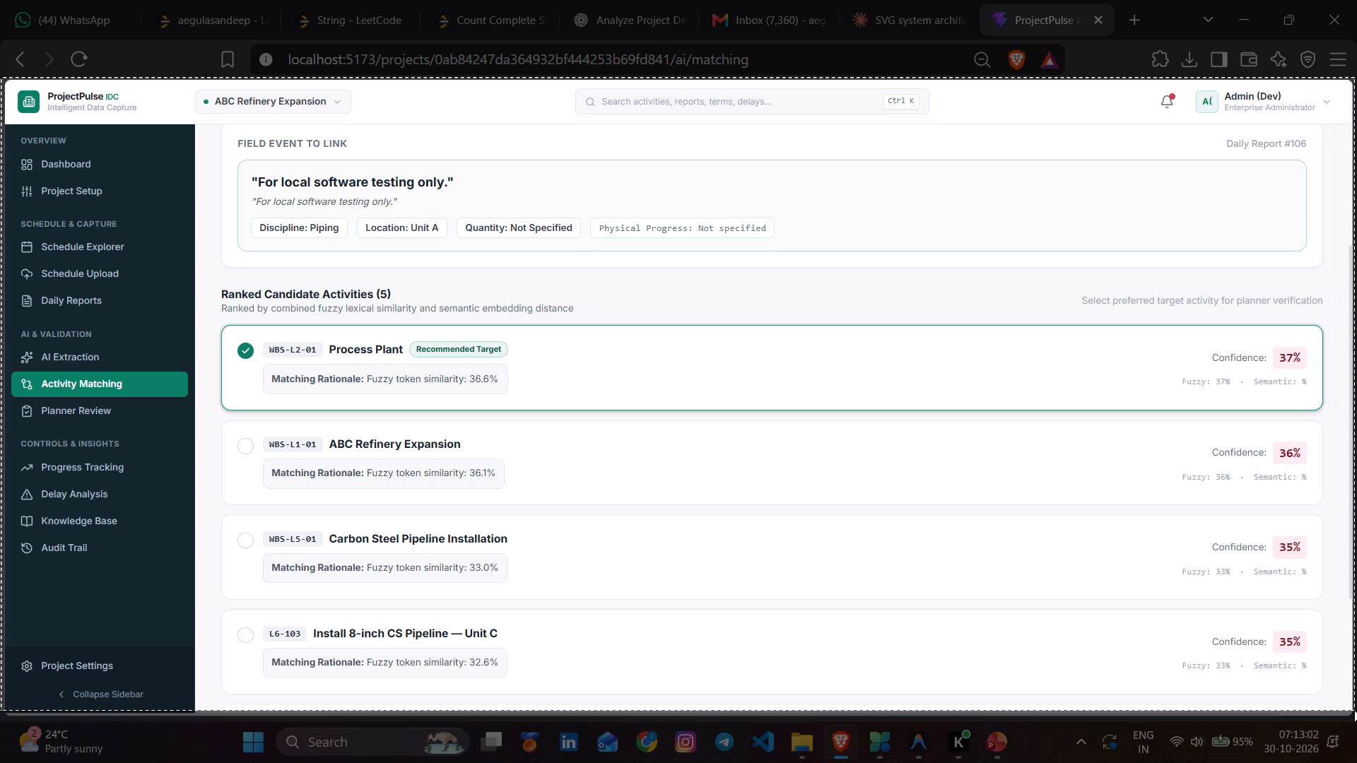
{"action": "left_click_drag", "start_coordinate": [1354, 710], "coordinate": [1327, 710]}
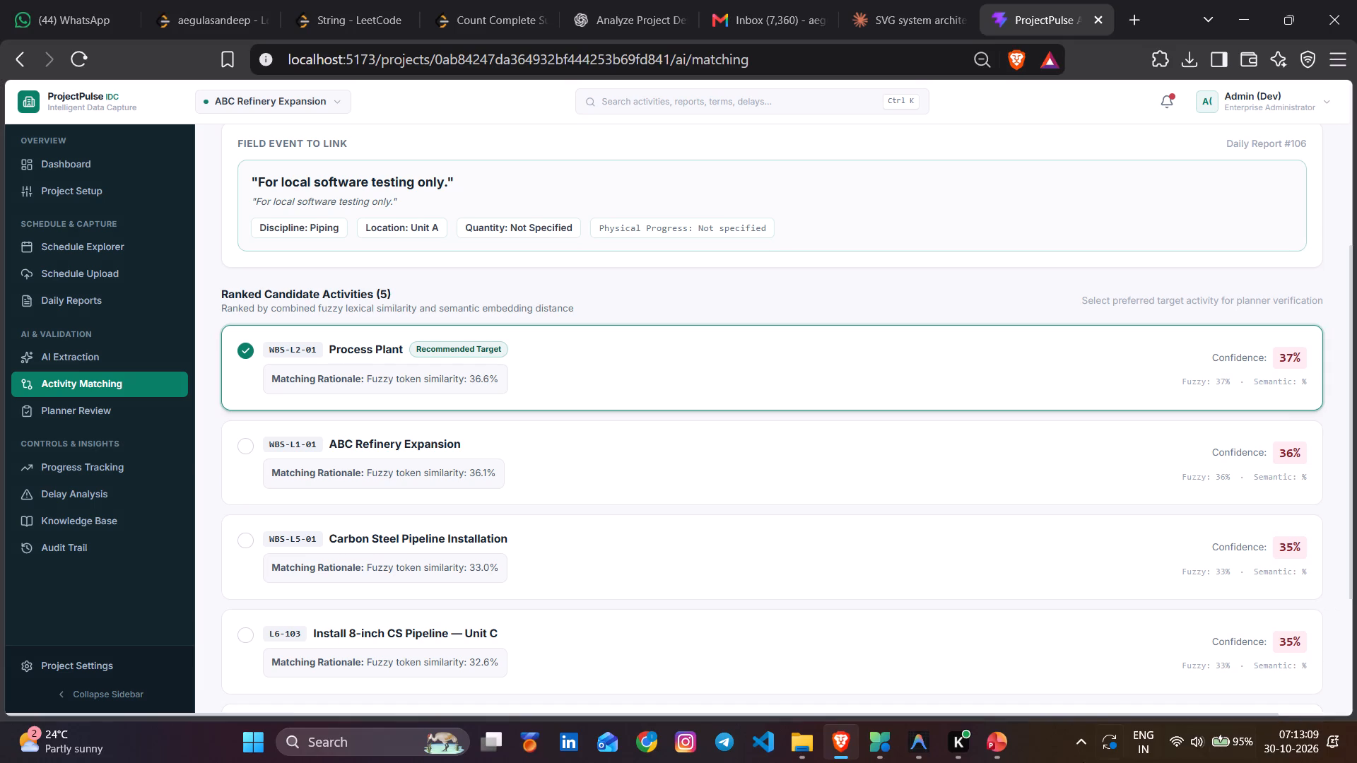
Switch back to the Intelligent Data Capture presentation in PowerPoint and replace slide 23's old Activity Matching picture with the new capture.
{"action": "left_click", "coordinate": [986, 753]}
{"action": "left_click", "coordinate": [1082, 673]}
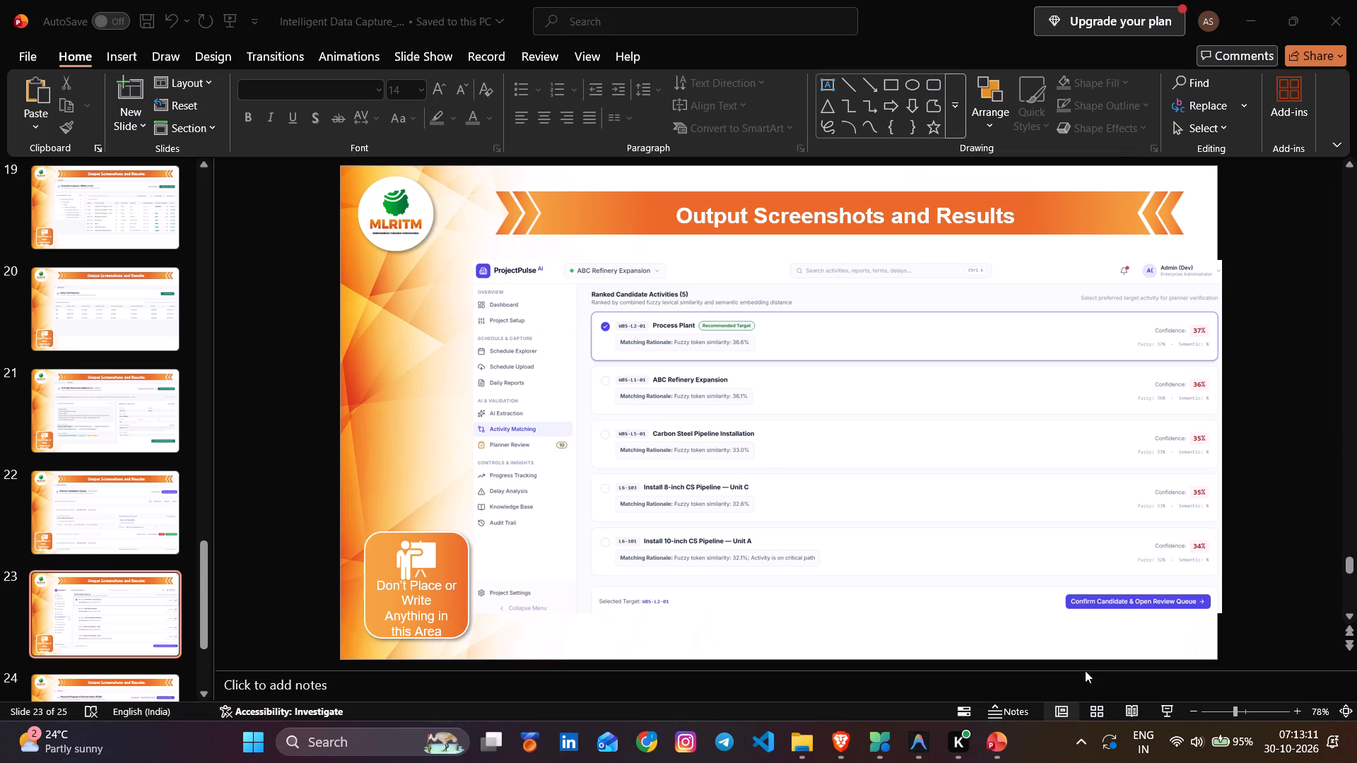
{"action": "left_click", "coordinate": [1022, 515]}
{"action": "key", "text": "Delete"}
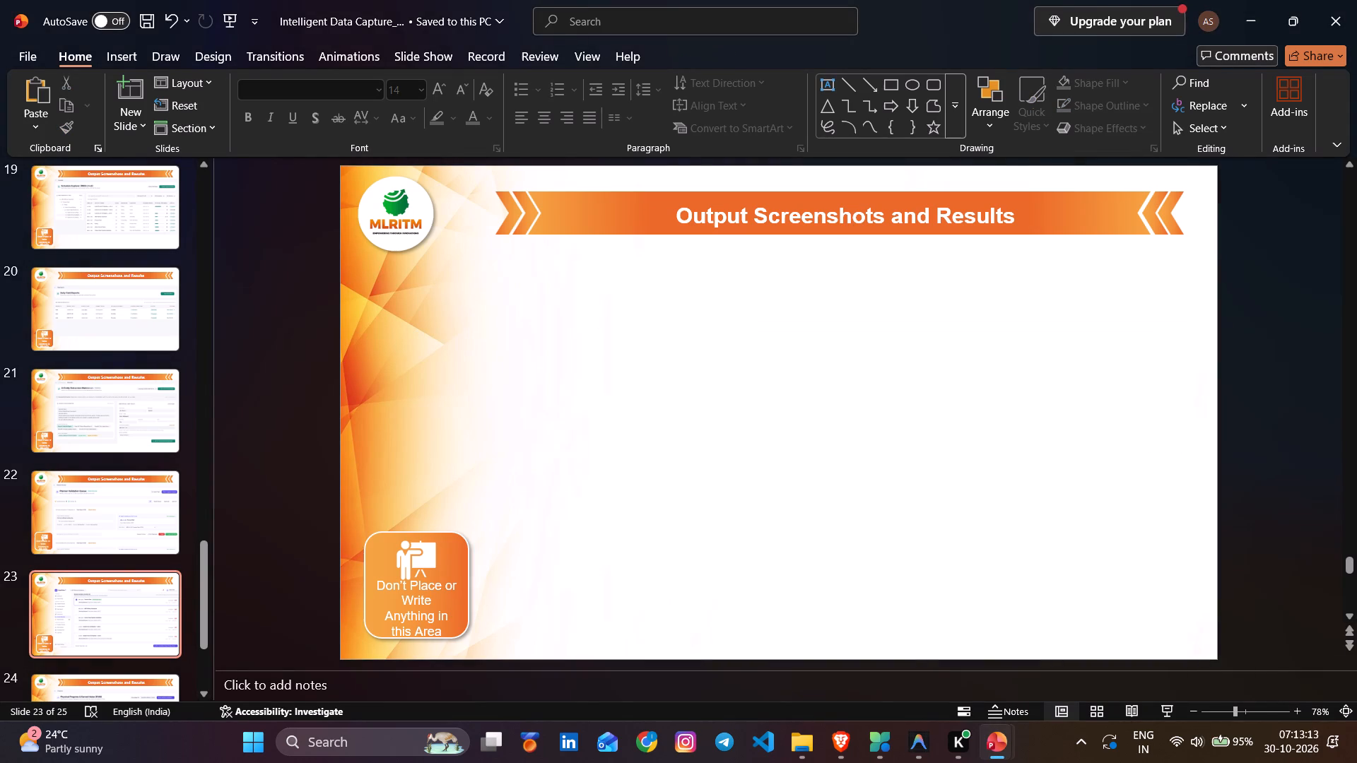
{"action": "key", "text": "ctrl+v"}
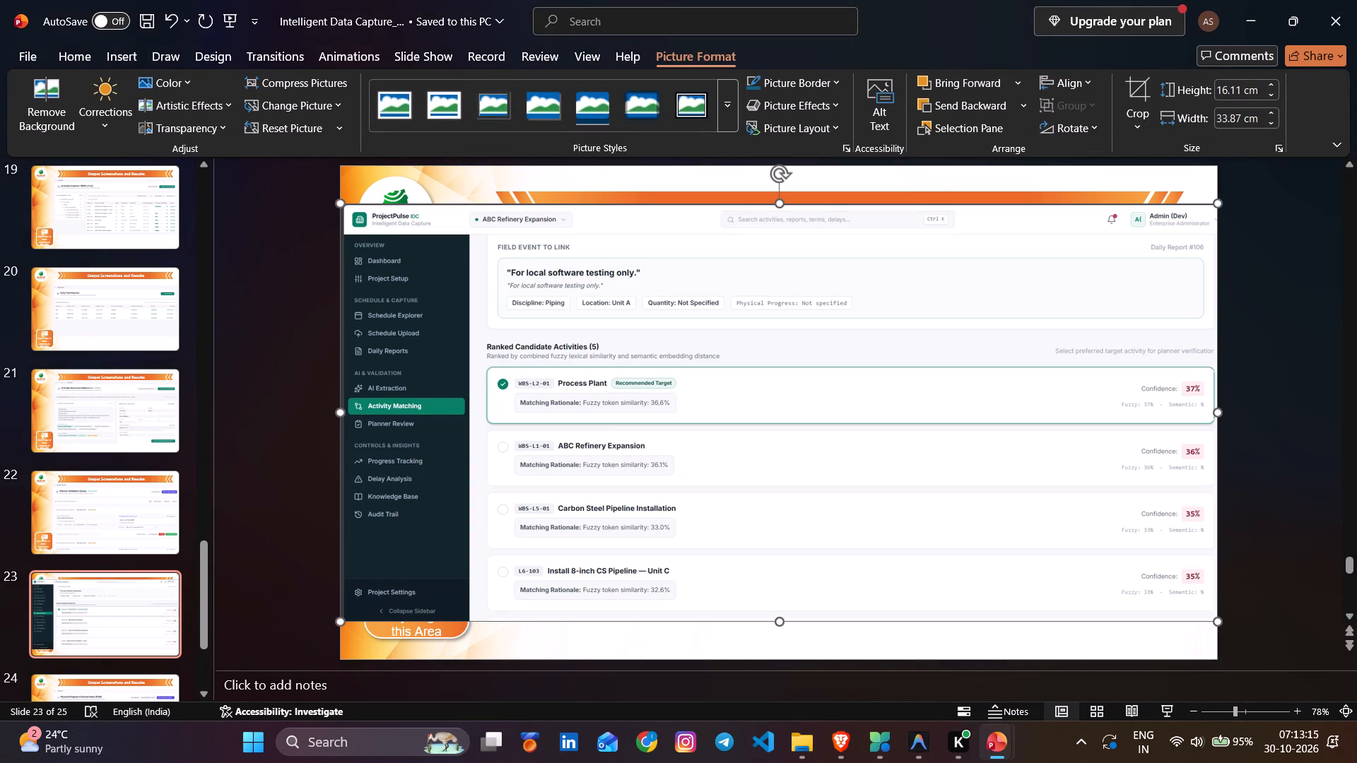
Shrink the pasted Activity Matching capture proportionally and place it beside the "Don't Place or Write" box, ending just inside the slide's edge.
{"action": "left_click_drag", "start_coordinate": [339, 627], "coordinate": [348, 627]}
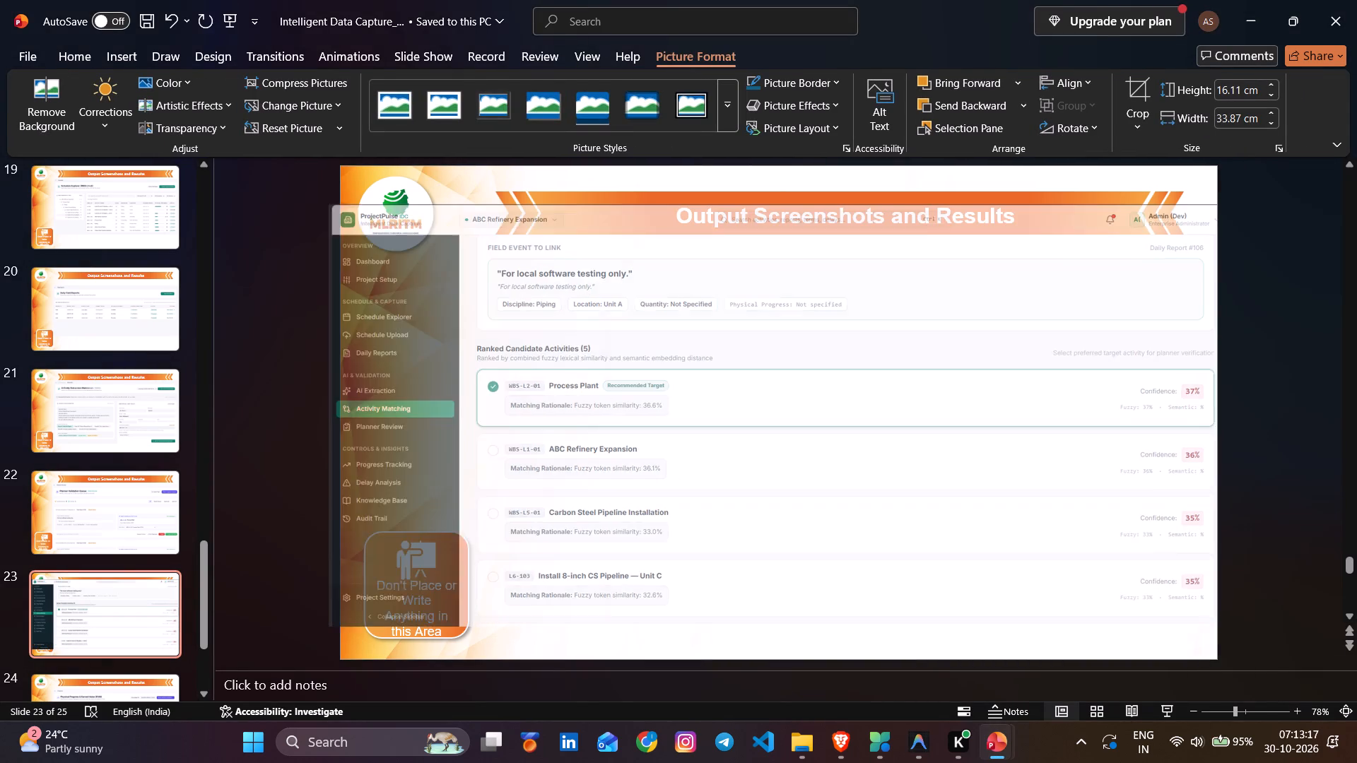
{"action": "left_click_drag", "start_coordinate": [348, 627], "coordinate": [636, 578]}
{"action": "left_click_drag", "start_coordinate": [710, 502], "coordinate": [767, 545]}
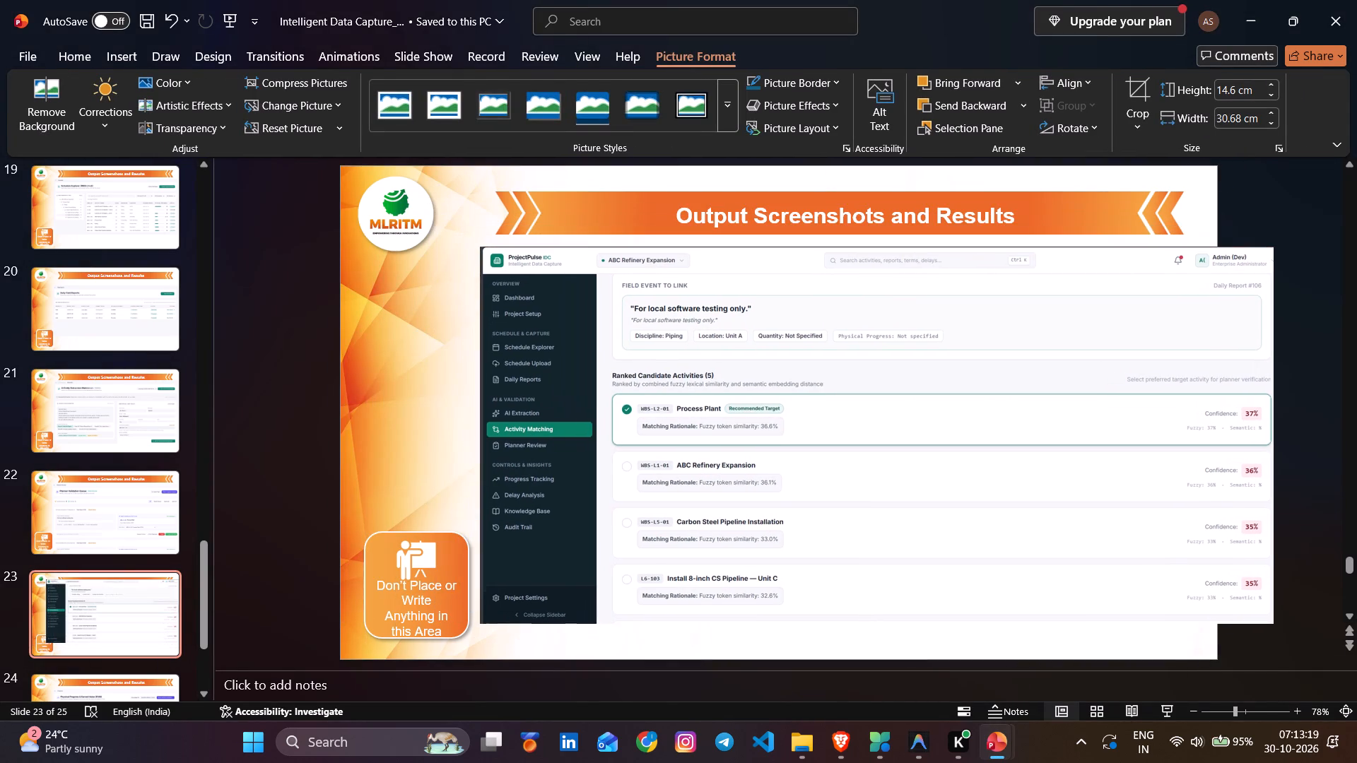
{"action": "left_click_drag", "start_coordinate": [767, 545], "coordinate": [763, 544]}
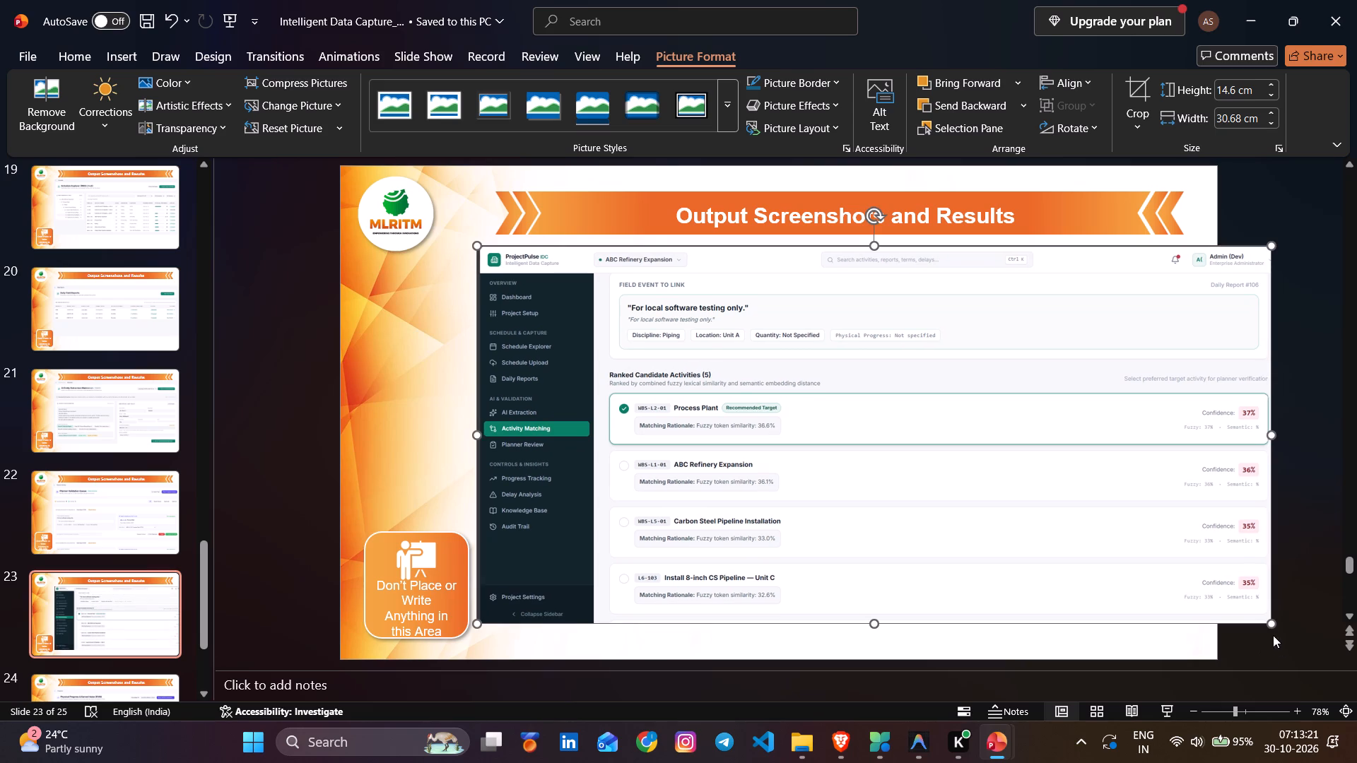
{"action": "left_click_drag", "start_coordinate": [1269, 627], "coordinate": [1110, 582]}
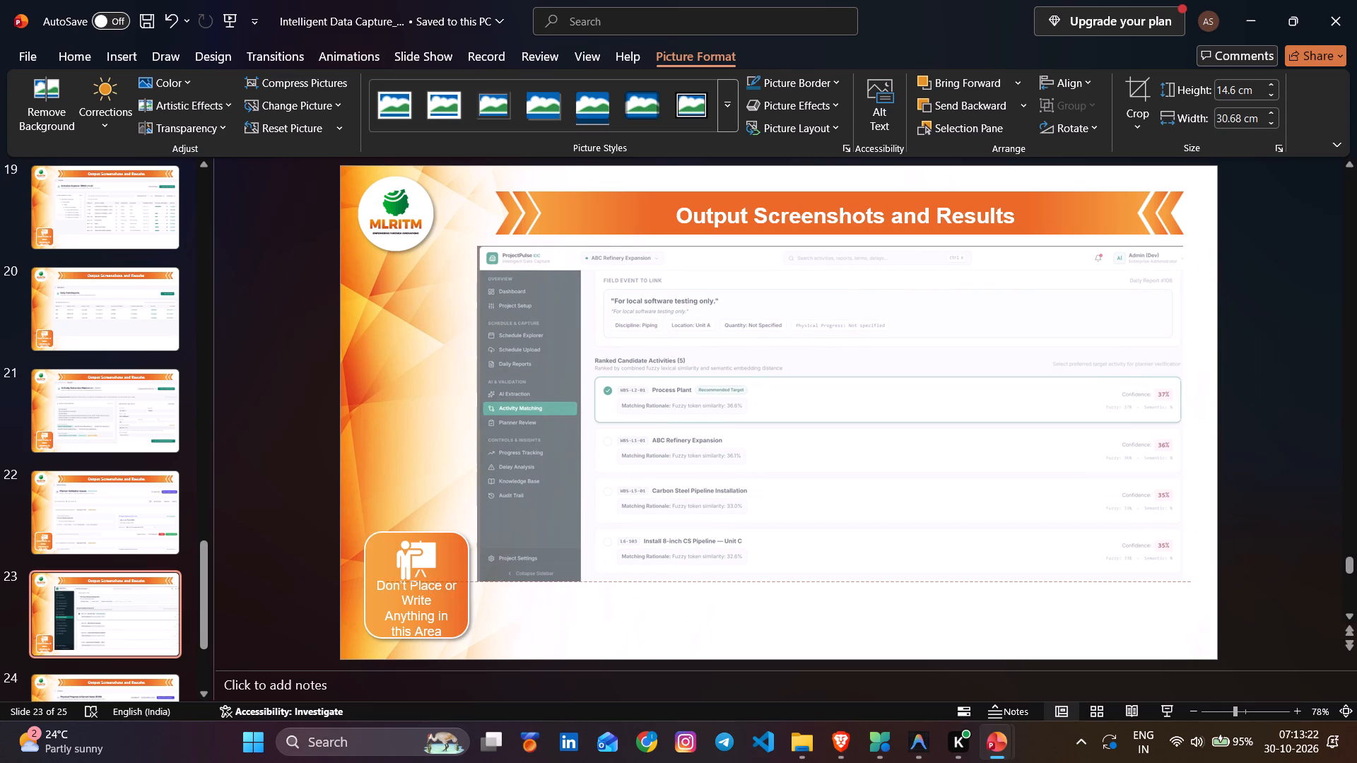
{"action": "left_click_drag", "start_coordinate": [1110, 582], "coordinate": [1180, 596]}
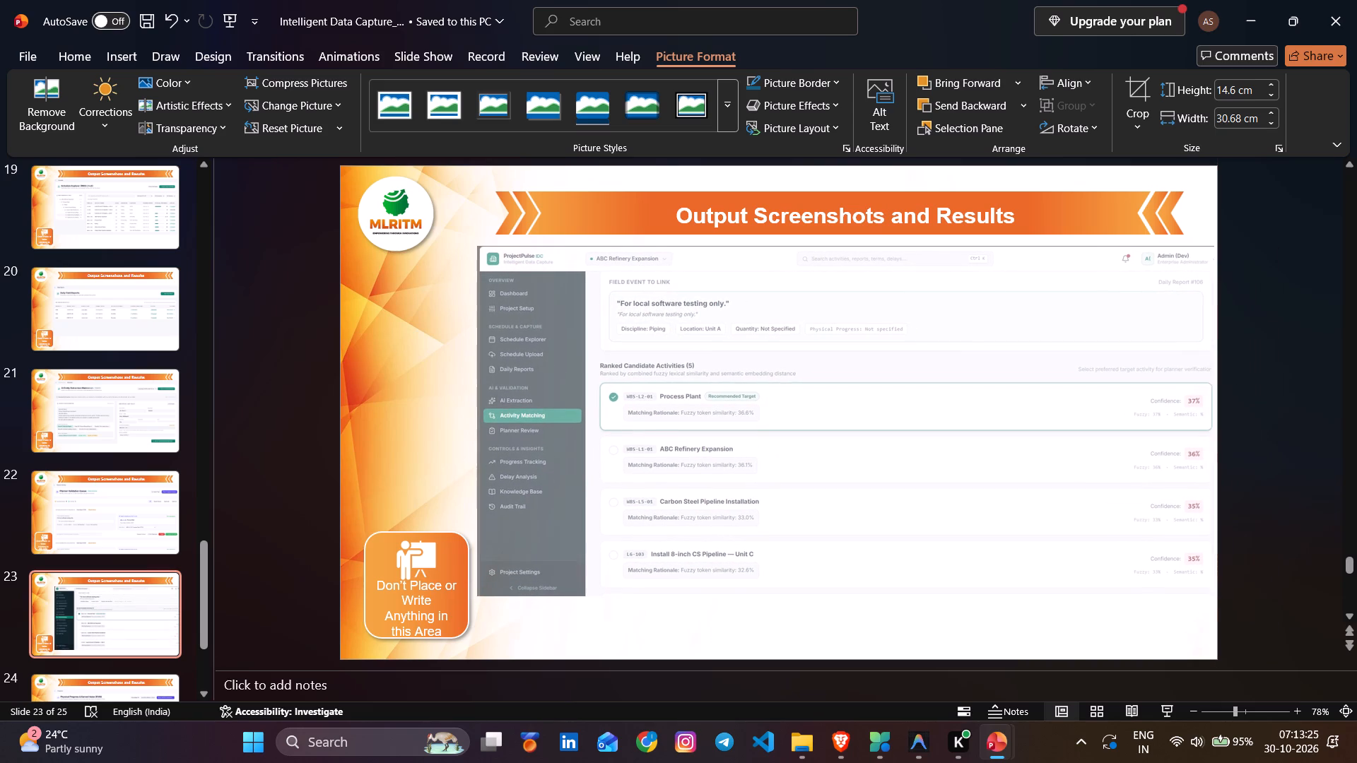
{"action": "left_click_drag", "start_coordinate": [1180, 596], "coordinate": [1156, 589]}
{"action": "left_click", "coordinate": [1069, 636]}
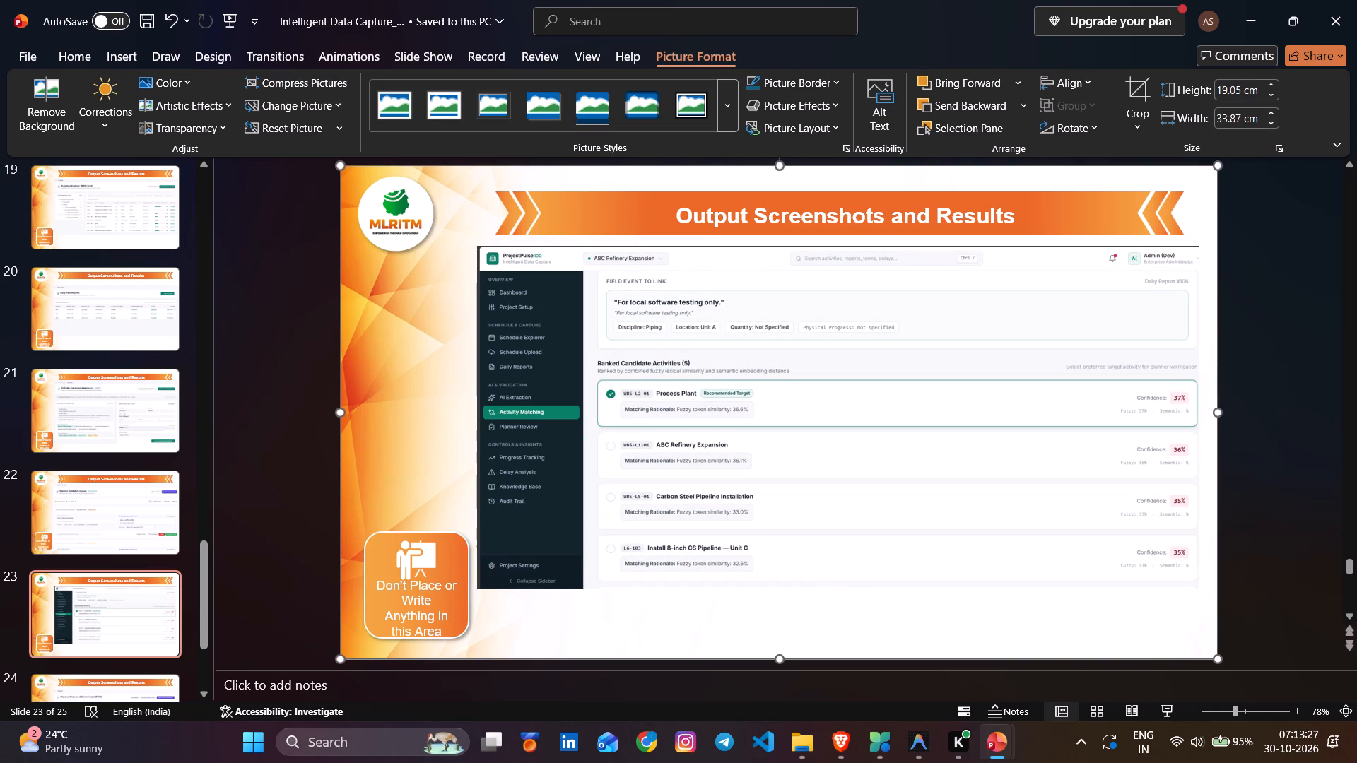
{"action": "left_click", "coordinate": [293, 521]}
Delete the old Physical Progress & Earned Value (EVM) picture from slide 24.
{"action": "scroll", "coordinate": [129, 485], "scroll_direction": "down", "scroll_amount": 6}
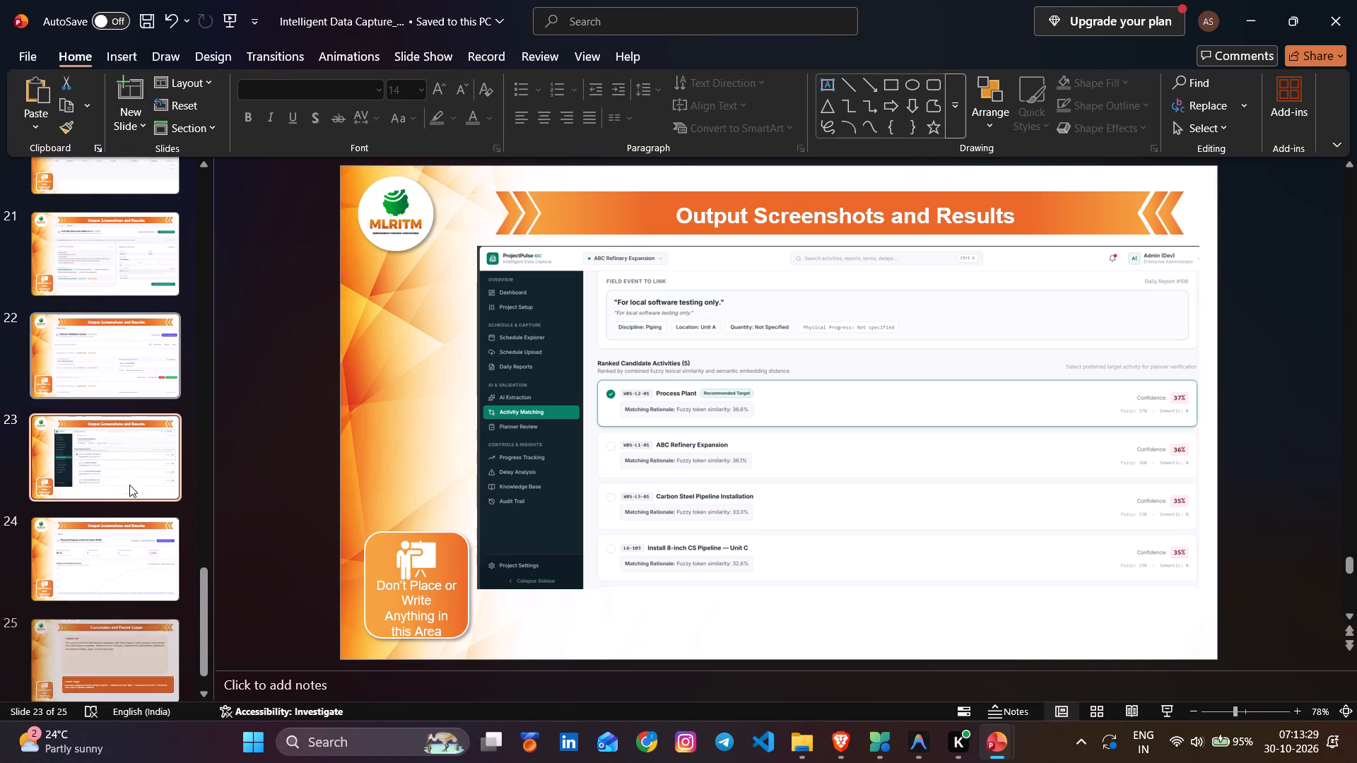
{"action": "scroll", "coordinate": [129, 485], "scroll_direction": "down", "scroll_amount": 6}
{"action": "left_click", "coordinate": [127, 512]}
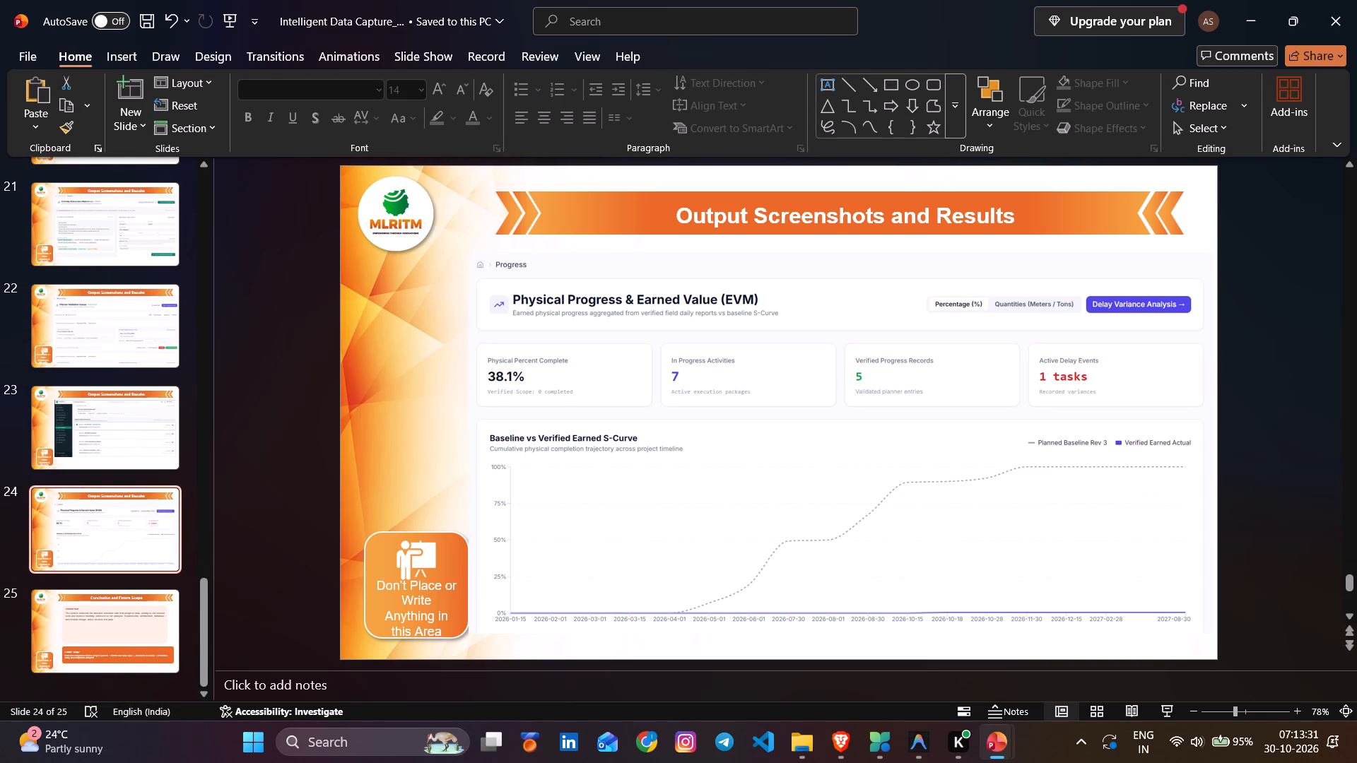
{"action": "left_click", "coordinate": [839, 422]}
{"action": "key", "text": "Delete"}
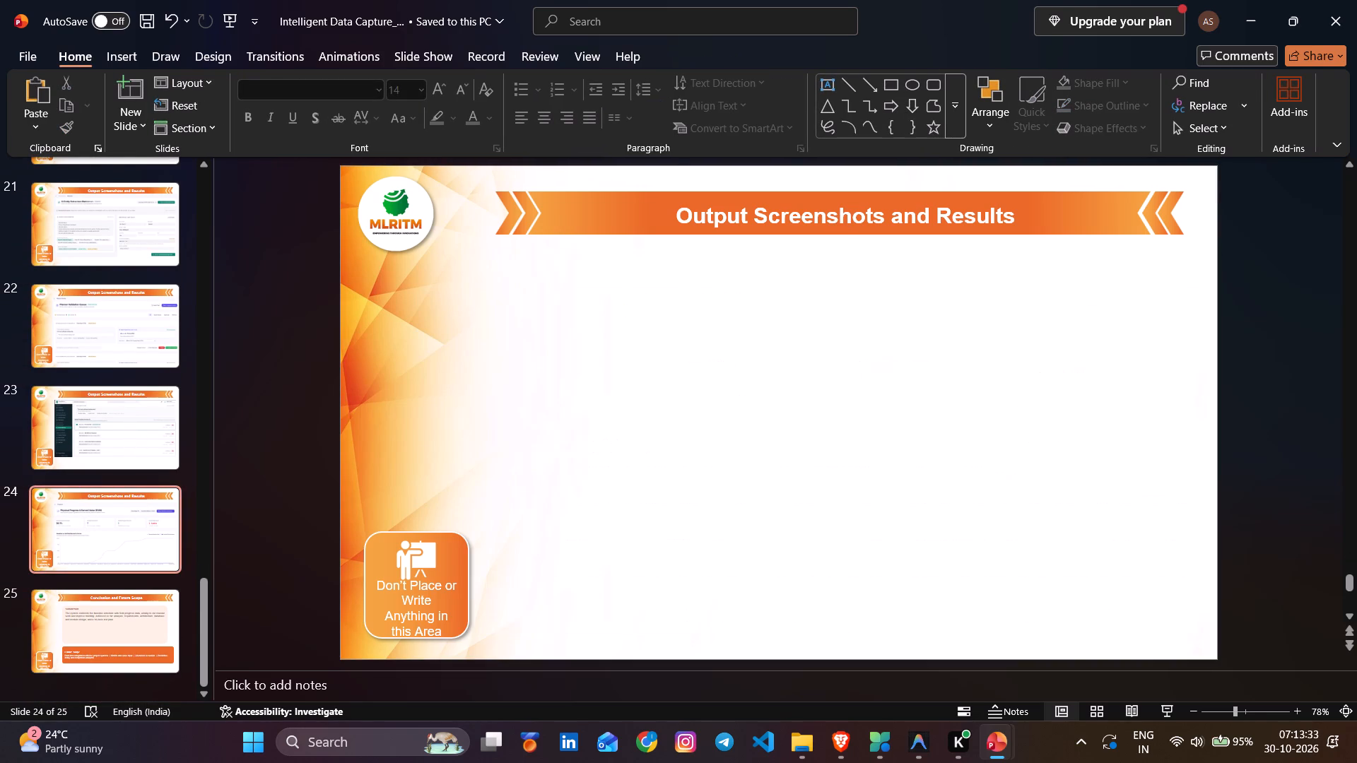
Check slide 25, open the Progress Tracking page in Brave, and snip its Physical Progress & Earned Value content without the sidebar.
{"action": "scroll", "coordinate": [133, 545], "scroll_direction": "down", "scroll_amount": 2}
{"action": "left_click", "coordinate": [98, 632]}
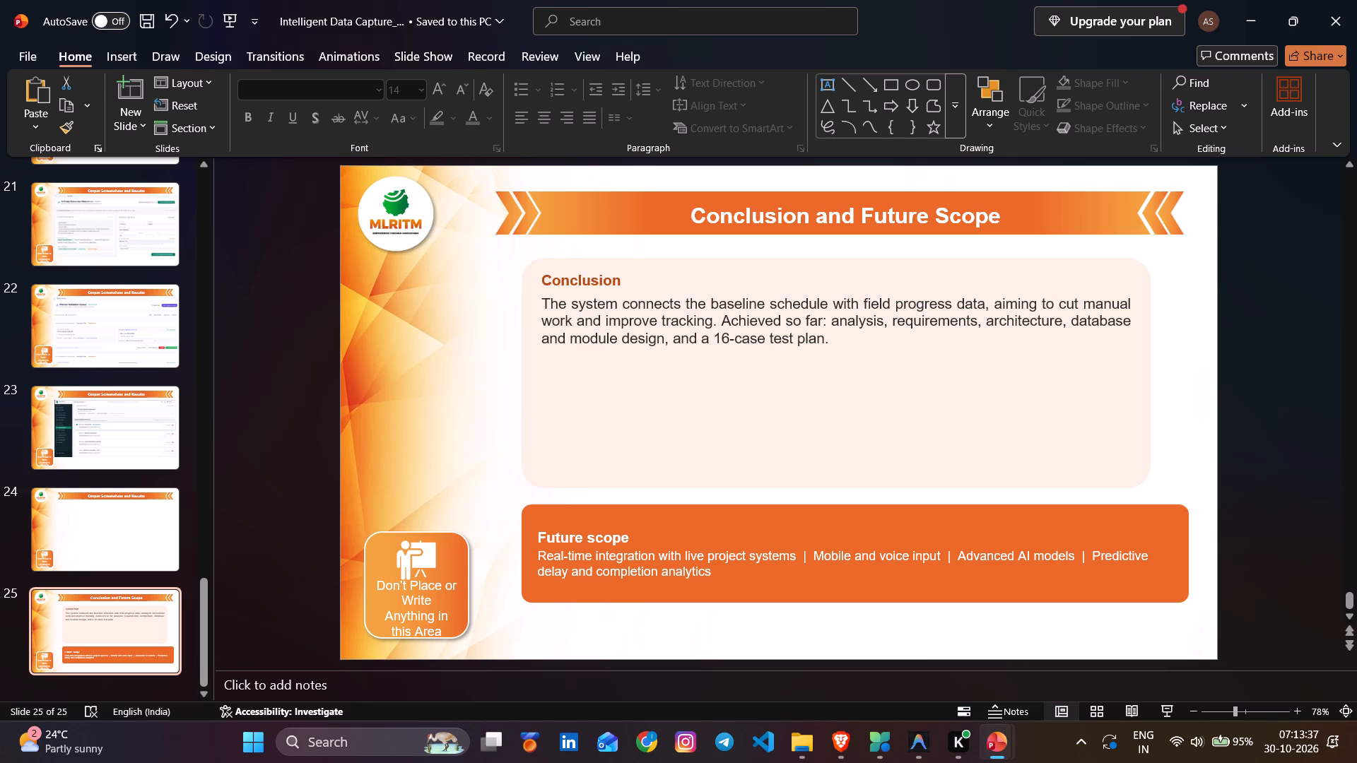
{"action": "left_click", "coordinate": [851, 743]}
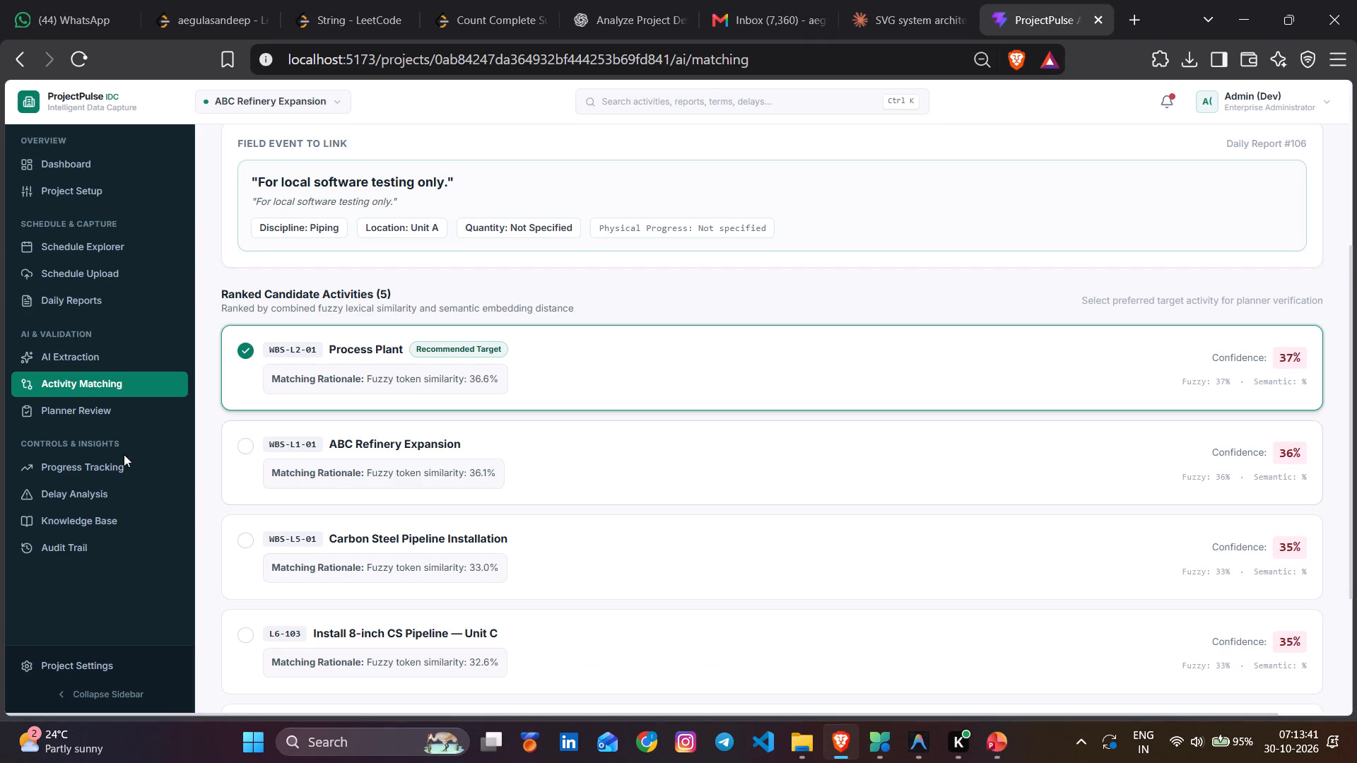
{"action": "left_click", "coordinate": [60, 458]}
{"action": "scroll", "coordinate": [631, 442], "scroll_direction": "up", "scroll_amount": 4}
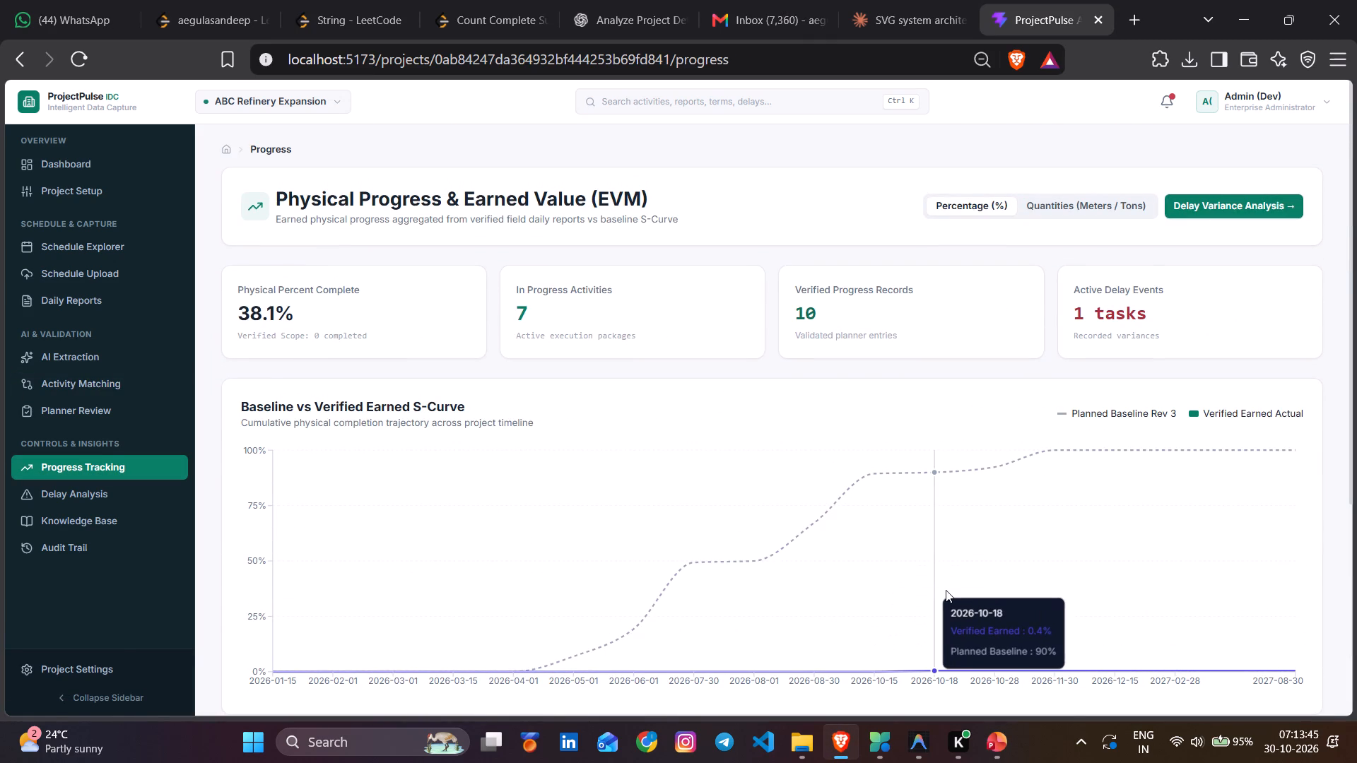
{"action": "key", "text": "shift+super+s"}
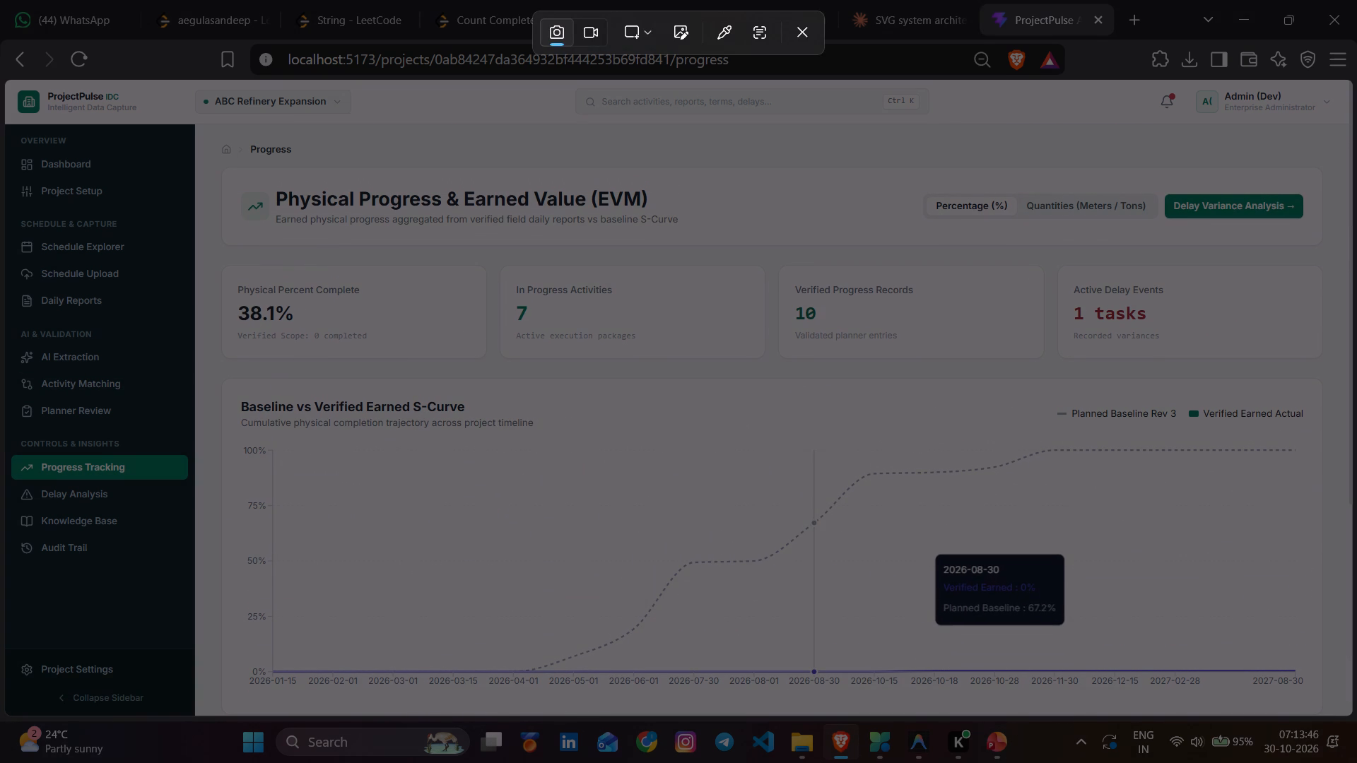
{"action": "left_click_drag", "start_coordinate": [195, 126], "coordinate": [1340, 714]}
Switch back to the Intelligent Data Capture presentation in PowerPoint and paste the new Progress Tracking capture onto slide 24.
{"action": "left_click", "coordinate": [1095, 666]}
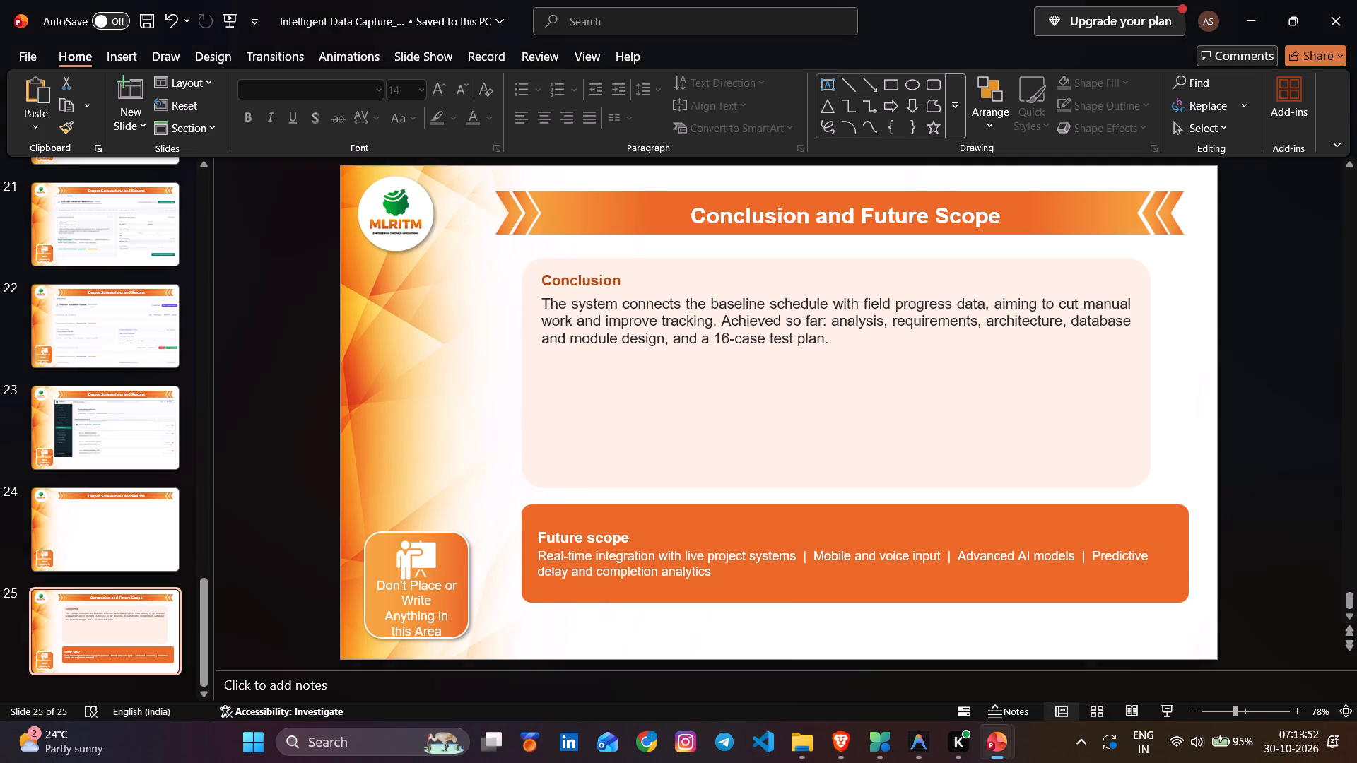
{"action": "scroll", "coordinate": [788, 345], "scroll_direction": "up", "scroll_amount": 1}
{"action": "left_click", "coordinate": [788, 351]}
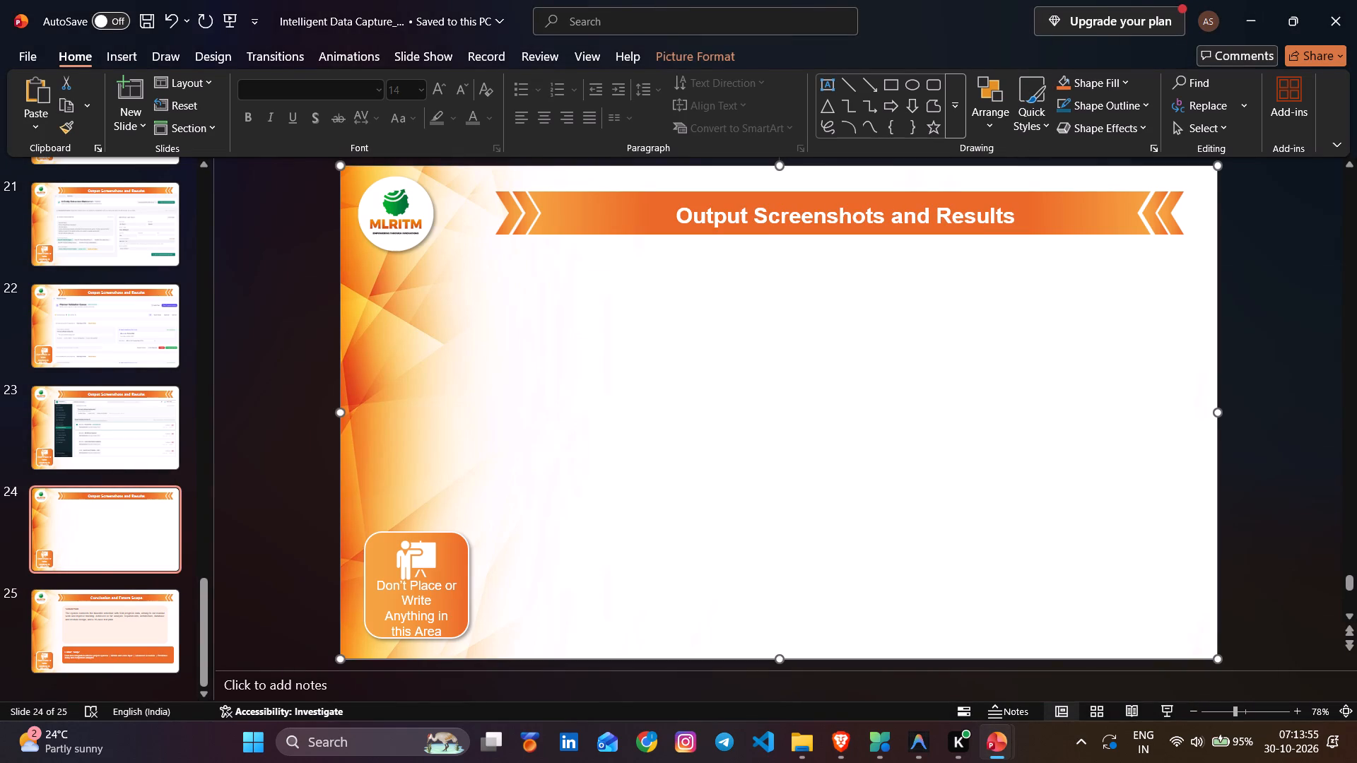
{"action": "key", "text": "ctrl+v"}
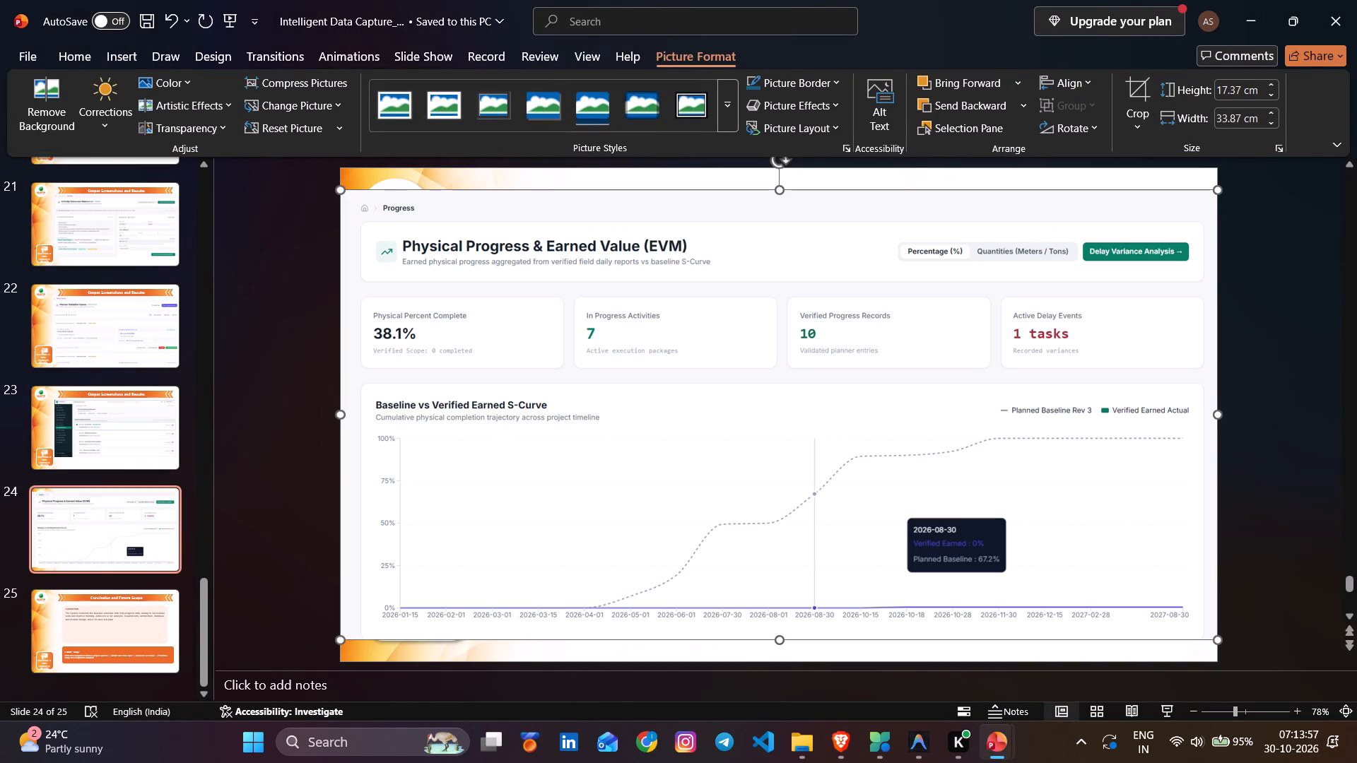
Shrink slide 24's capture proportionally to about 14.7 cm high by 28.6 cm wide and place it beside the "Don't Place or Write" box.
{"action": "left_click_drag", "start_coordinate": [338, 641], "coordinate": [548, 579]}
{"action": "left_click_drag", "start_coordinate": [649, 480], "coordinate": [667, 500]}
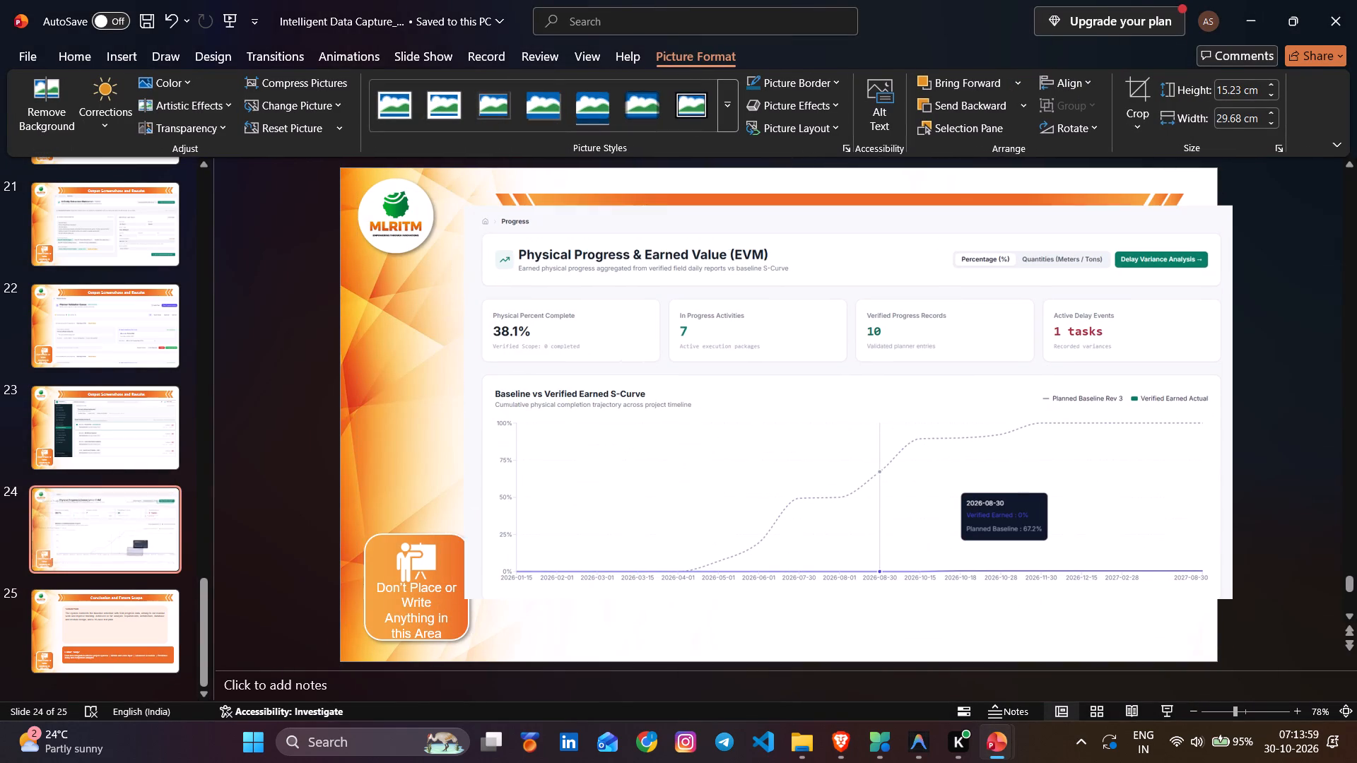
{"action": "left_click_drag", "start_coordinate": [667, 500], "coordinate": [674, 538]}
{"action": "left_click_drag", "start_coordinate": [1247, 639], "coordinate": [1187, 618]}
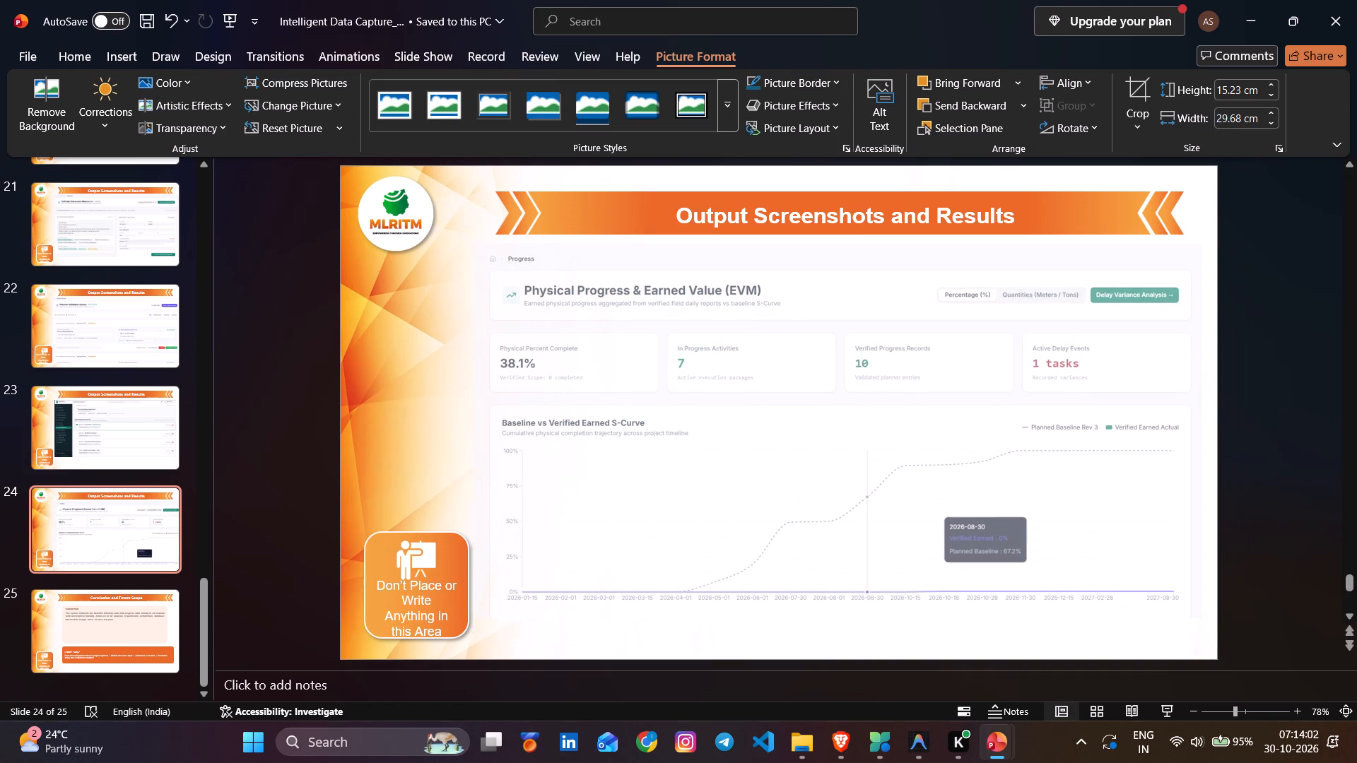
{"action": "left_click_drag", "start_coordinate": [1187, 618], "coordinate": [1201, 625]}
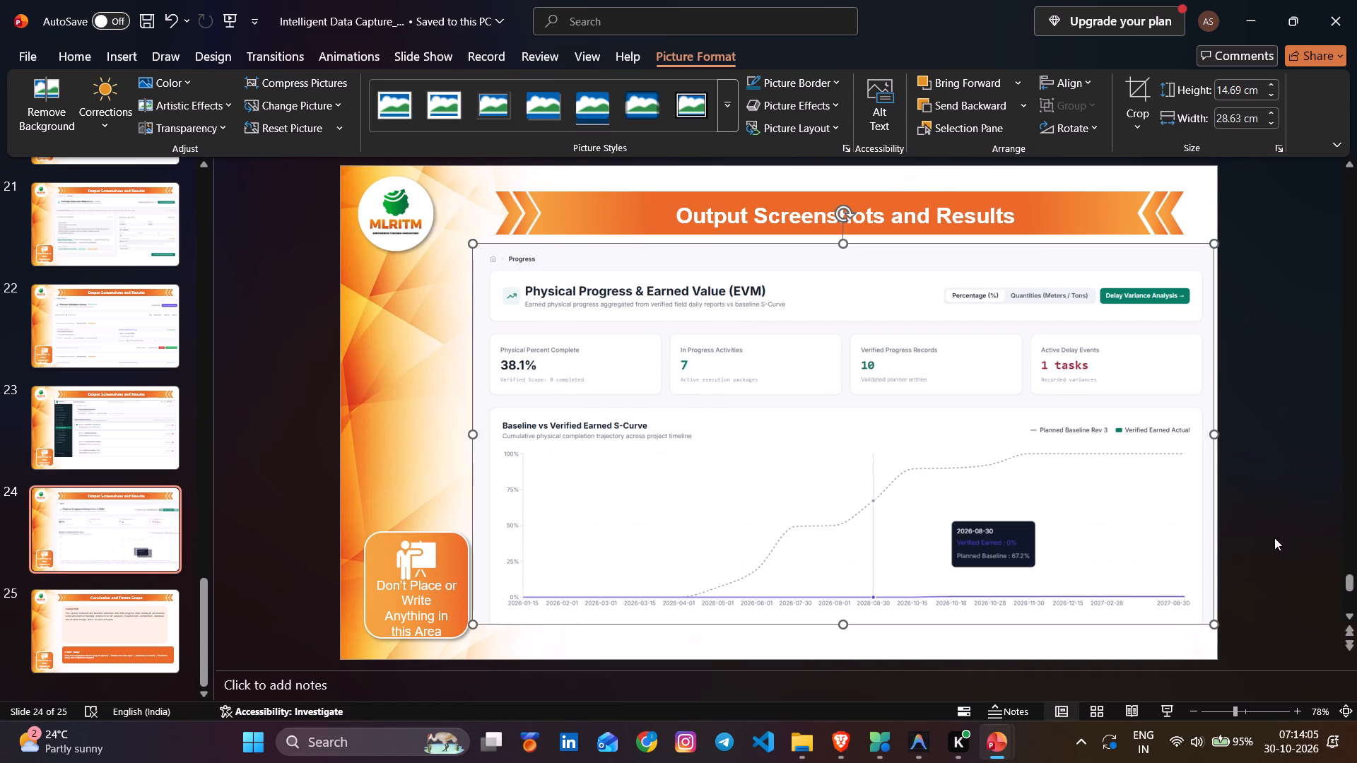
{"action": "left_click", "coordinate": [1274, 538]}
Review the slides from Conclusion and Future Scope back through the output screenshots to the UML Sequence slide.
{"action": "scroll", "coordinate": [968, 511], "scroll_direction": "down", "scroll_amount": 1}
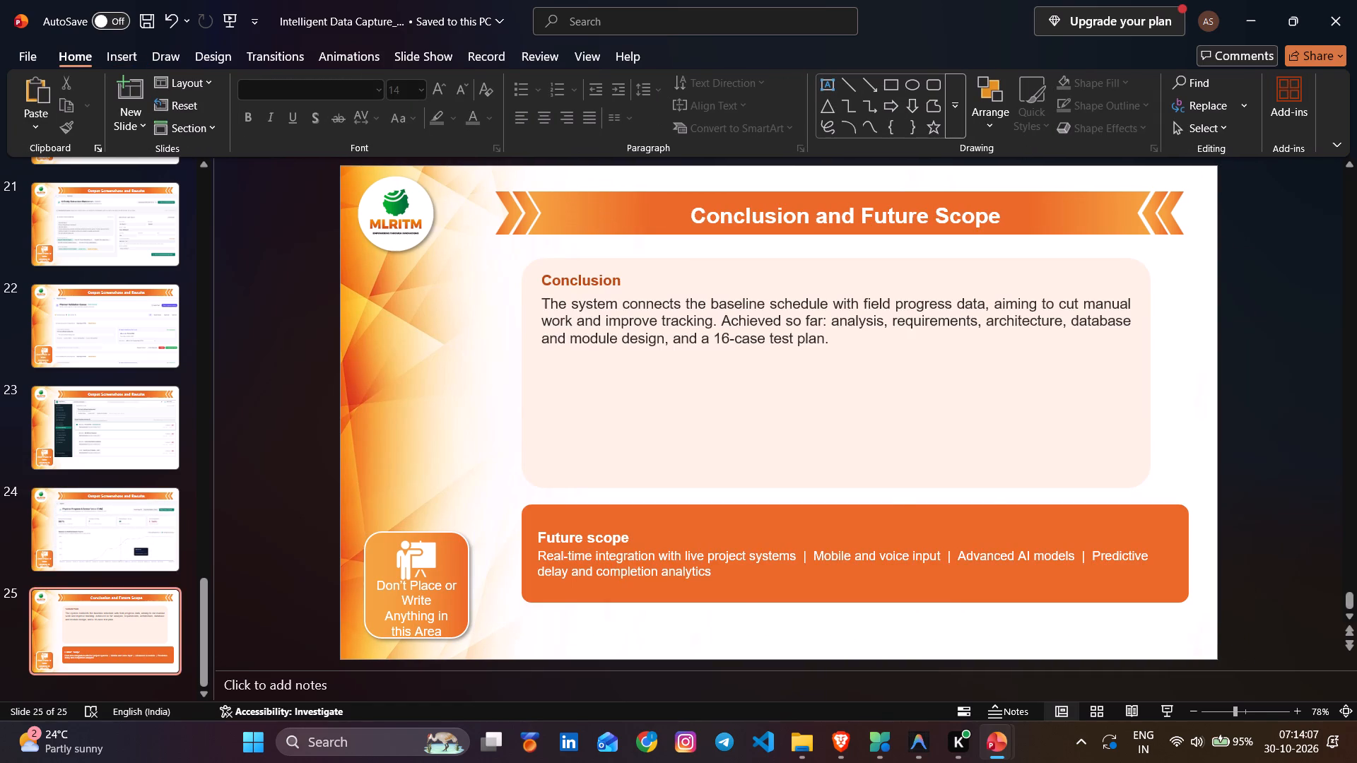
{"action": "scroll", "coordinate": [1071, 548], "scroll_direction": "up", "scroll_amount": 1}
{"action": "scroll", "coordinate": [1148, 519], "scroll_direction": "down", "scroll_amount": 1}
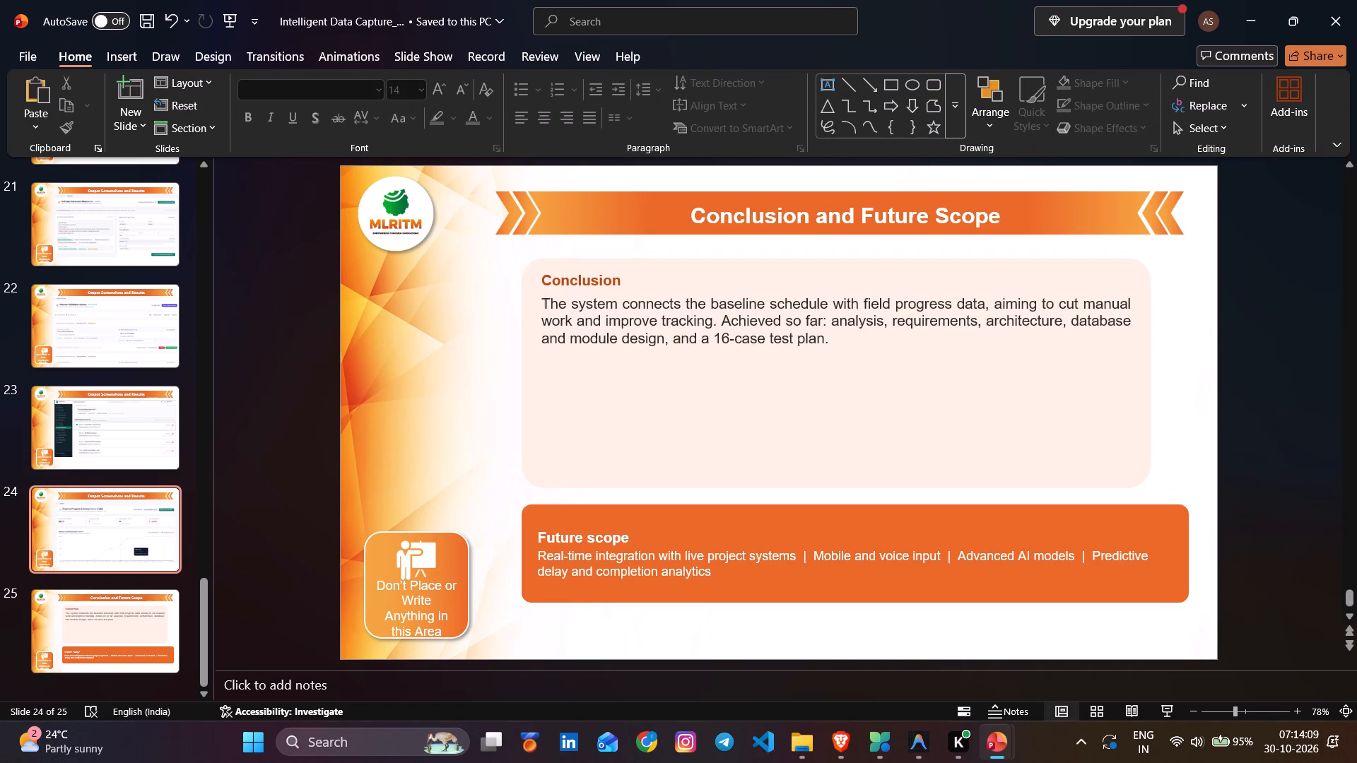
{"action": "scroll", "coordinate": [1148, 517], "scroll_direction": "down", "scroll_amount": 1}
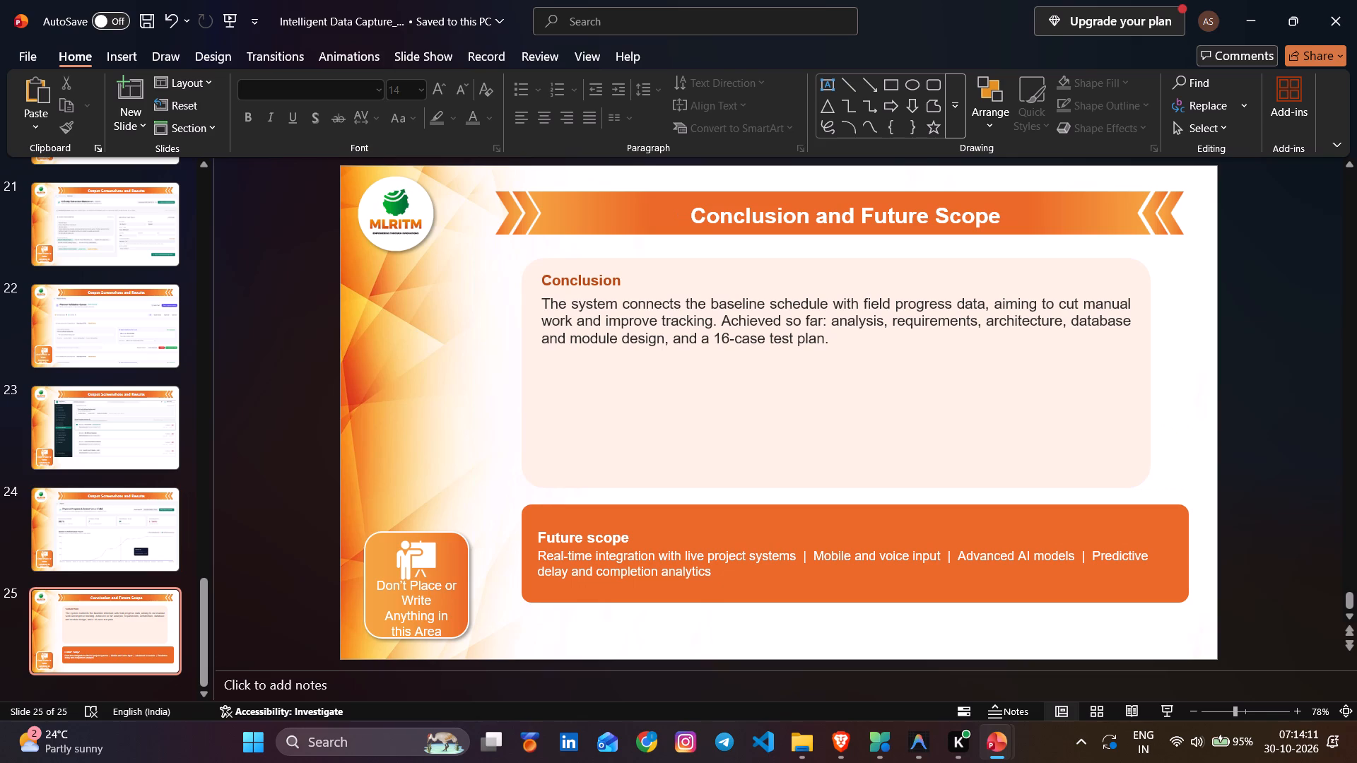
{"action": "scroll", "coordinate": [1148, 517], "scroll_direction": "up", "scroll_amount": 7}
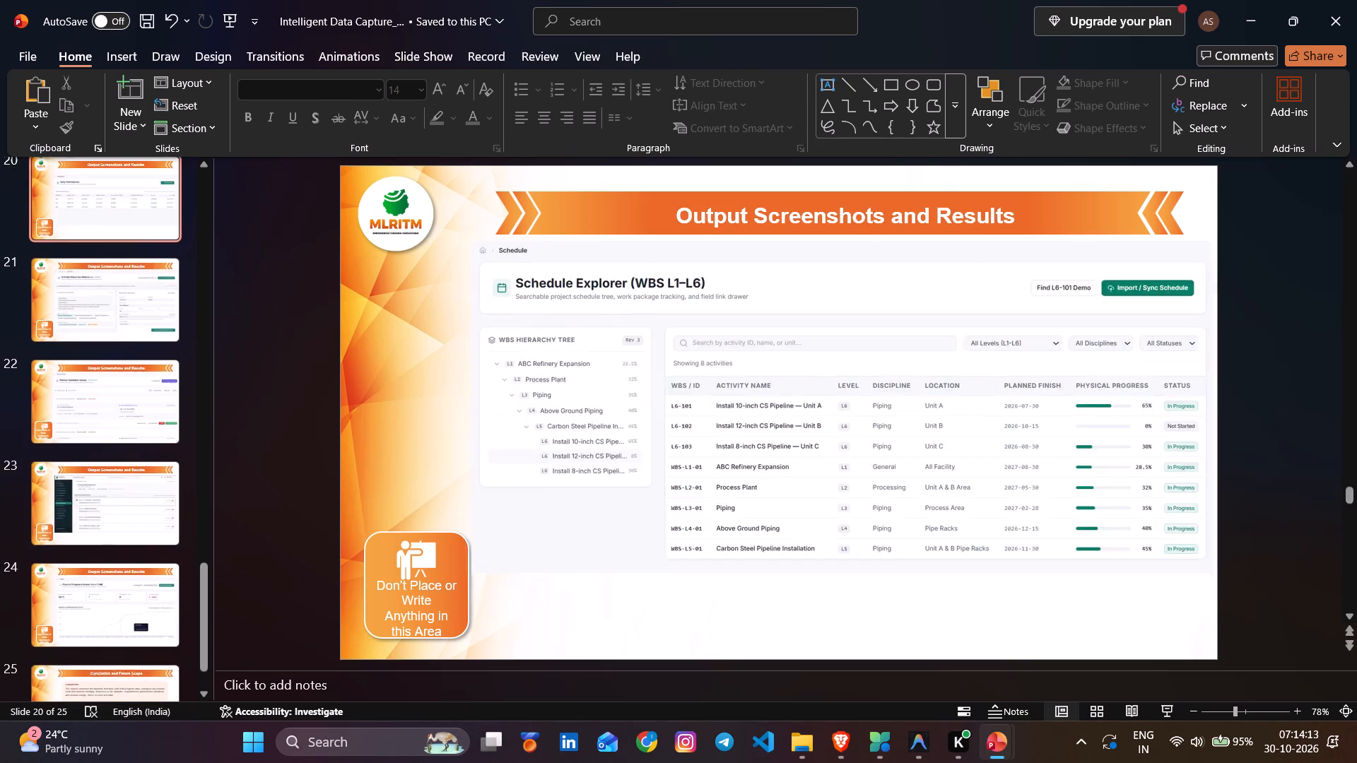
{"action": "scroll", "coordinate": [1149, 521], "scroll_direction": "up", "scroll_amount": 4}
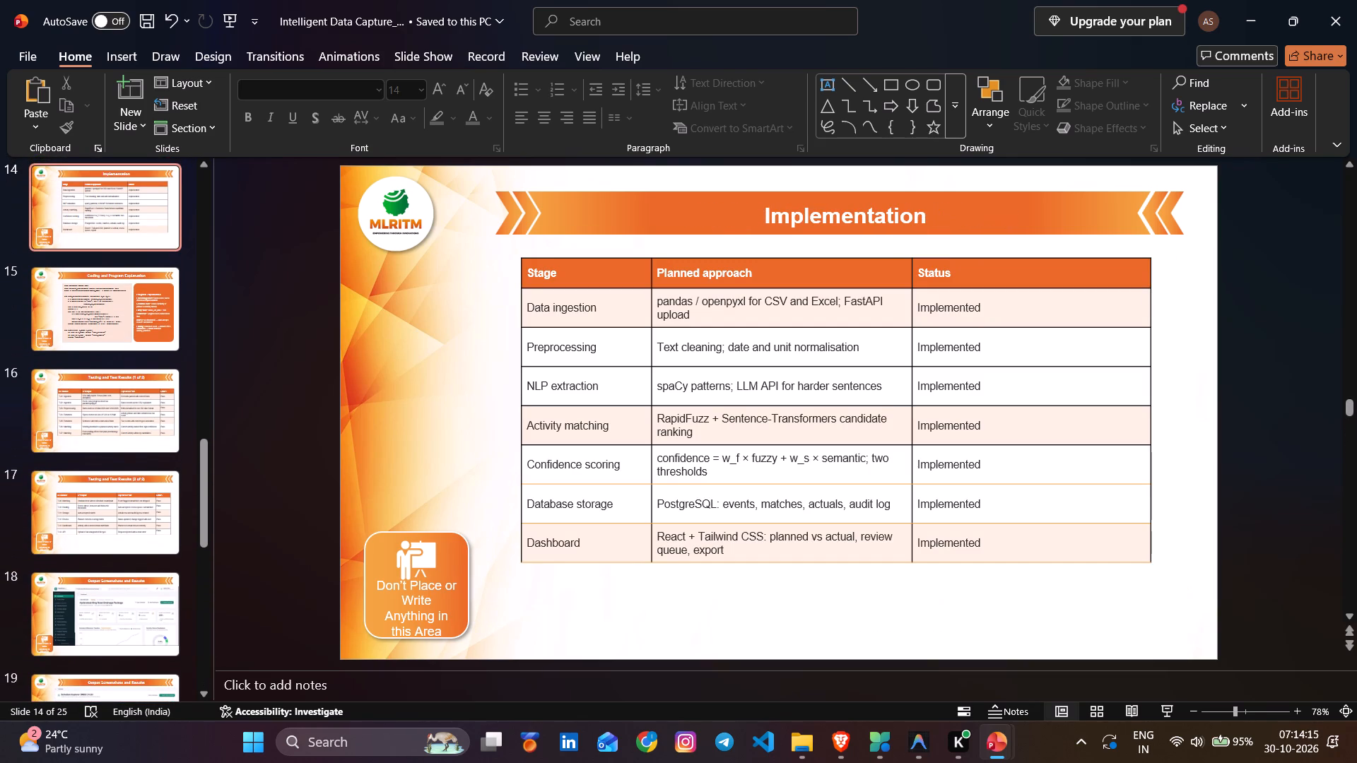
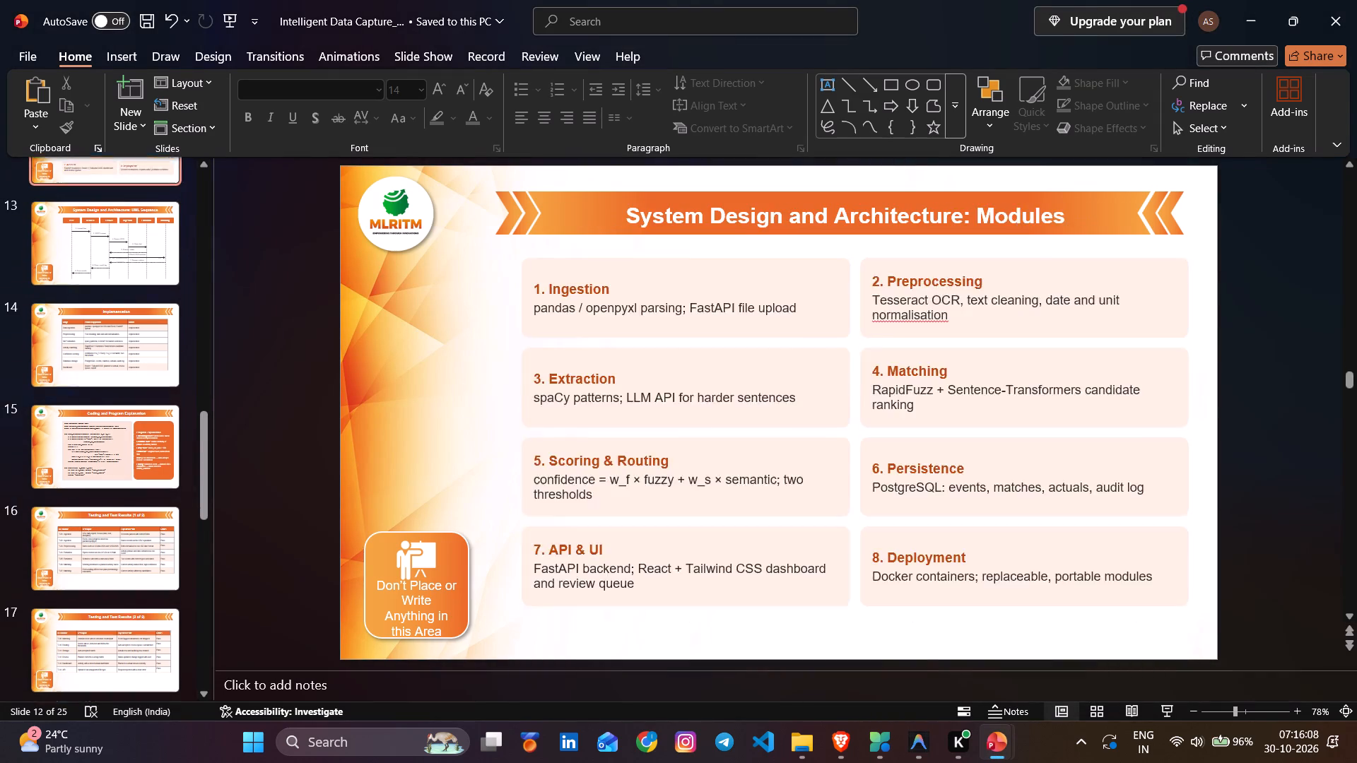
{"action": "scroll", "coordinate": [884, 576], "scroll_direction": "up", "scroll_amount": 3}
{"action": "scroll", "coordinate": [883, 579], "scroll_direction": "down", "scroll_amount": 8}
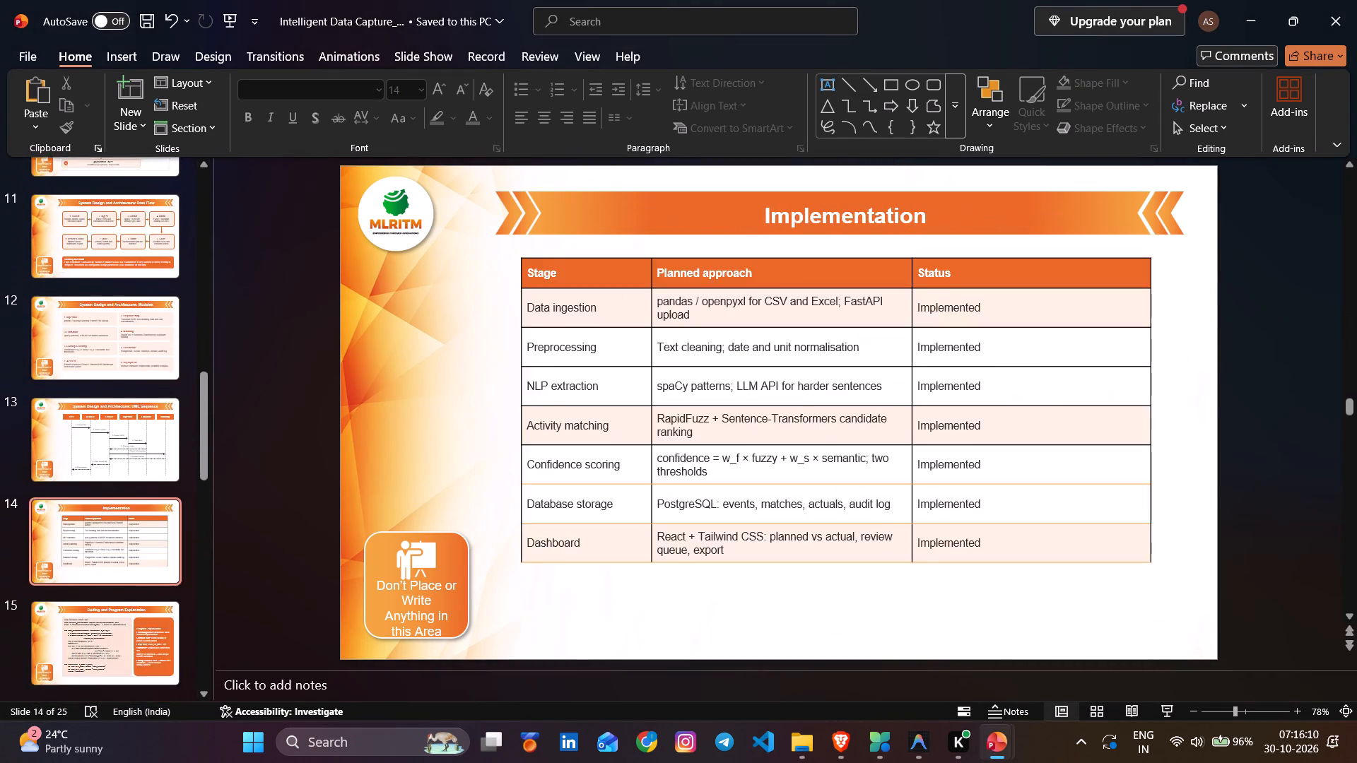
{"action": "scroll", "coordinate": [883, 579], "scroll_direction": "down", "scroll_amount": 18}
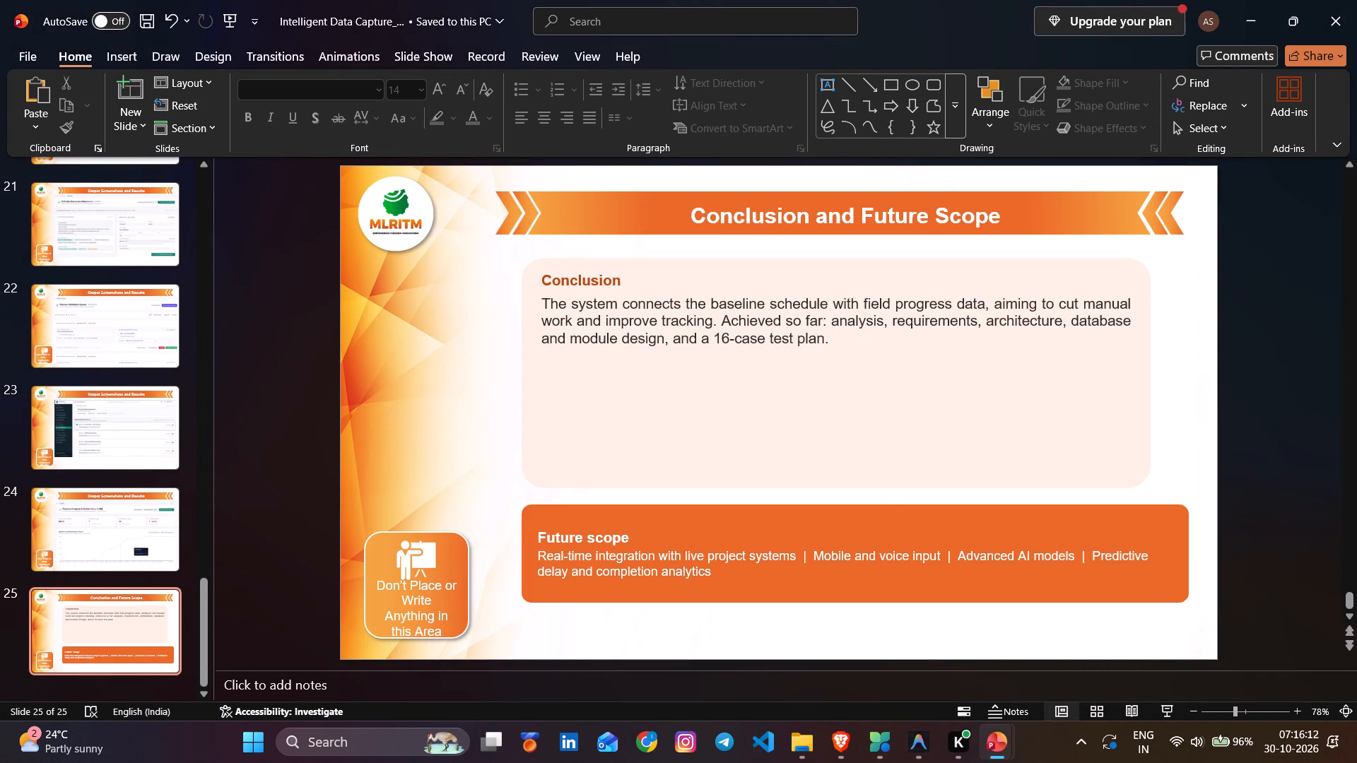
{"action": "scroll", "coordinate": [883, 581], "scroll_direction": "up", "scroll_amount": 1}
{"action": "scroll", "coordinate": [883, 581], "scroll_direction": "down", "scroll_amount": 10}
Start saving a copy of the presentation in Downloads, with the file name Intelligent Data Capture_B07_Final_PPT.
{"action": "left_click", "coordinate": [32, 54]}
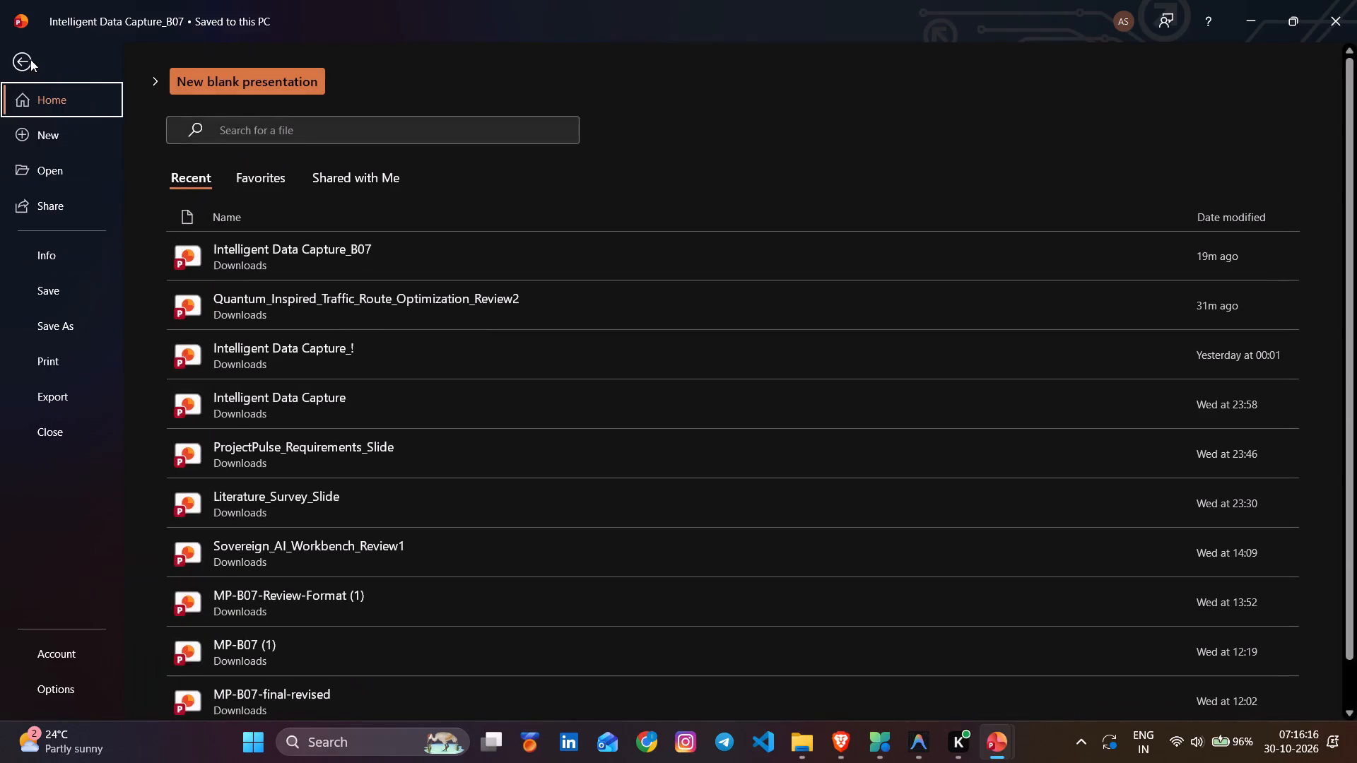
{"action": "left_click", "coordinate": [90, 320]}
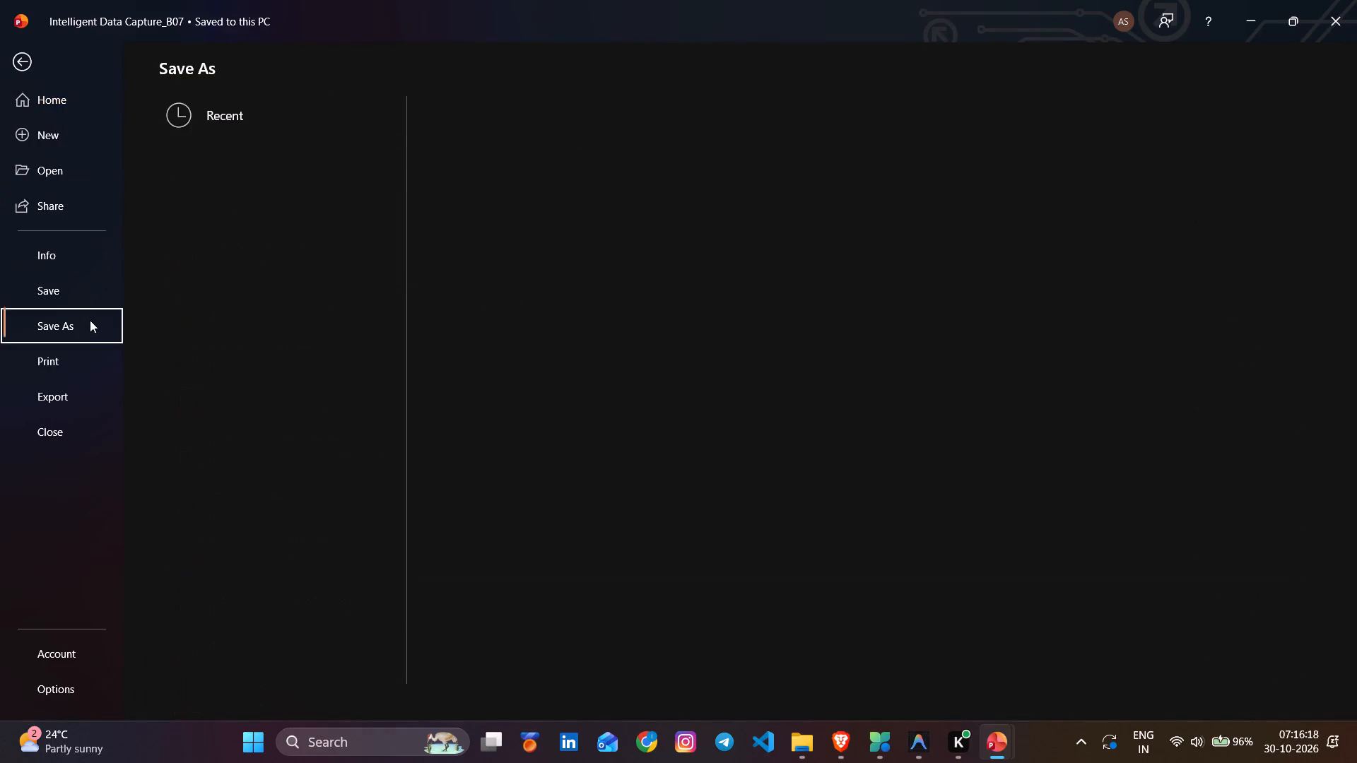
{"action": "double_click", "coordinate": [507, 203]}
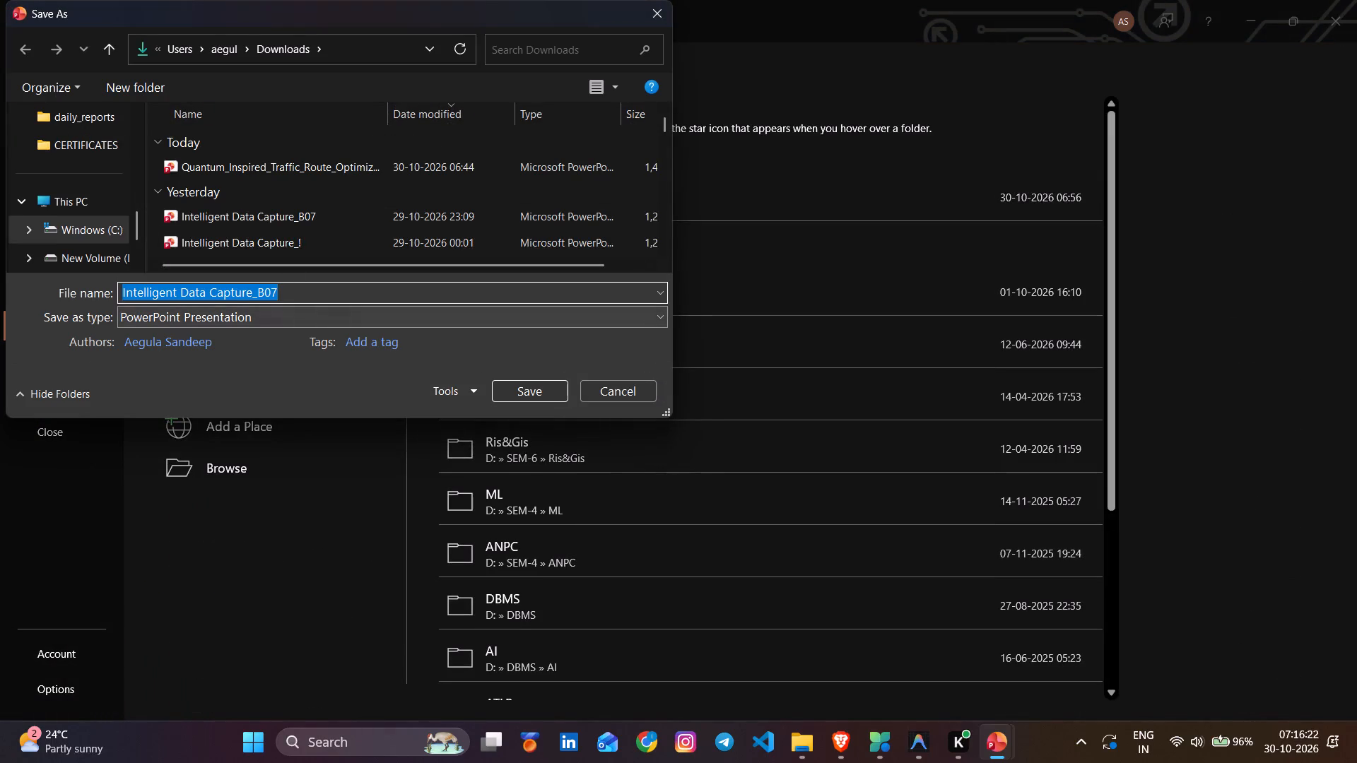
{"action": "left_click", "coordinate": [307, 288]}
{"action": "left_click", "coordinate": [307, 288]}
{"action": "left_click", "coordinate": [307, 290]}
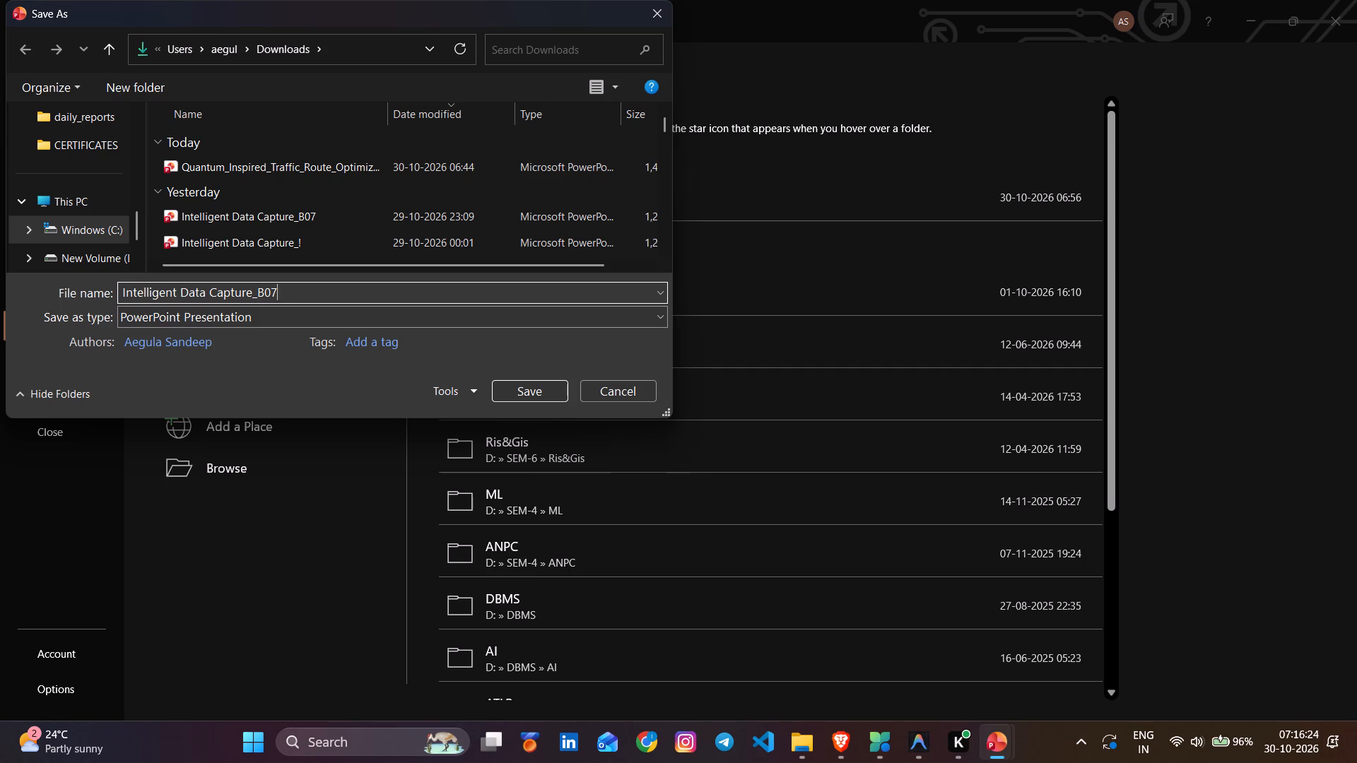
{"action": "key", "text": "shift+underscore"}
{"action": "type", "text": "Final"}
{"action": "key", "text": "space"}
{"action": "key", "text": "BackSpace"}
{"action": "key", "text": "shift+parenright"}
{"action": "key", "text": "BackSpace"}
{"action": "type", "text": "_PPT"}
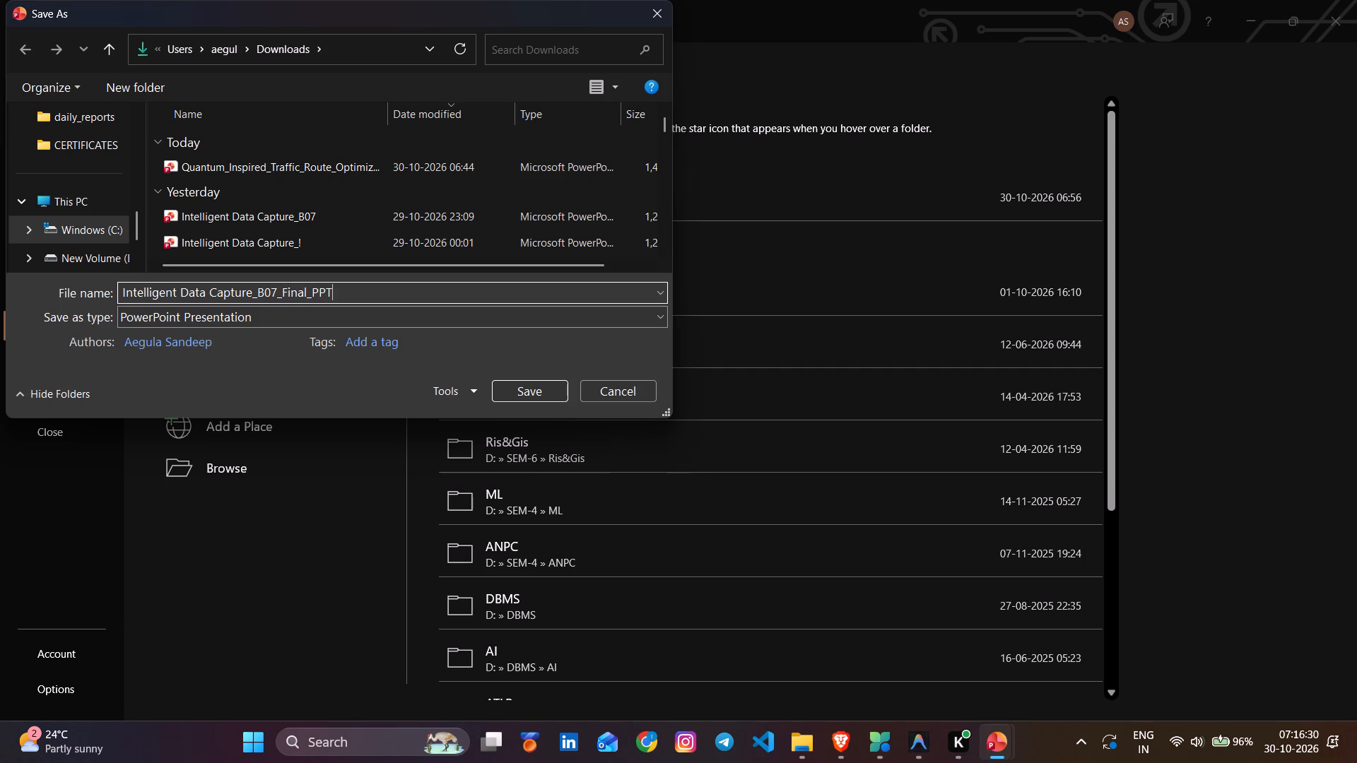
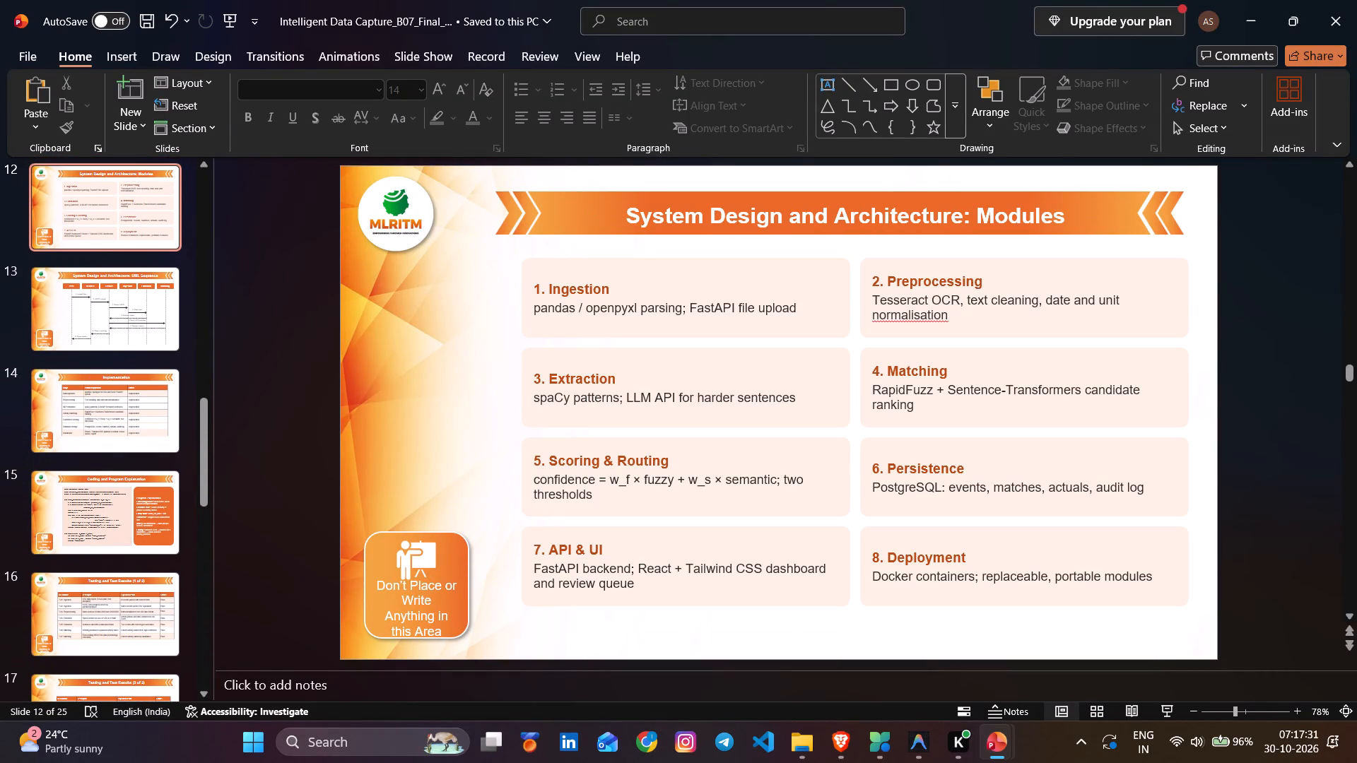
Review the system analysis and system design slides, from Proposed and Feasibility through Requirements, Architecture and Modules to the UML Sequence.
{"action": "scroll", "coordinate": [888, 383], "scroll_direction": "up", "scroll_amount": 2}
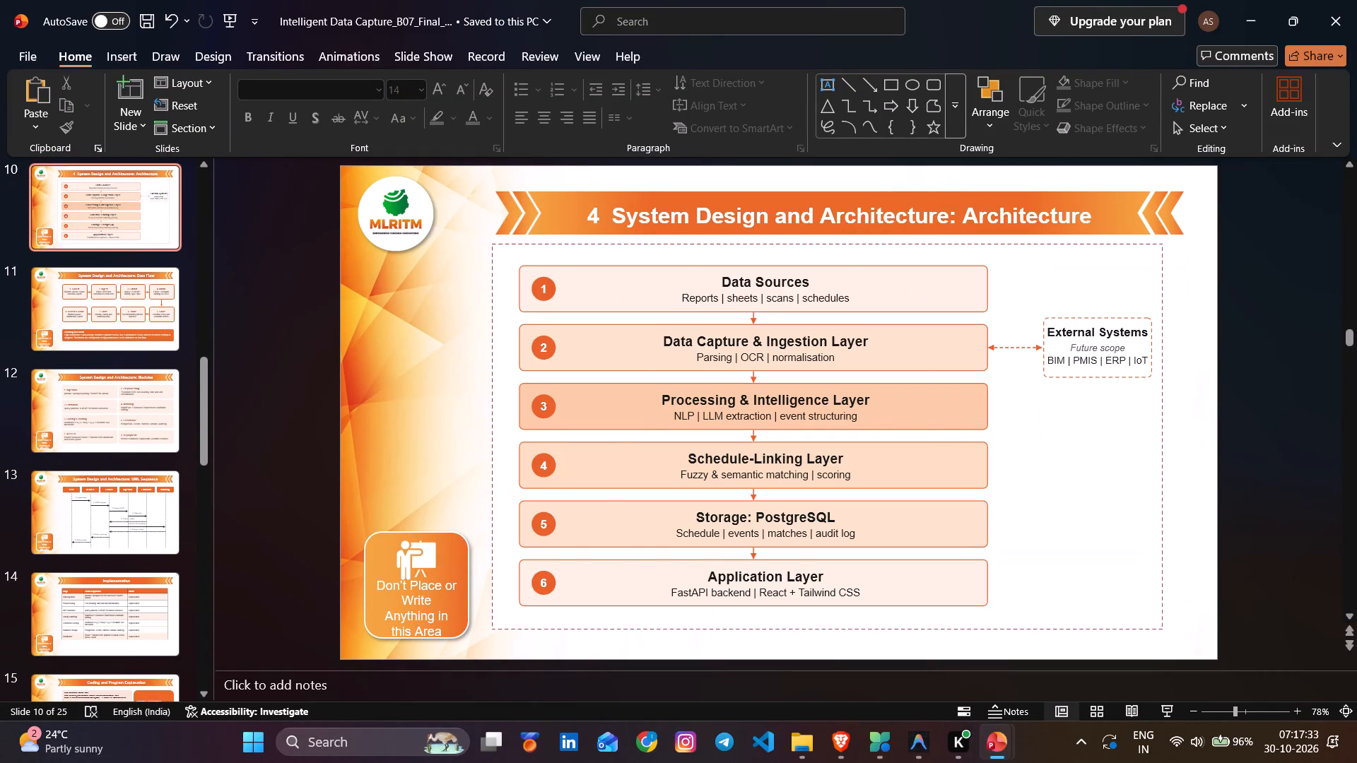
{"action": "scroll", "coordinate": [888, 383], "scroll_direction": "up", "scroll_amount": 2}
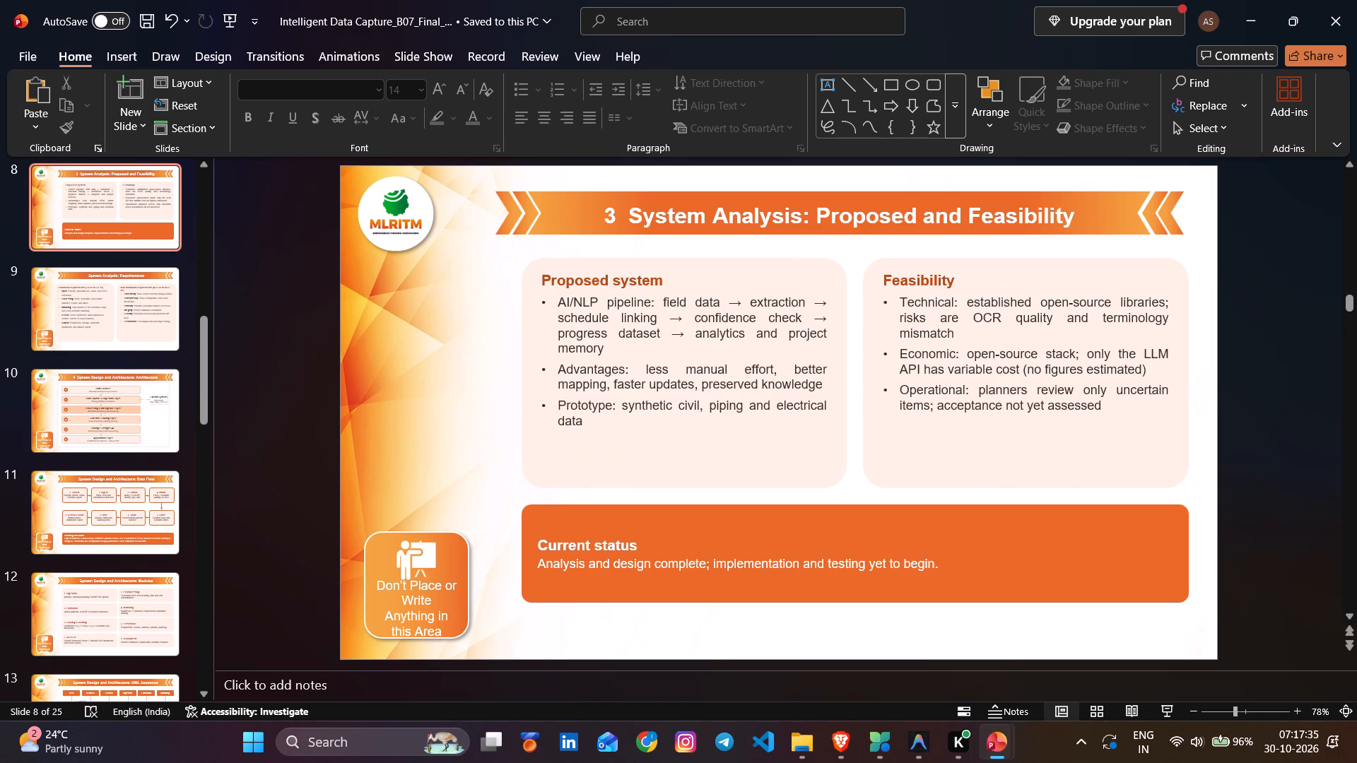
{"action": "scroll", "coordinate": [888, 383], "scroll_direction": "down", "scroll_amount": 1}
{"action": "scroll", "coordinate": [888, 383], "scroll_direction": "up", "scroll_amount": 1}
{"action": "scroll", "coordinate": [855, 304], "scroll_direction": "down", "scroll_amount": 1}
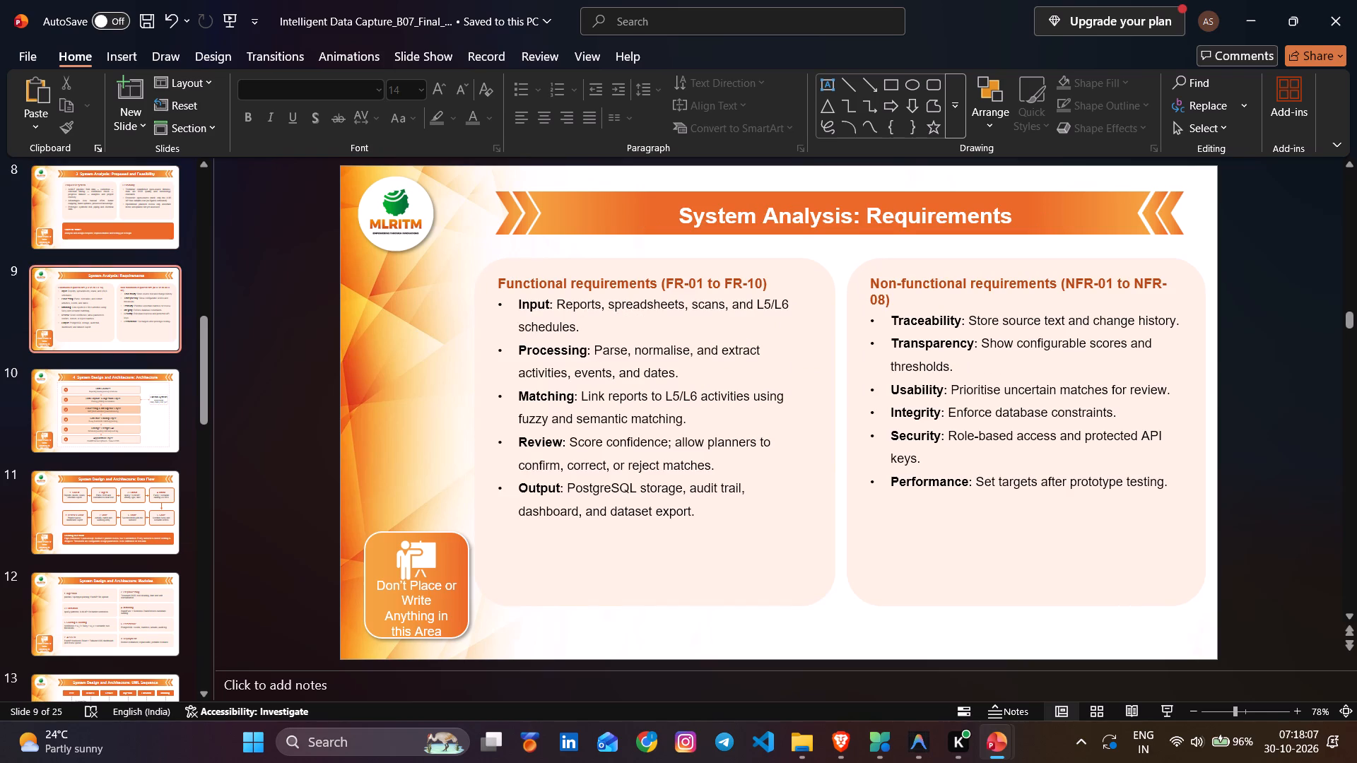
{"action": "scroll", "coordinate": [840, 312], "scroll_direction": "down", "scroll_amount": 1}
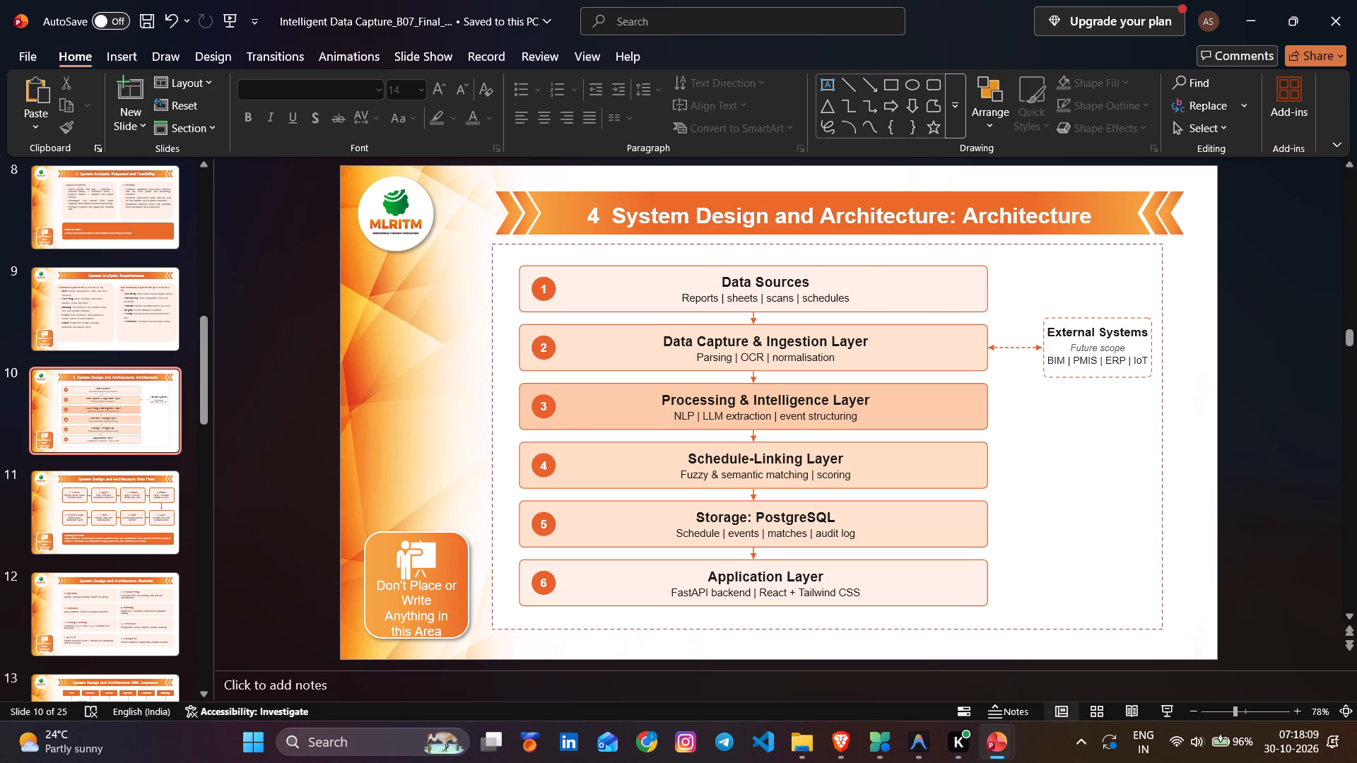
{"action": "scroll", "coordinate": [840, 312], "scroll_direction": "down", "scroll_amount": 2}
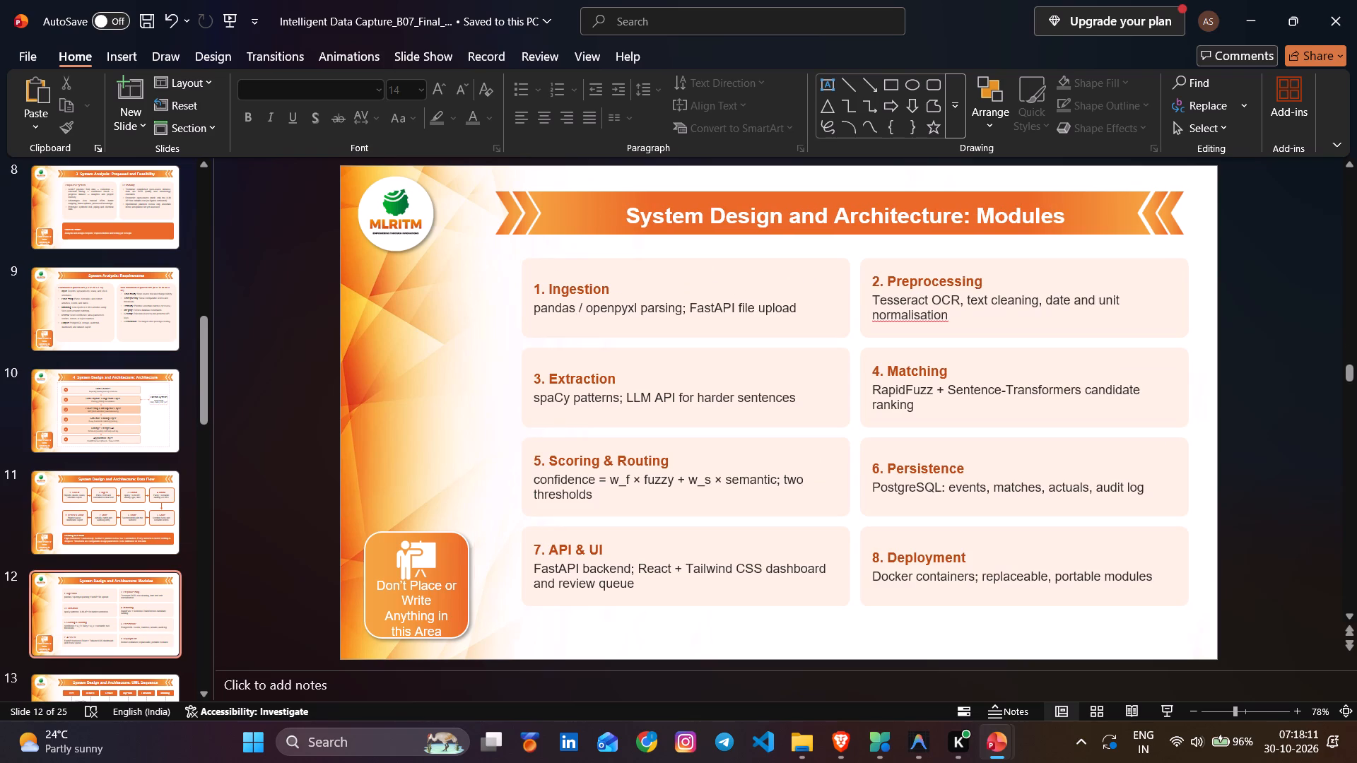
{"action": "scroll", "coordinate": [840, 312], "scroll_direction": "down", "scroll_amount": 1}
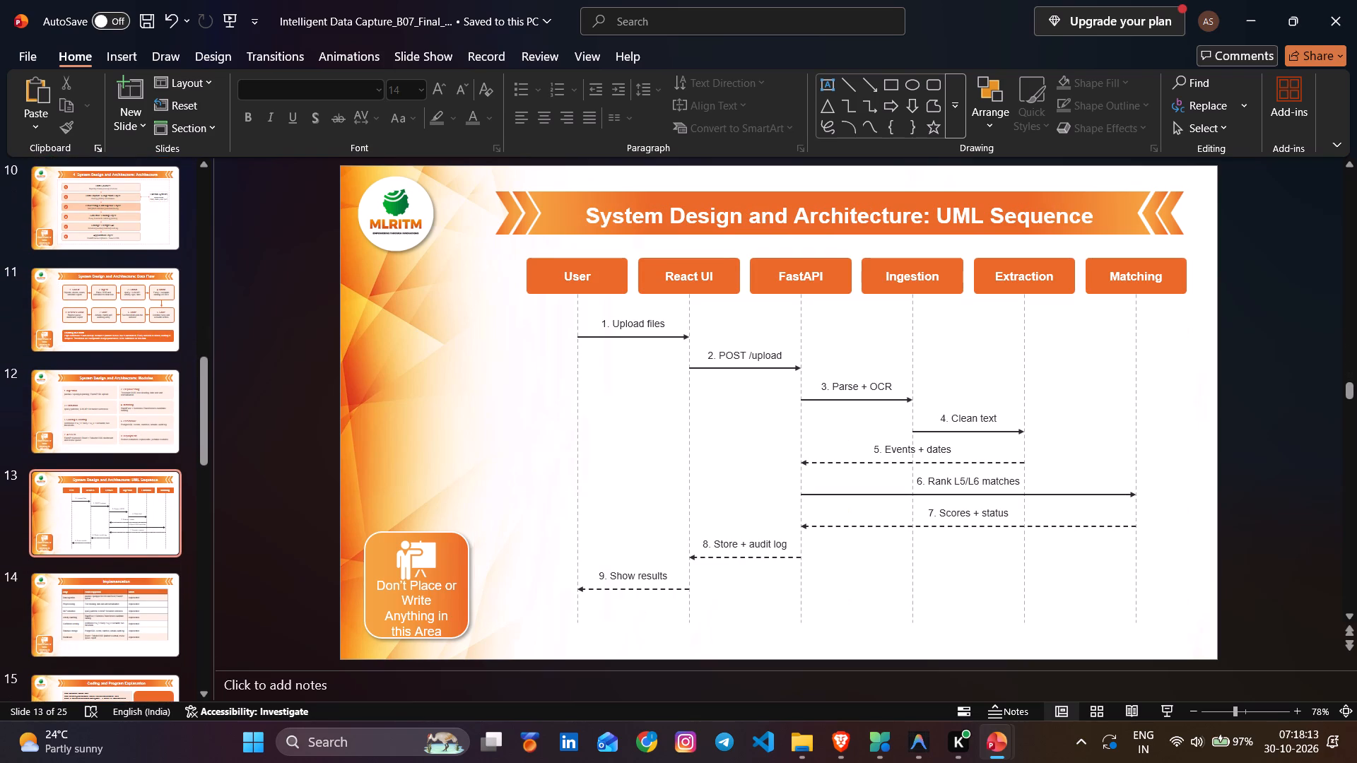
{"action": "scroll", "coordinate": [864, 413], "scroll_direction": "up", "scroll_amount": 1}
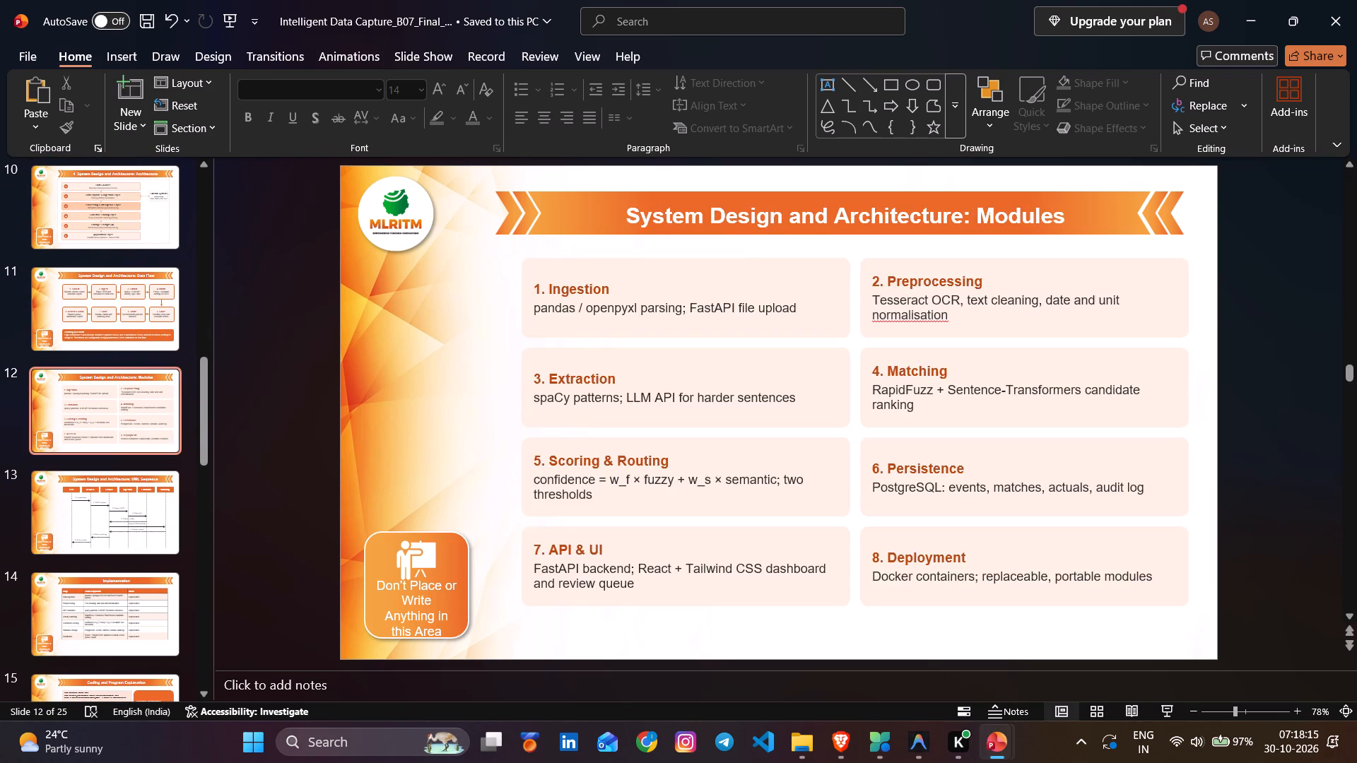
{"action": "scroll", "coordinate": [864, 413], "scroll_direction": "down", "scroll_amount": 1}
{"action": "scroll", "coordinate": [864, 413], "scroll_direction": "up", "scroll_amount": 1}
{"action": "scroll", "coordinate": [864, 413], "scroll_direction": "down", "scroll_amount": 1}
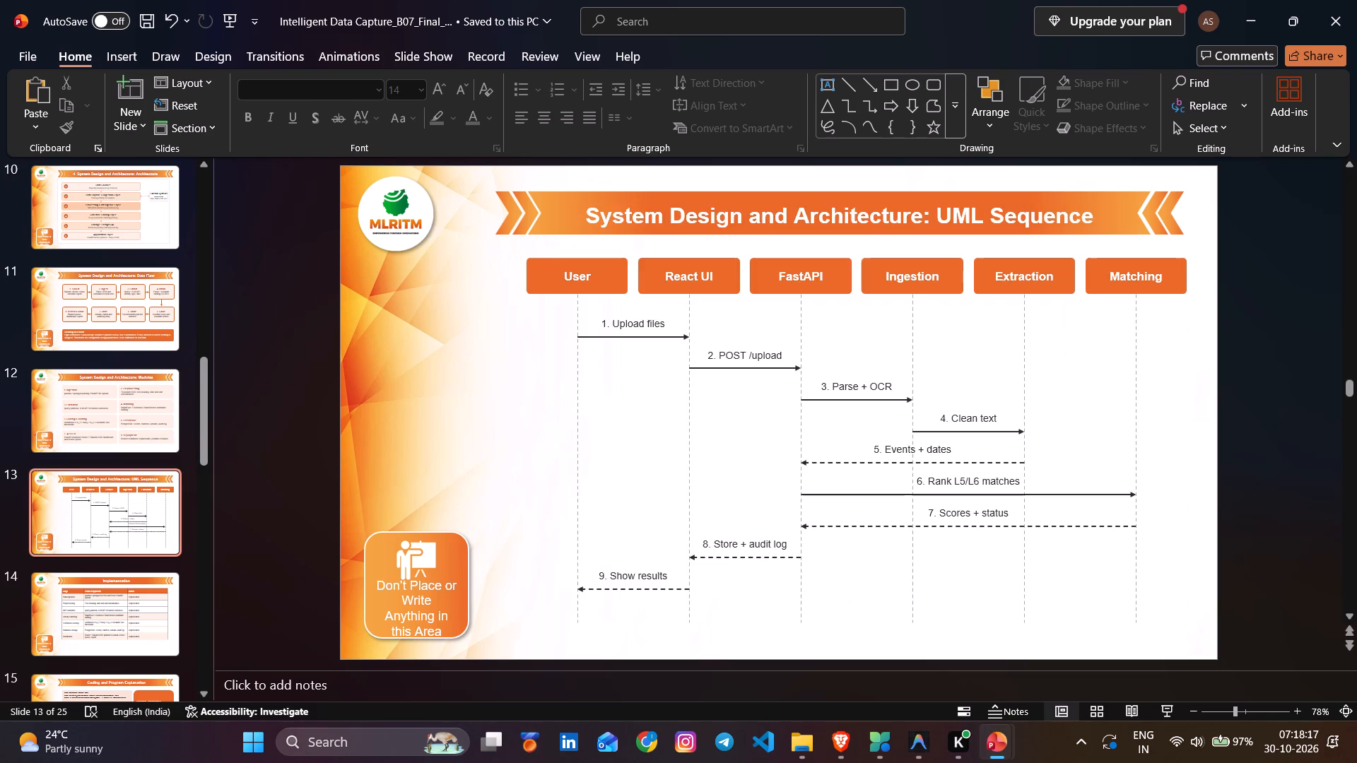
{"action": "scroll", "coordinate": [864, 413], "scroll_direction": "down", "scroll_amount": 1}
{"action": "scroll", "coordinate": [864, 413], "scroll_direction": "up", "scroll_amount": 1}
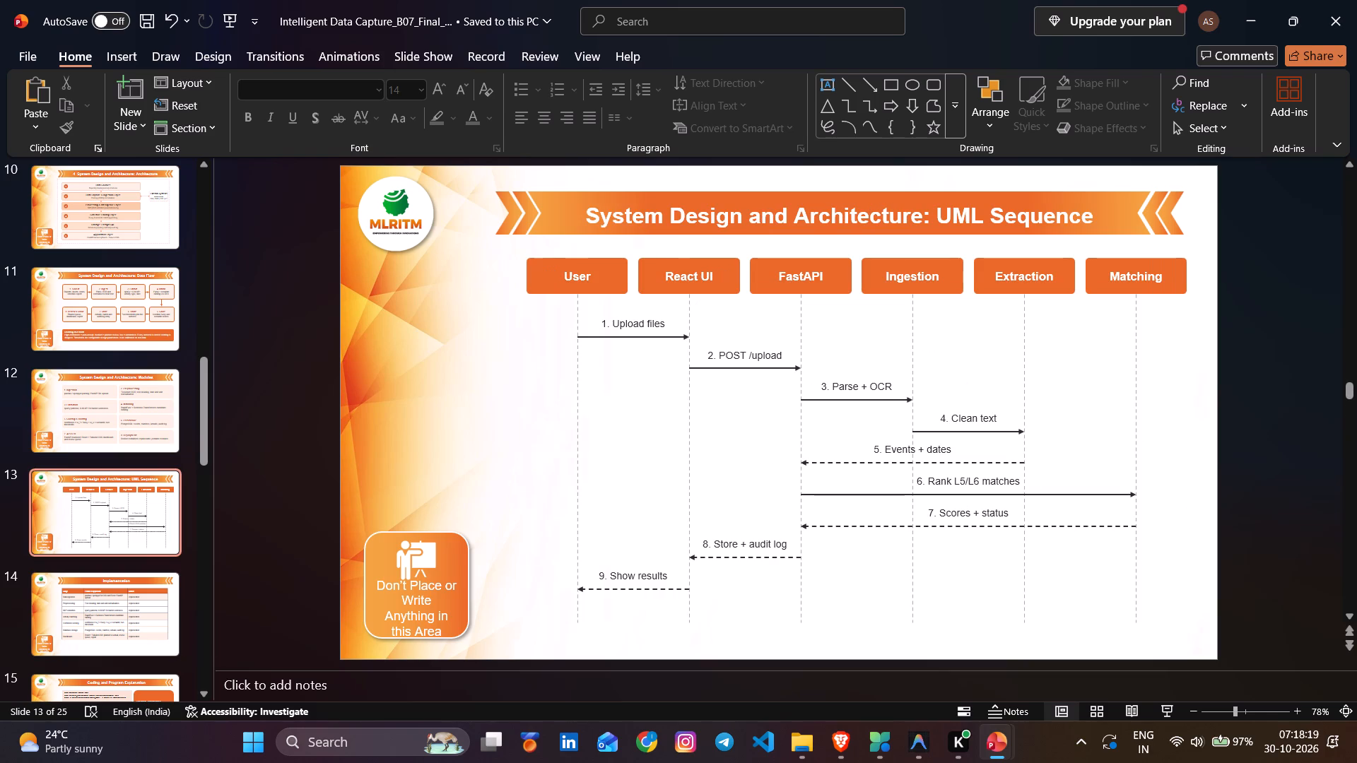
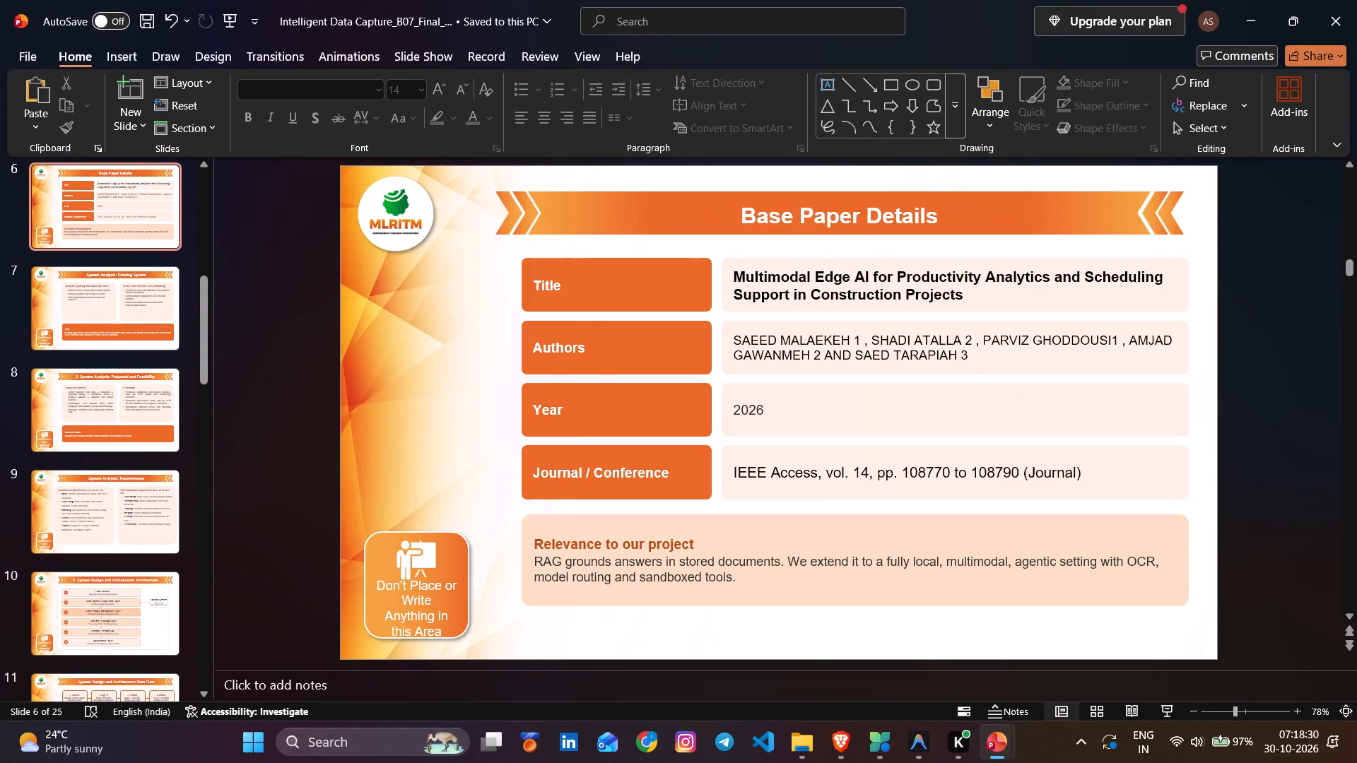
Review the Base Paper Details slide and the System Analysis slides on Existing System, Proposed and Feasibility, and Requirements.
{"action": "scroll", "coordinate": [751, 436], "scroll_direction": "down", "scroll_amount": 2}
{"action": "scroll", "coordinate": [751, 437], "scroll_direction": "up", "scroll_amount": 1}
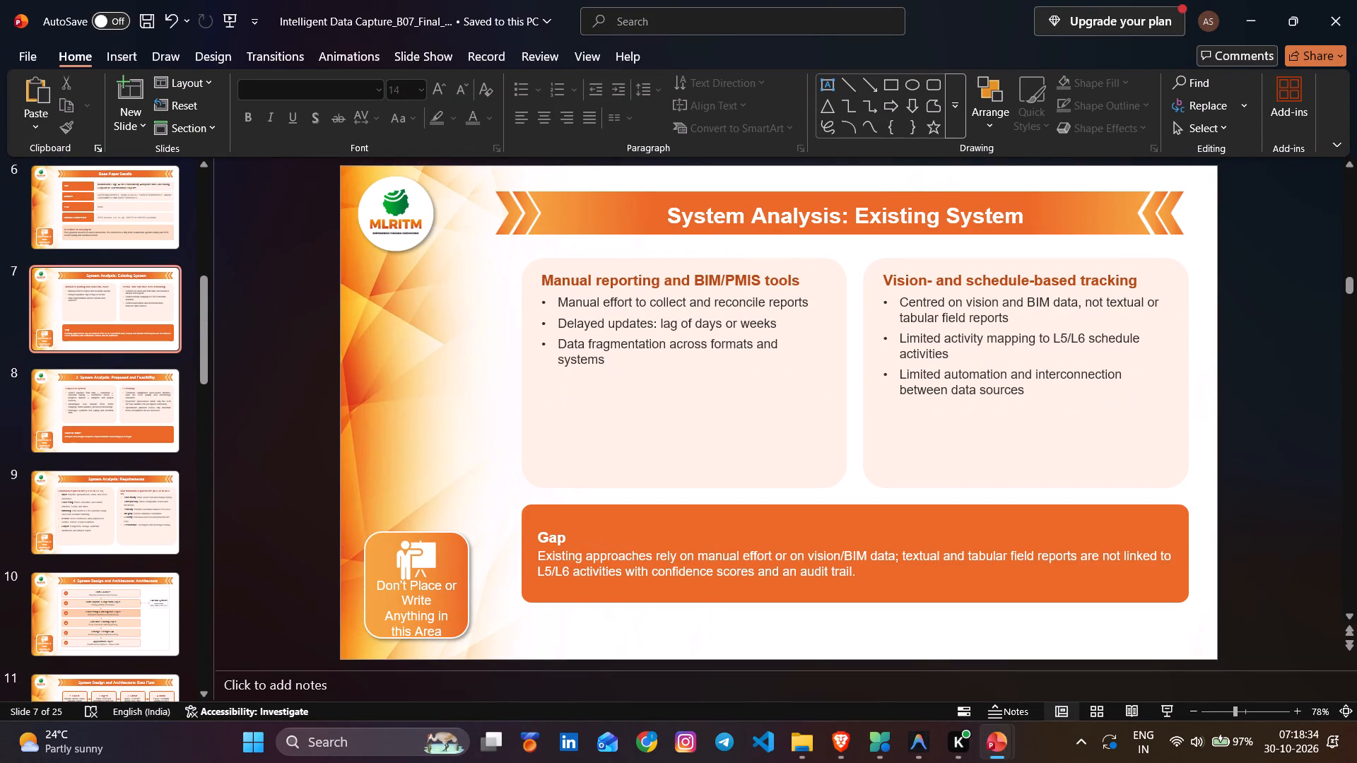
{"action": "scroll", "coordinate": [750, 437], "scroll_direction": "up", "scroll_amount": 1}
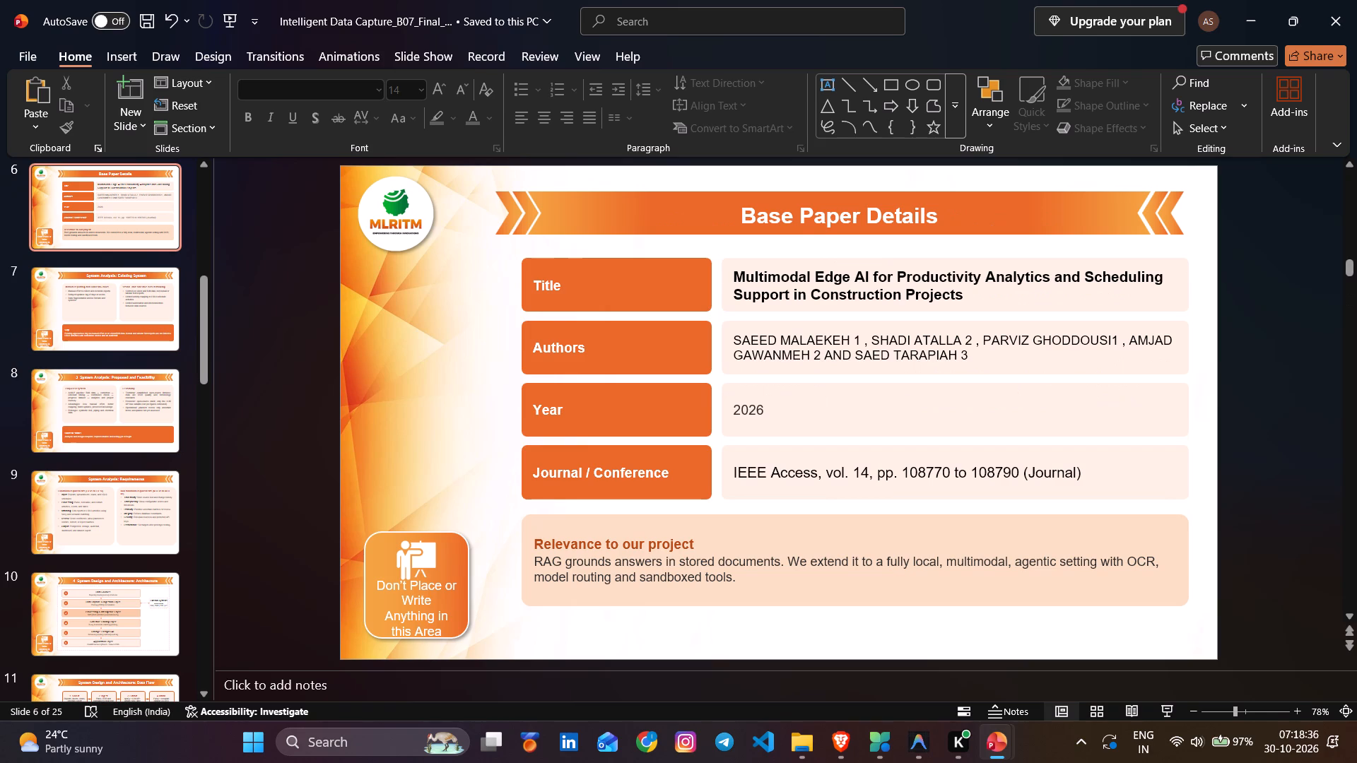
{"action": "scroll", "coordinate": [750, 437], "scroll_direction": "down", "scroll_amount": 3}
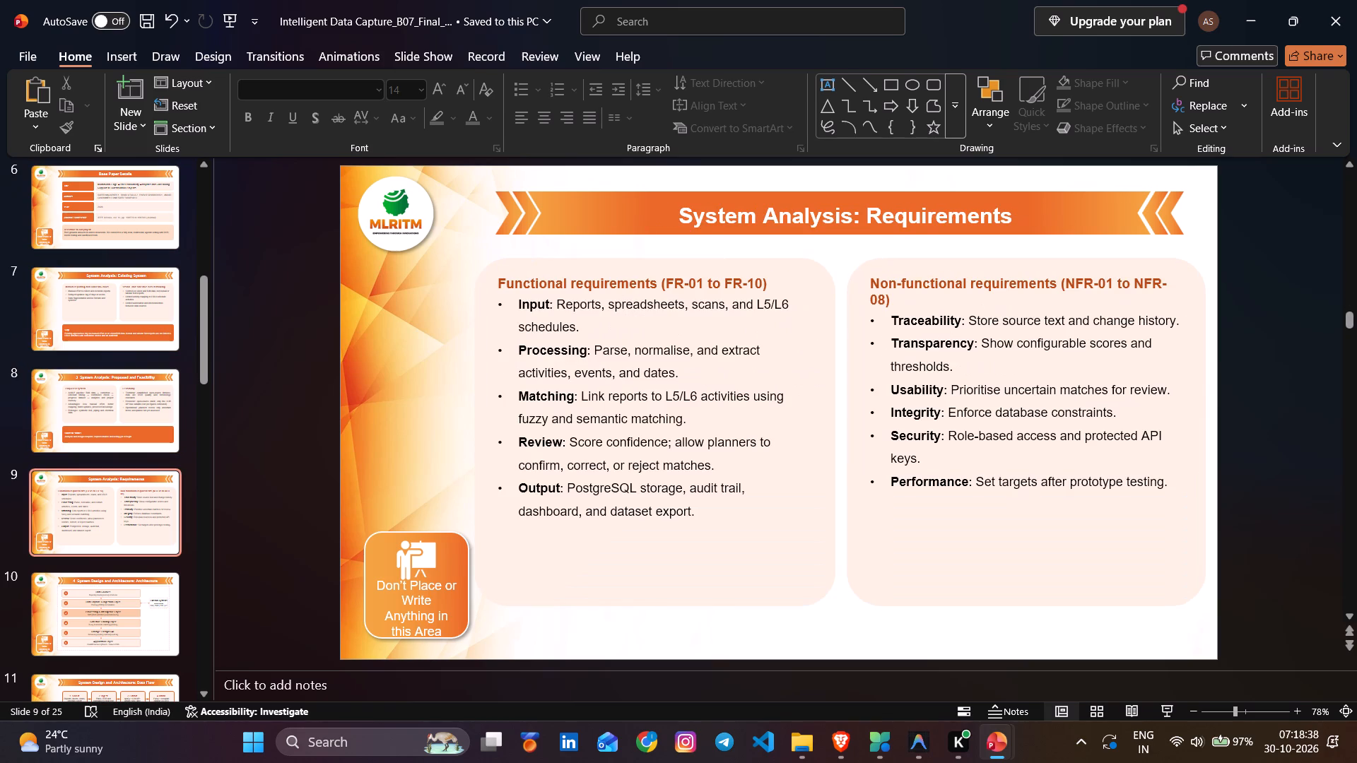
{"action": "scroll", "coordinate": [750, 437], "scroll_direction": "up", "scroll_amount": 2}
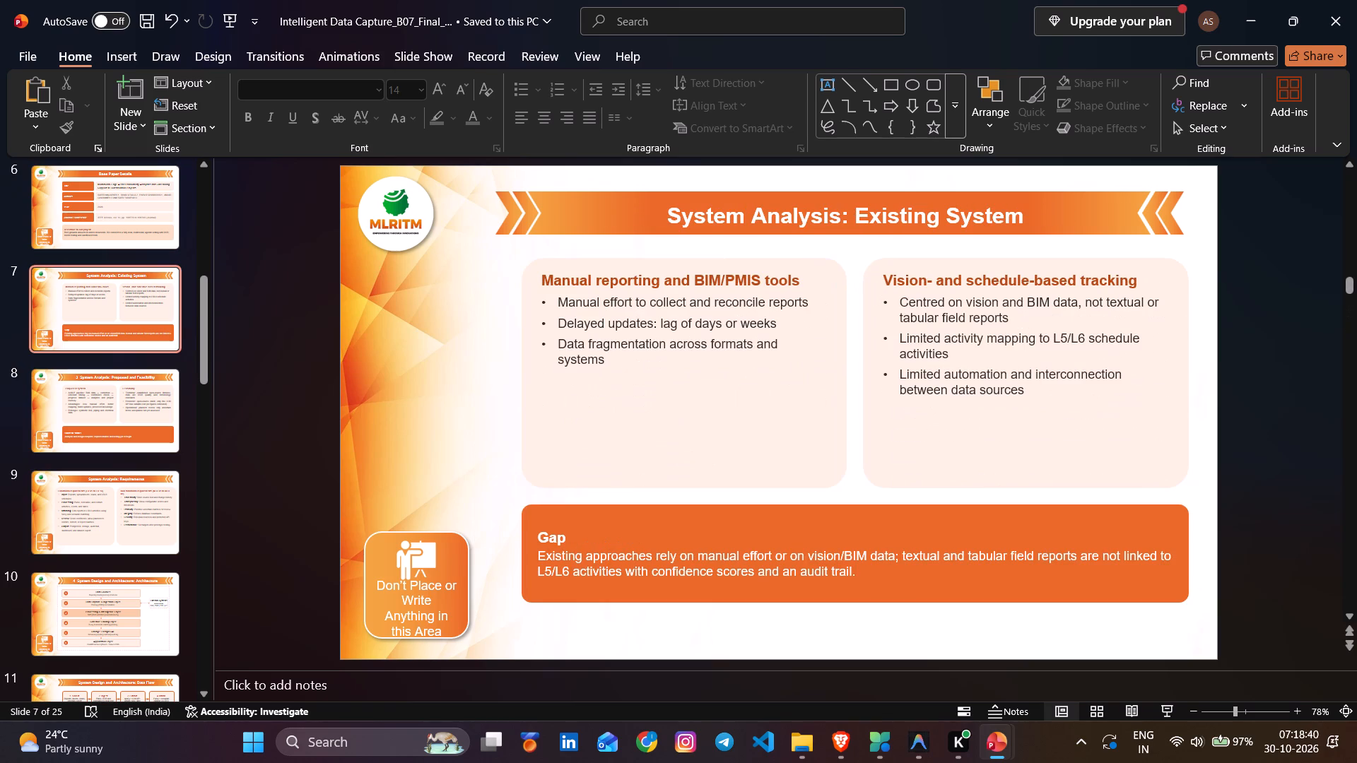
{"action": "scroll", "coordinate": [750, 437], "scroll_direction": "up", "scroll_amount": 1}
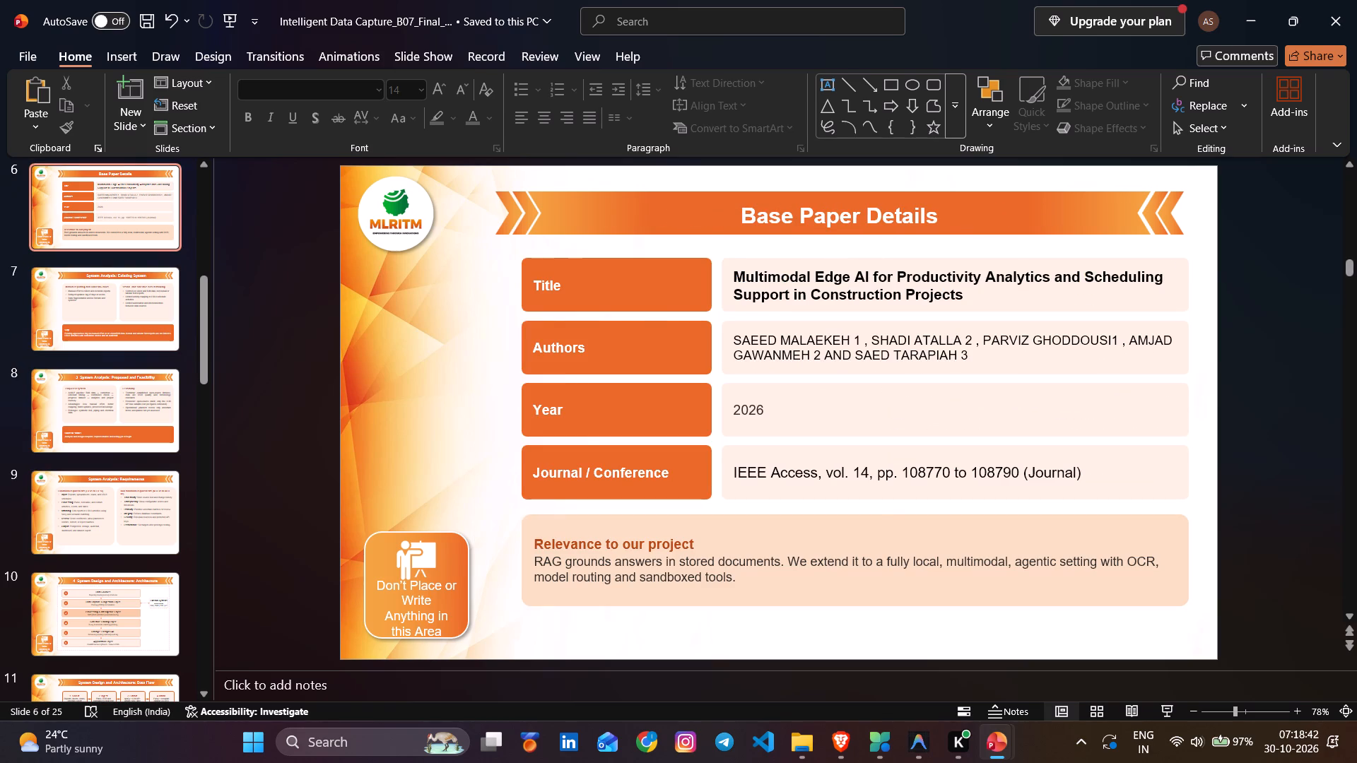
{"action": "scroll", "coordinate": [750, 437], "scroll_direction": "down", "scroll_amount": 1}
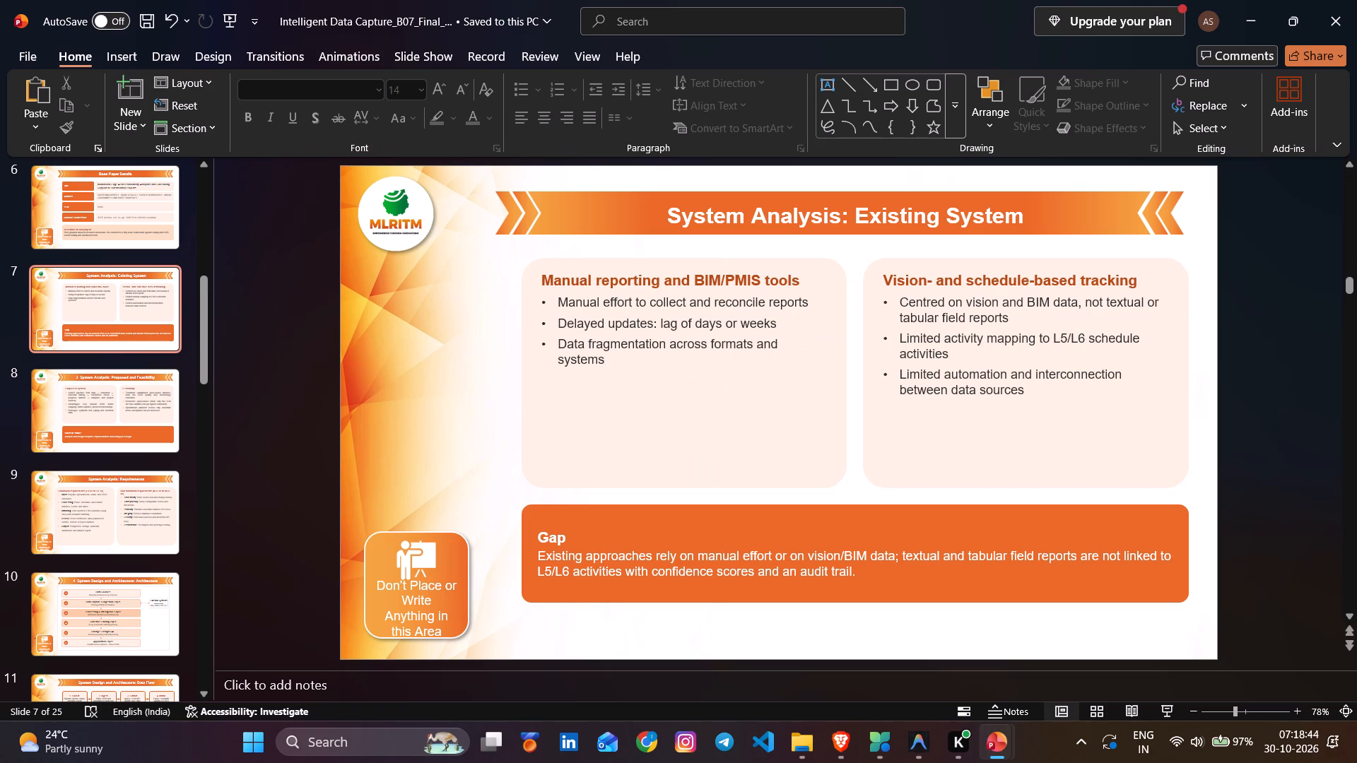
{"action": "scroll", "coordinate": [765, 422], "scroll_direction": "down", "scroll_amount": 1}
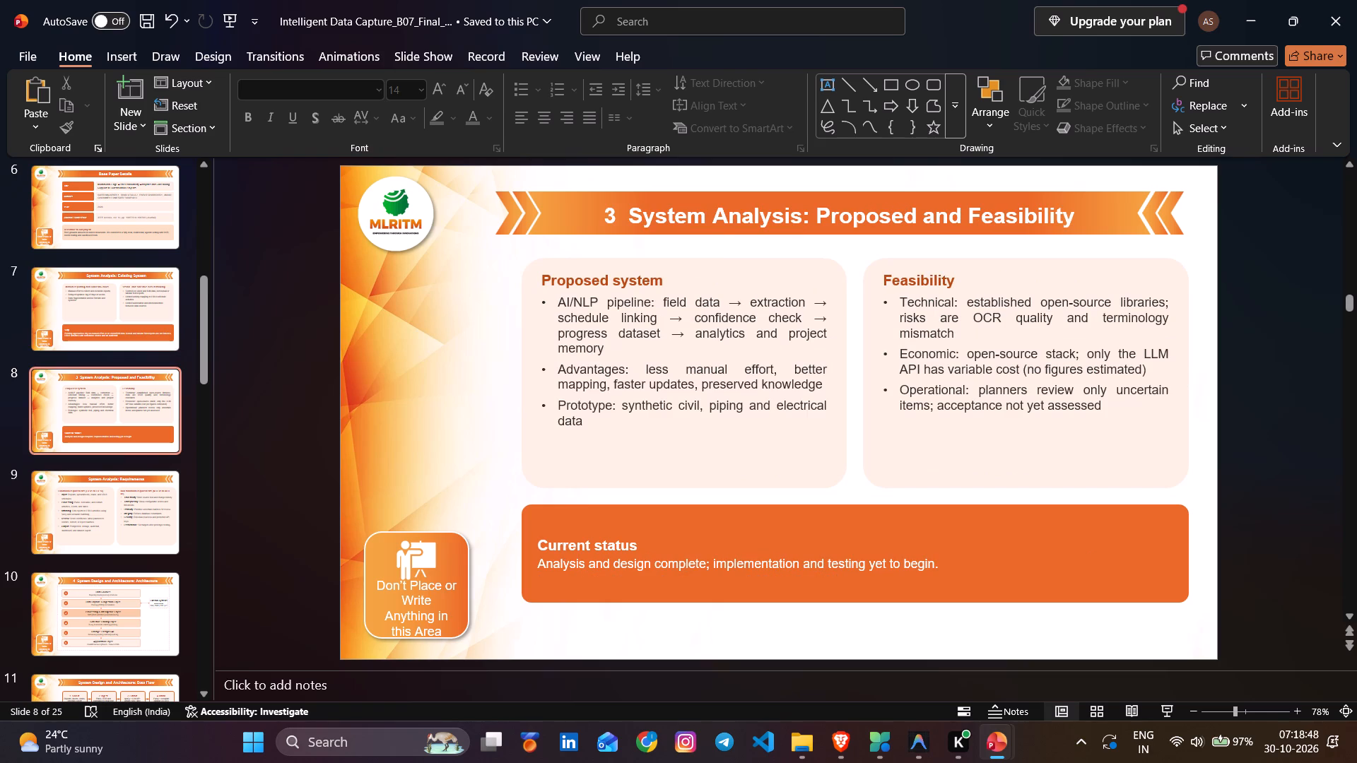
{"action": "scroll", "coordinate": [765, 422], "scroll_direction": "down", "scroll_amount": 1}
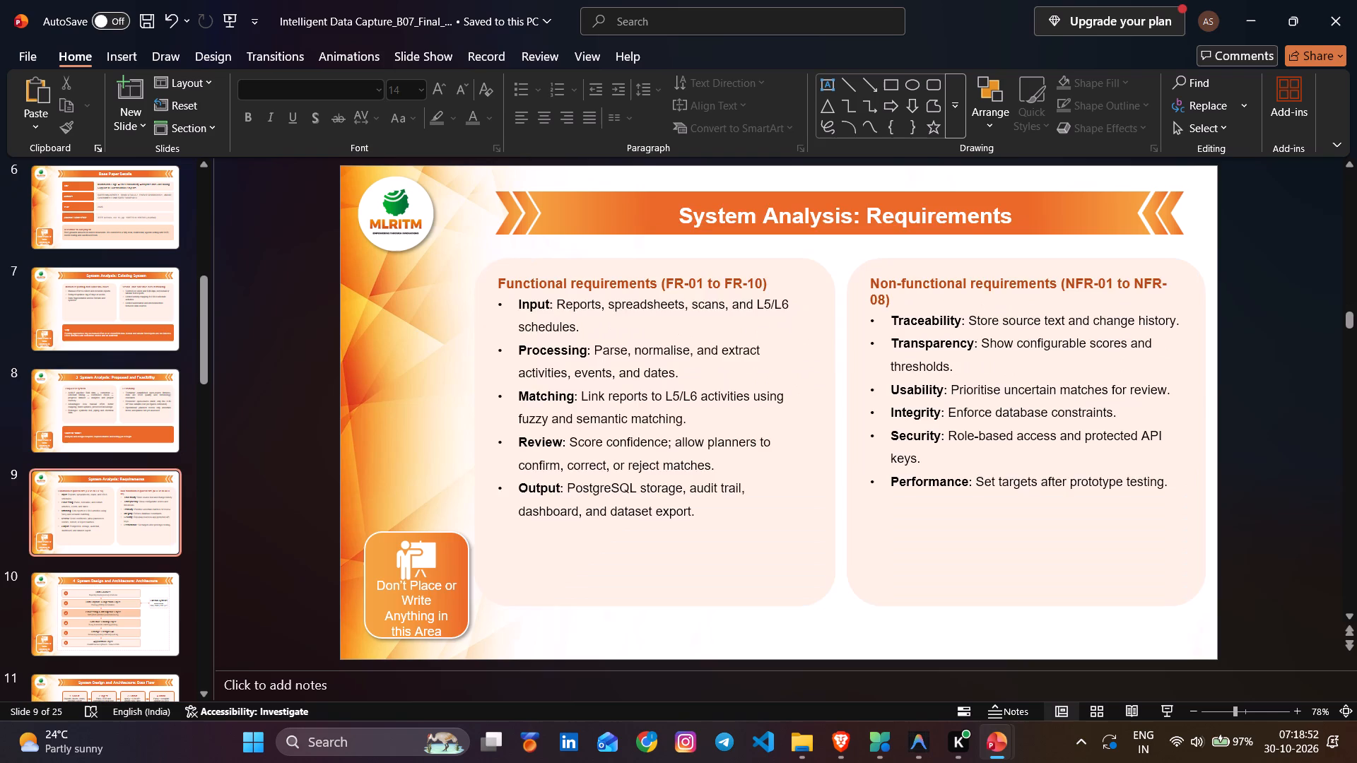
{"action": "scroll", "coordinate": [765, 422], "scroll_direction": "up", "scroll_amount": 1}
{"action": "scroll", "coordinate": [765, 422], "scroll_direction": "down", "scroll_amount": 1}
Look through the System Design and Architecture slides, reading Architecture, Data Flow and Modules, and go back to Requirements.
{"action": "scroll", "coordinate": [765, 422], "scroll_direction": "down", "scroll_amount": 1}
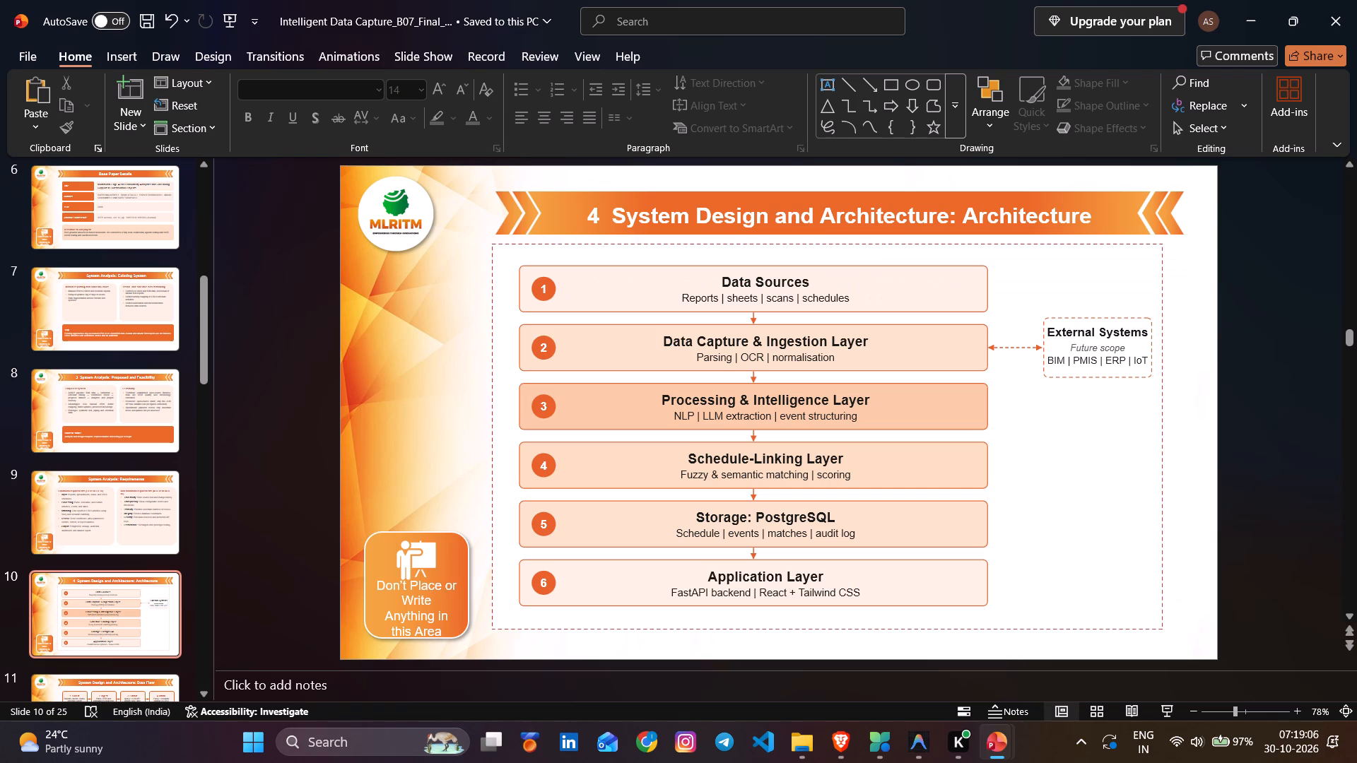
{"action": "scroll", "coordinate": [765, 422], "scroll_direction": "down", "scroll_amount": 1}
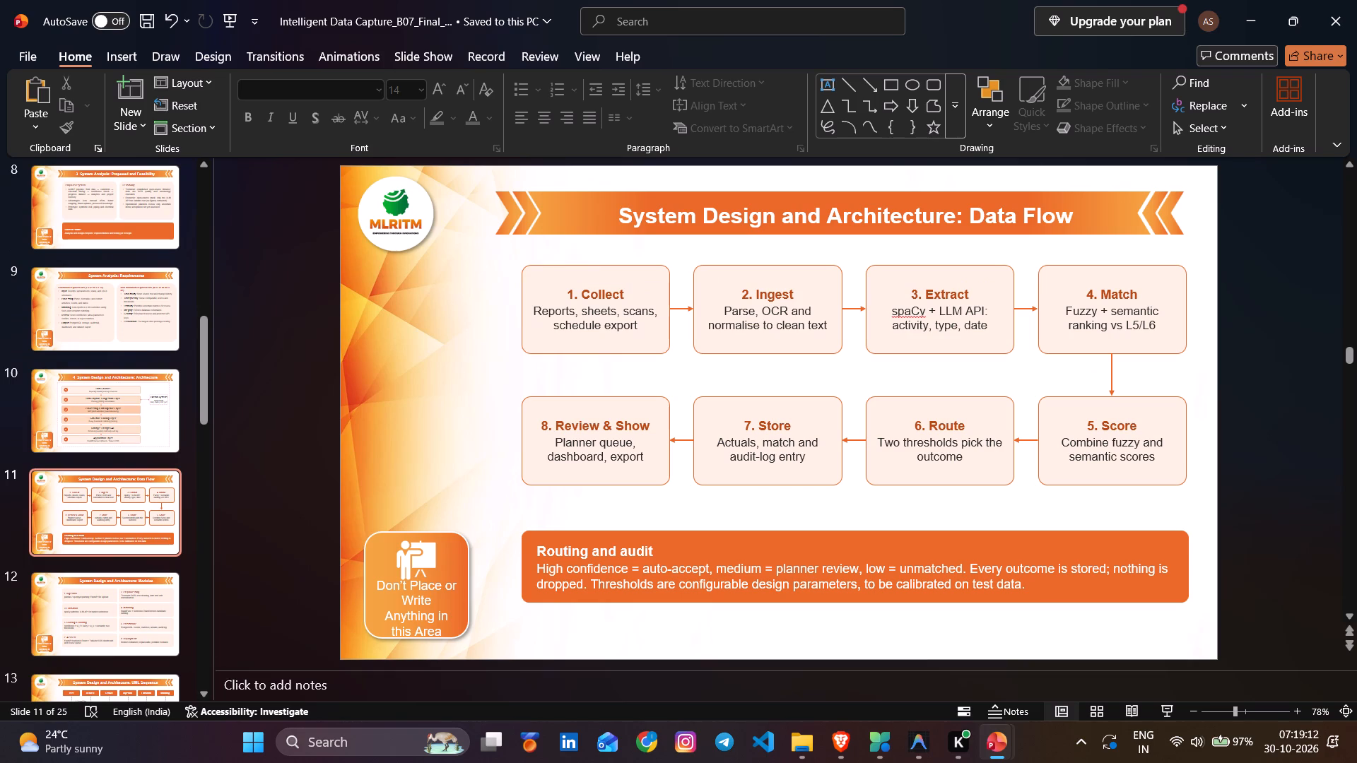
{"action": "scroll", "coordinate": [765, 422], "scroll_direction": "down", "scroll_amount": 1}
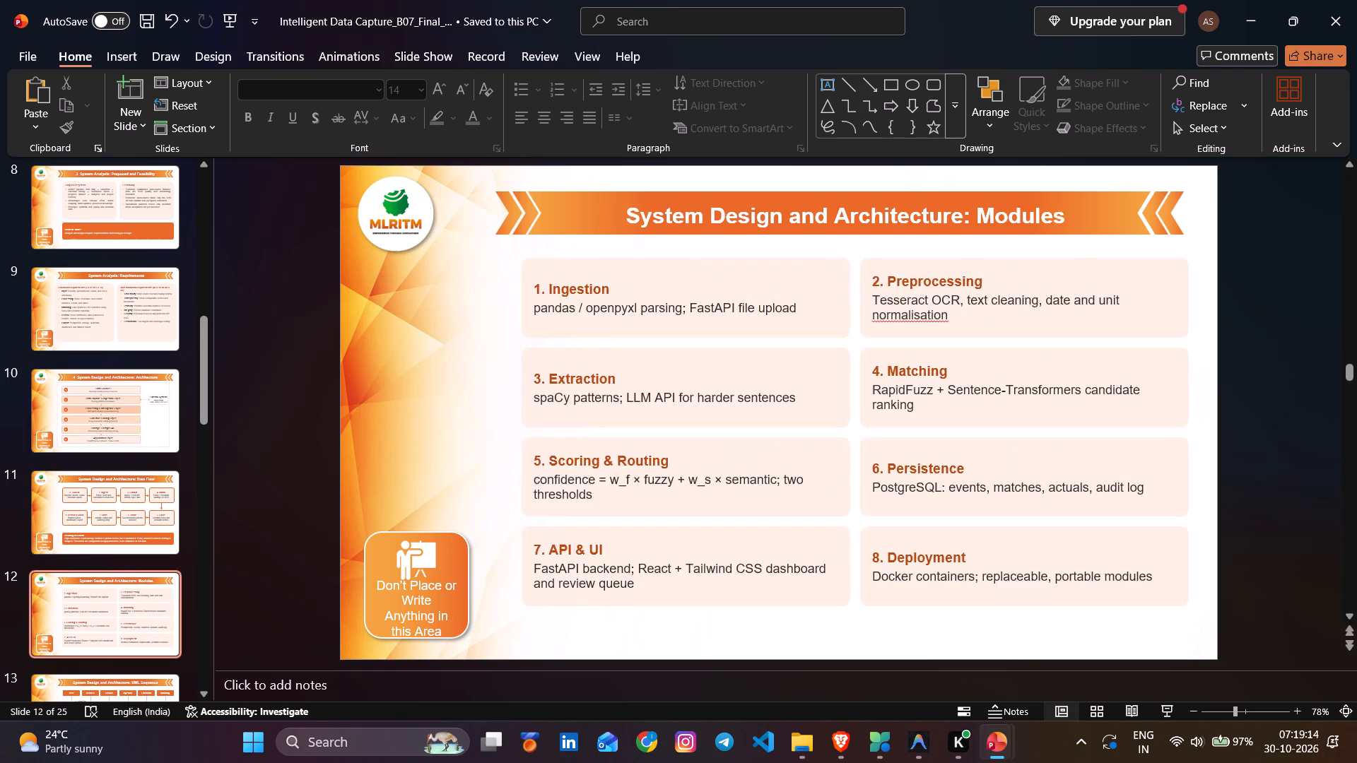
{"action": "scroll", "coordinate": [765, 422], "scroll_direction": "down", "scroll_amount": 2}
{"action": "scroll", "coordinate": [765, 422], "scroll_direction": "up", "scroll_amount": 5}
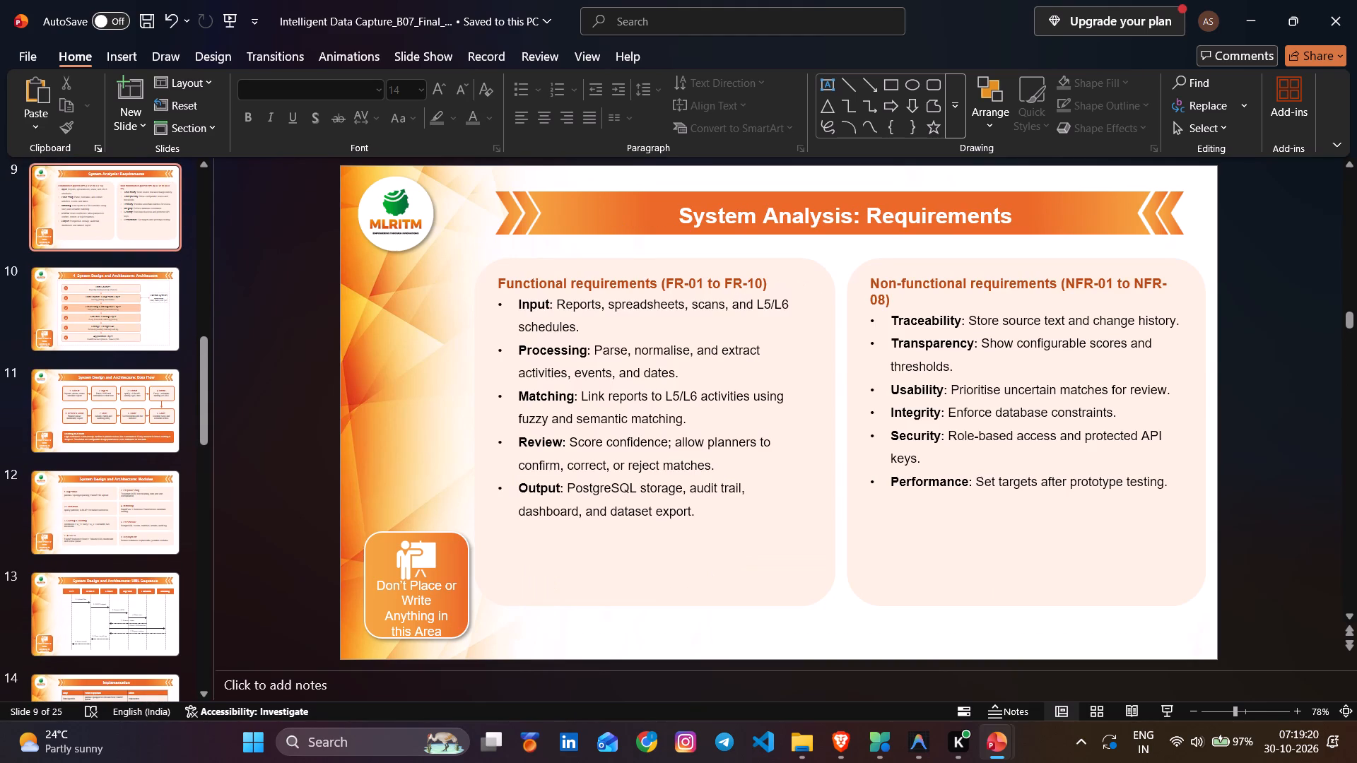
Return to the Base Paper Details slide and reread the System Analysis slides from Existing System through Requirements.
{"action": "scroll", "coordinate": [764, 425], "scroll_direction": "up", "scroll_amount": 3}
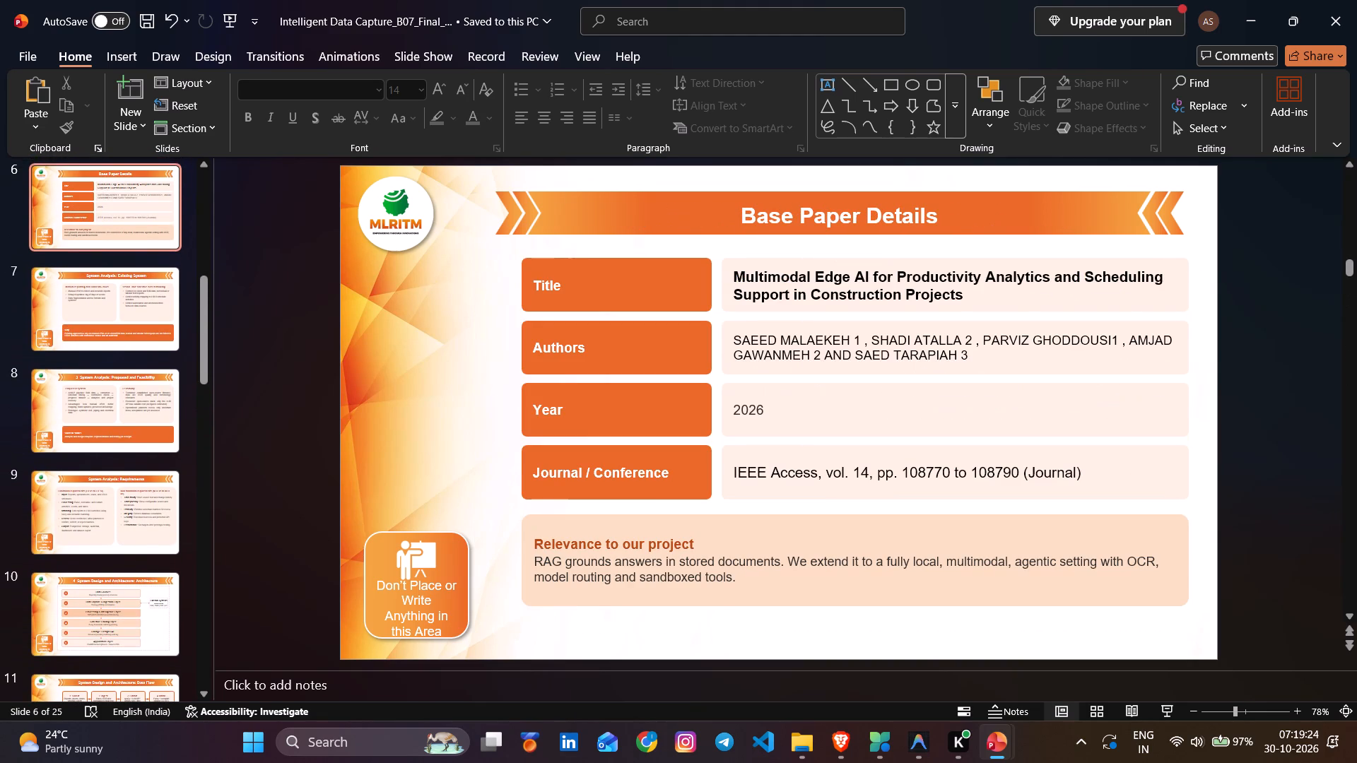
{"action": "scroll", "coordinate": [763, 430], "scroll_direction": "up", "scroll_amount": 1}
{"action": "scroll", "coordinate": [763, 430], "scroll_direction": "down", "scroll_amount": 1}
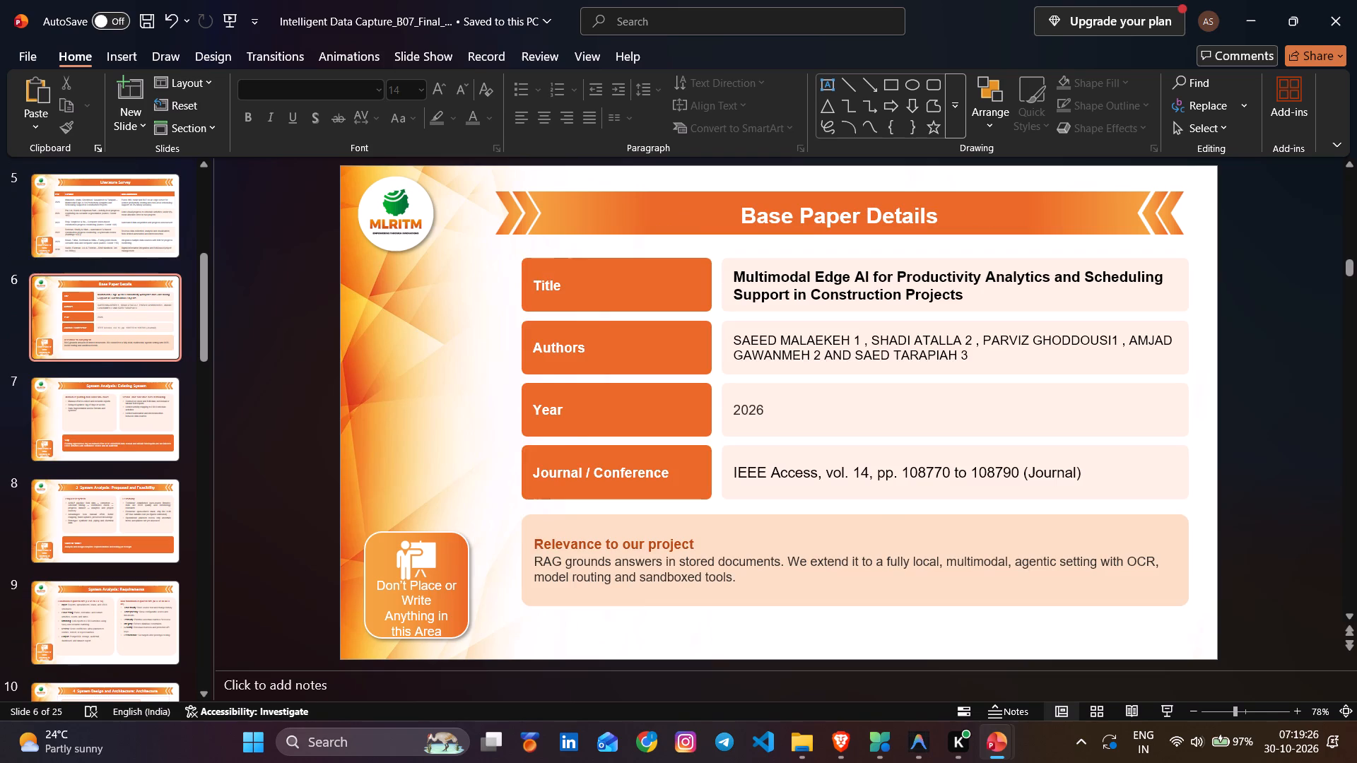
{"action": "scroll", "coordinate": [763, 430], "scroll_direction": "down", "scroll_amount": 1}
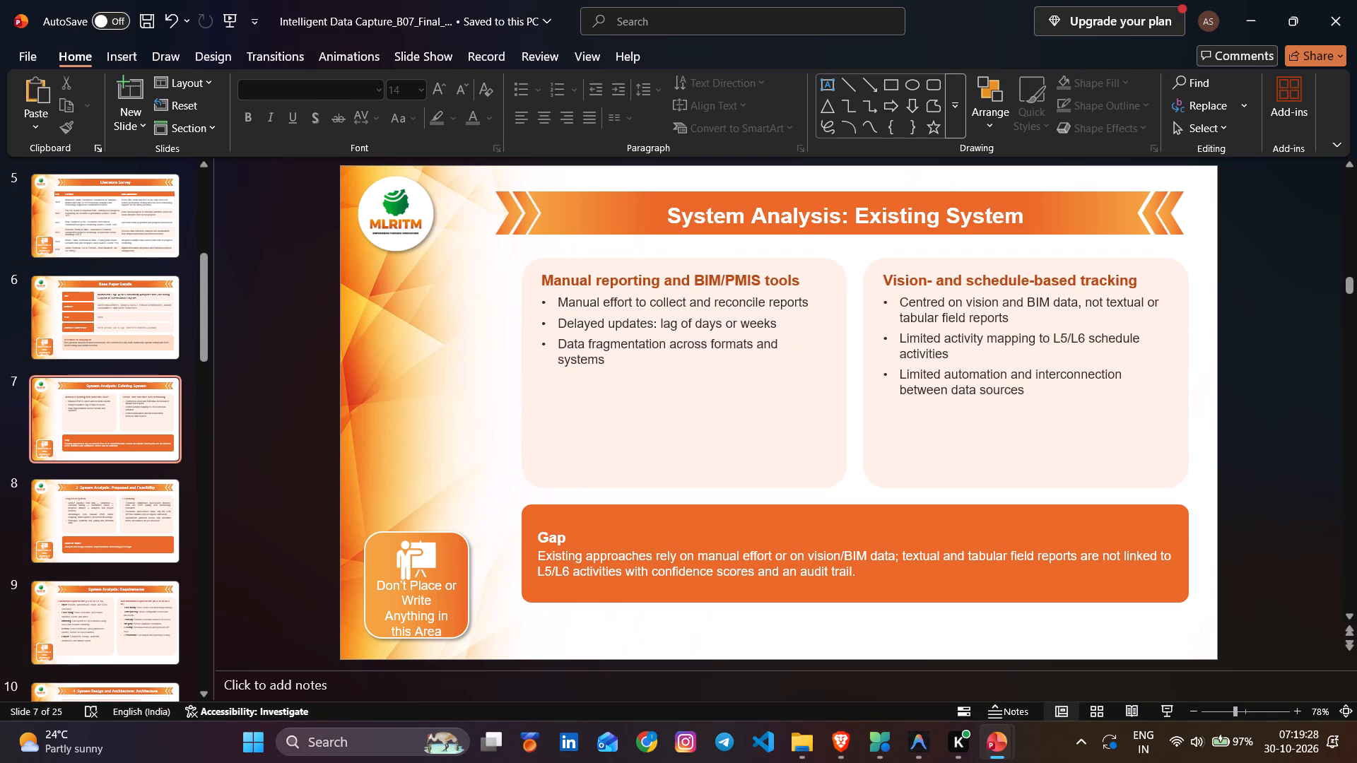
{"action": "scroll", "coordinate": [763, 430], "scroll_direction": "up", "scroll_amount": 1}
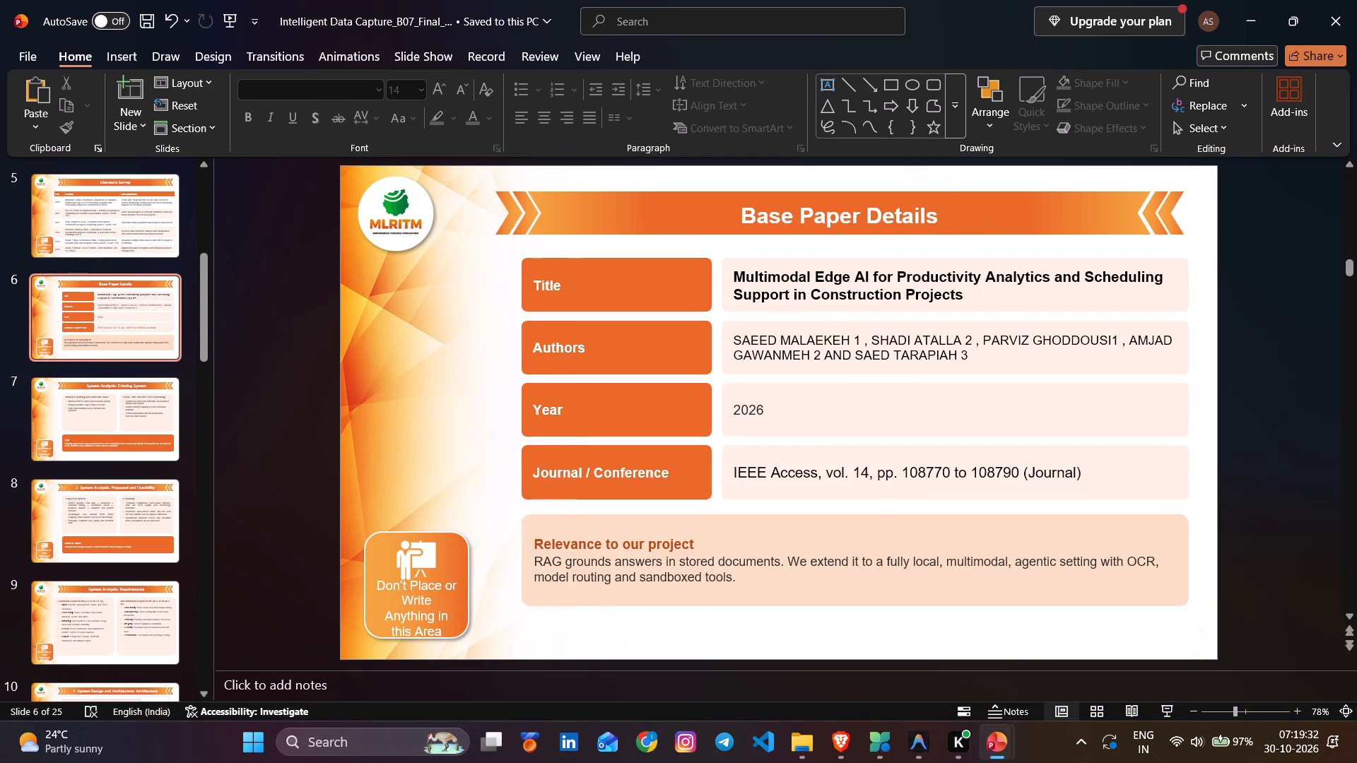
{"action": "scroll", "coordinate": [763, 430], "scroll_direction": "down", "scroll_amount": 1}
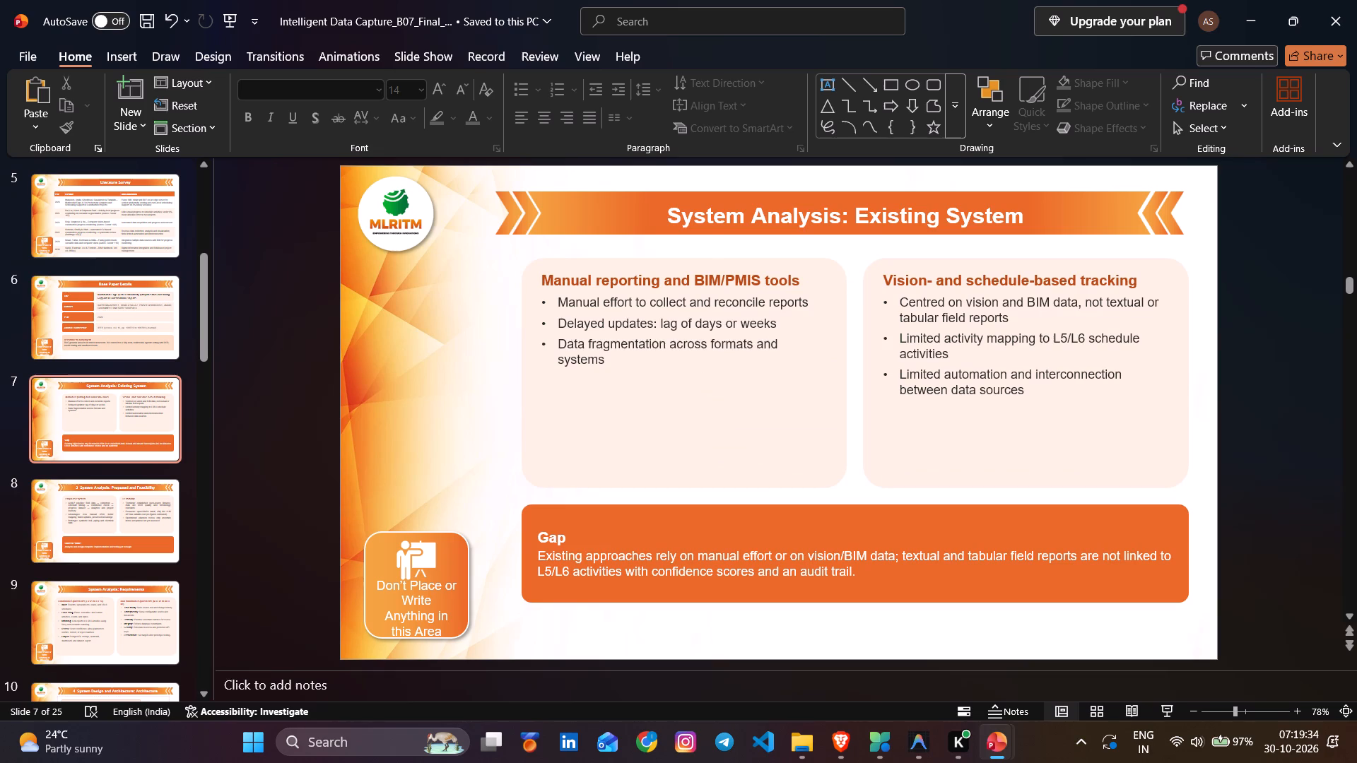
{"action": "scroll", "coordinate": [763, 430], "scroll_direction": "down", "scroll_amount": 1}
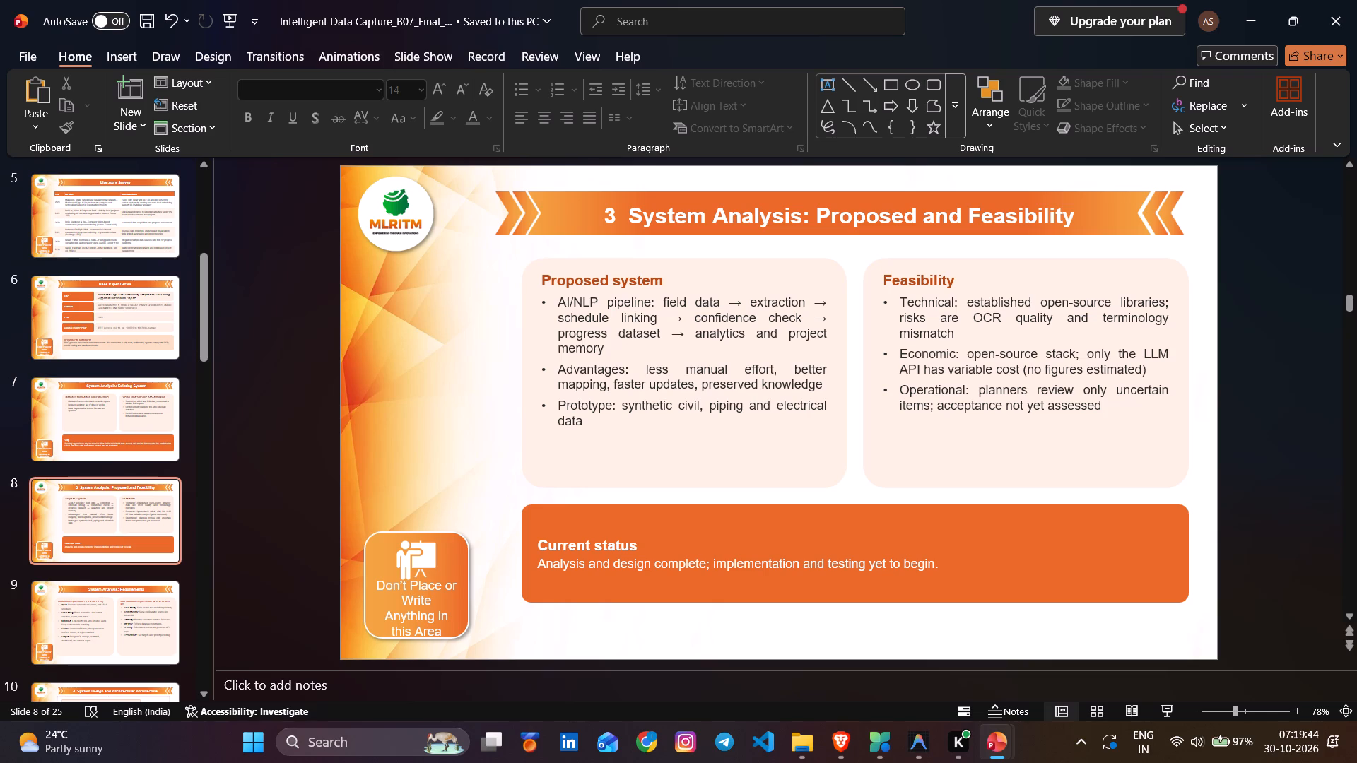
{"action": "scroll", "coordinate": [857, 276], "scroll_direction": "down", "scroll_amount": 1}
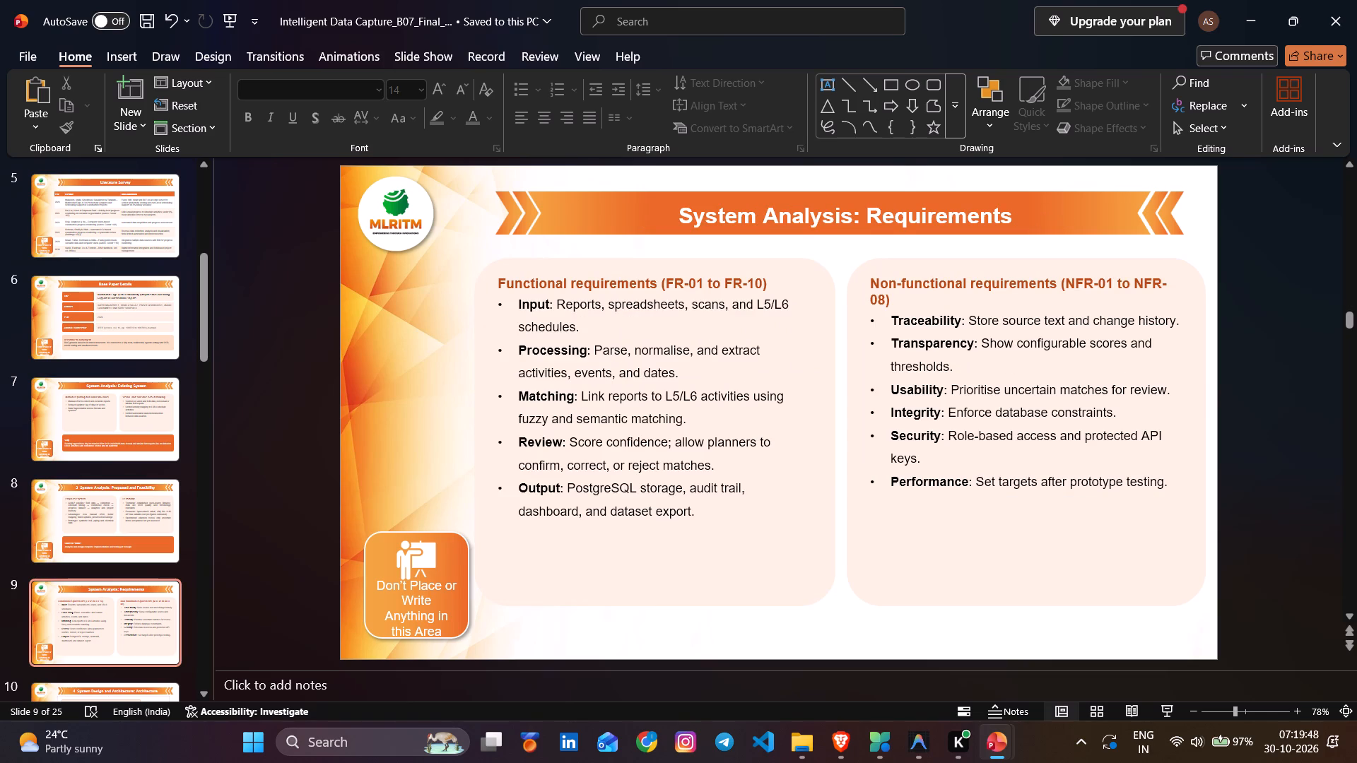
Check the design slides again from Architecture, Data Flow and Modules through UML Sequence to the Implementation table.
{"action": "scroll", "coordinate": [845, 292], "scroll_direction": "down", "scroll_amount": 1}
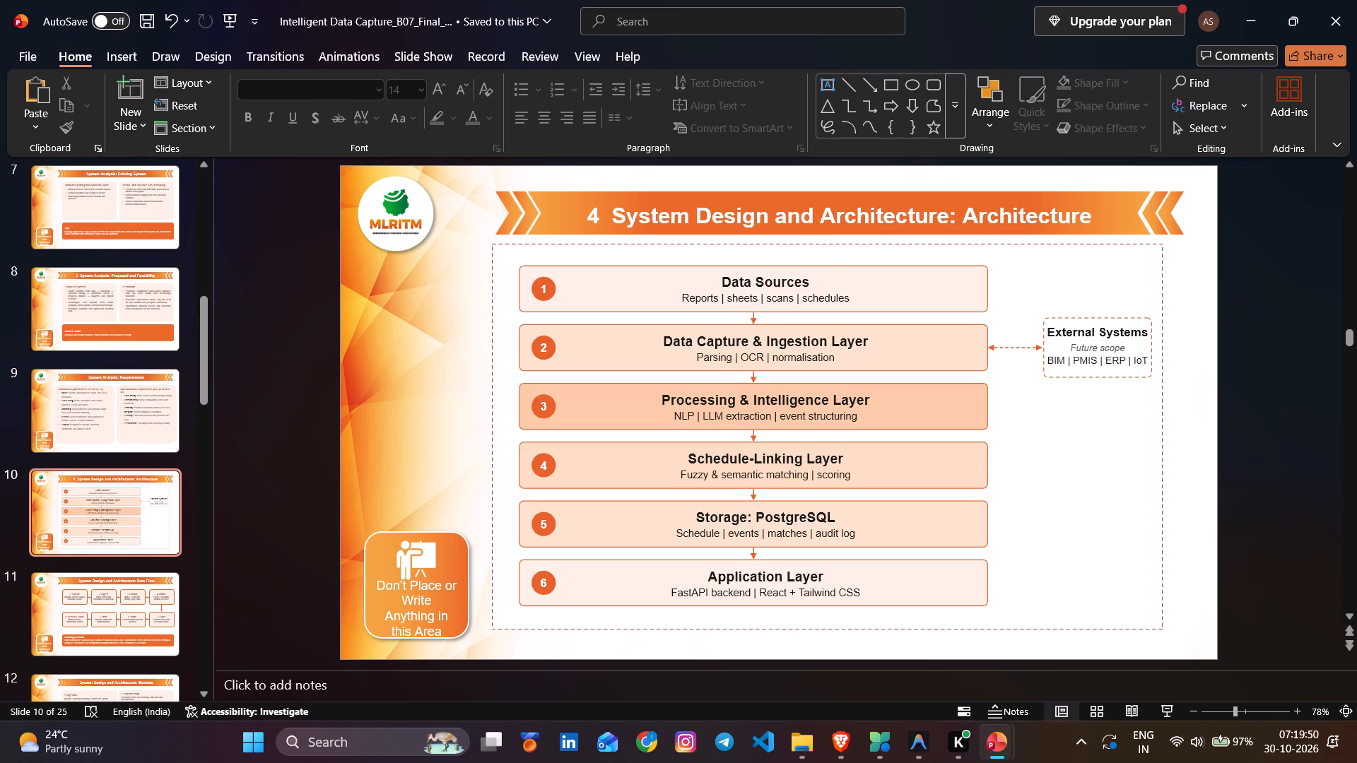
{"action": "left_click", "coordinate": [1204, 279]}
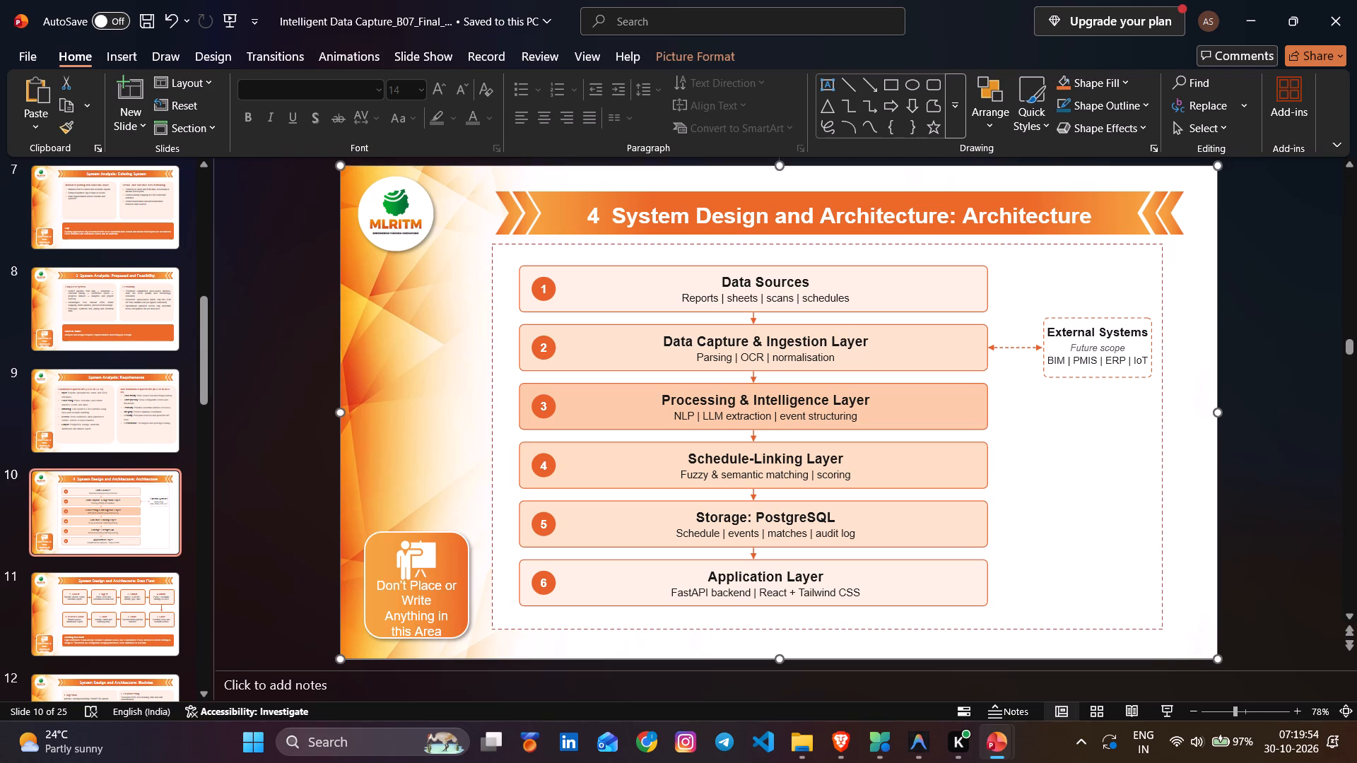
{"action": "scroll", "coordinate": [919, 280], "scroll_direction": "down", "scroll_amount": 1}
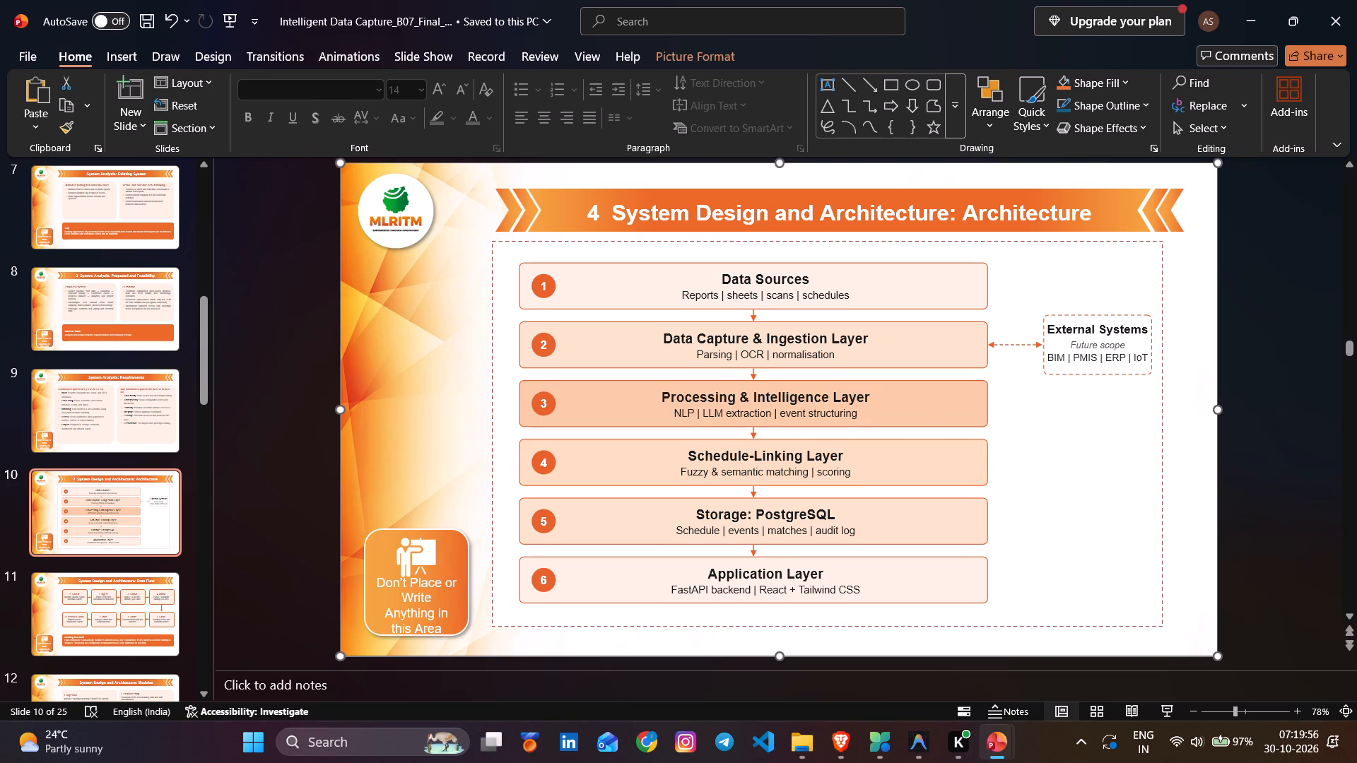
{"action": "scroll", "coordinate": [919, 280], "scroll_direction": "down", "scroll_amount": 2}
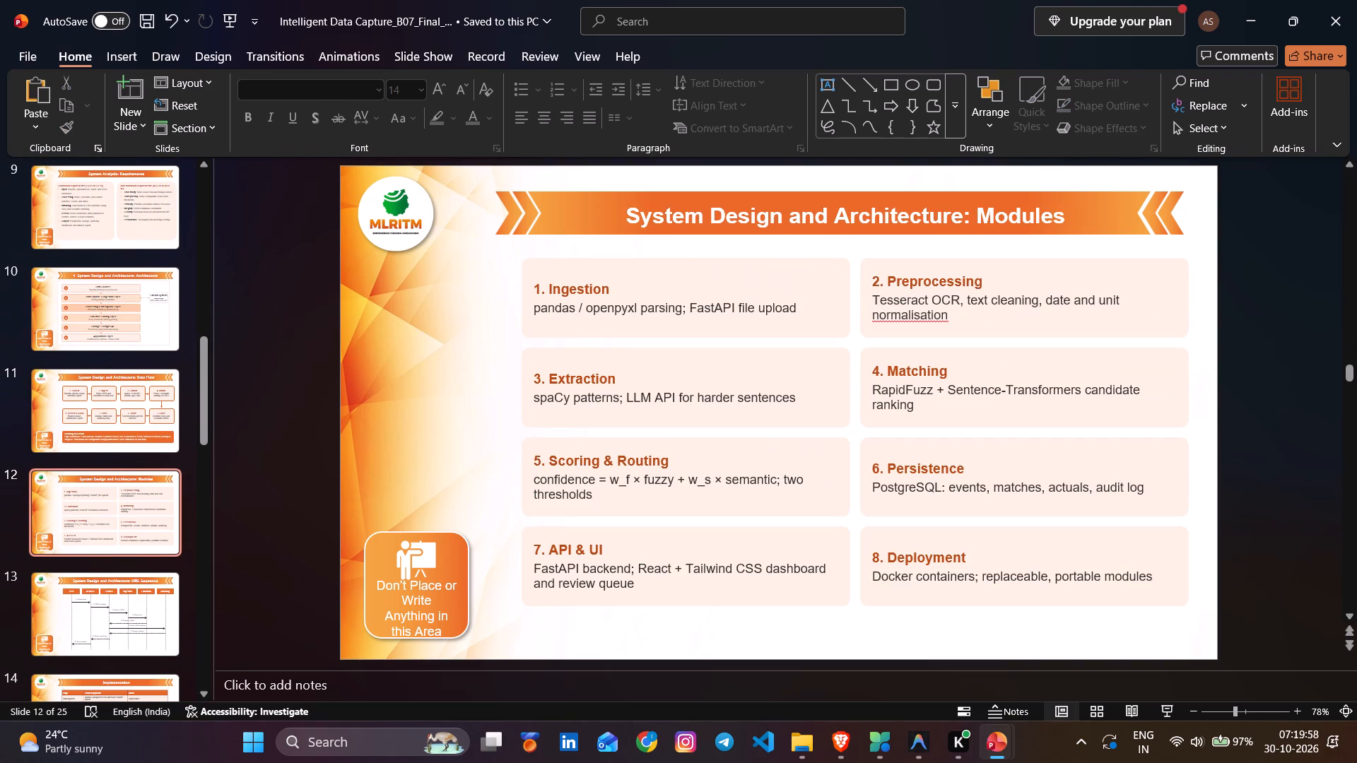
{"action": "scroll", "coordinate": [821, 273], "scroll_direction": "up", "scroll_amount": 1}
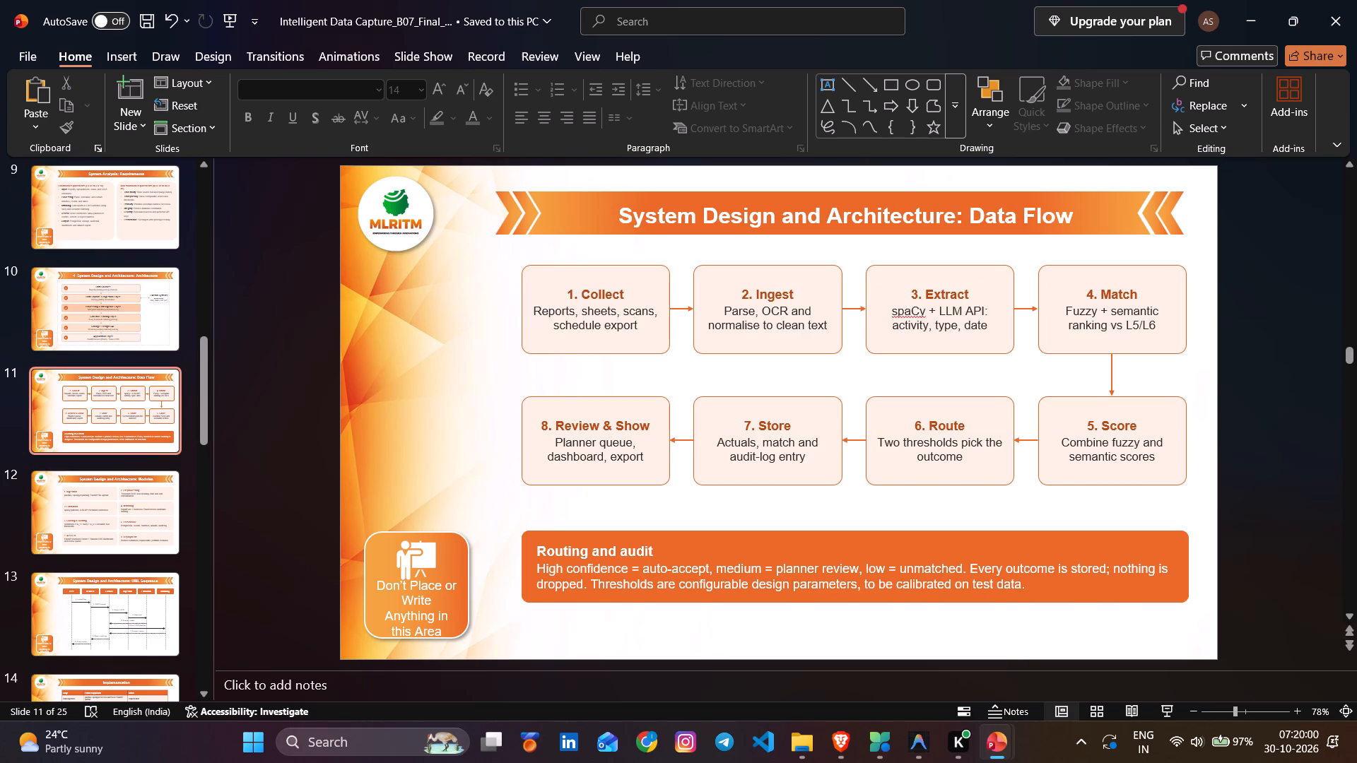
{"action": "scroll", "coordinate": [821, 273], "scroll_direction": "down", "scroll_amount": 2}
{"action": "scroll", "coordinate": [821, 273], "scroll_direction": "up", "scroll_amount": 1}
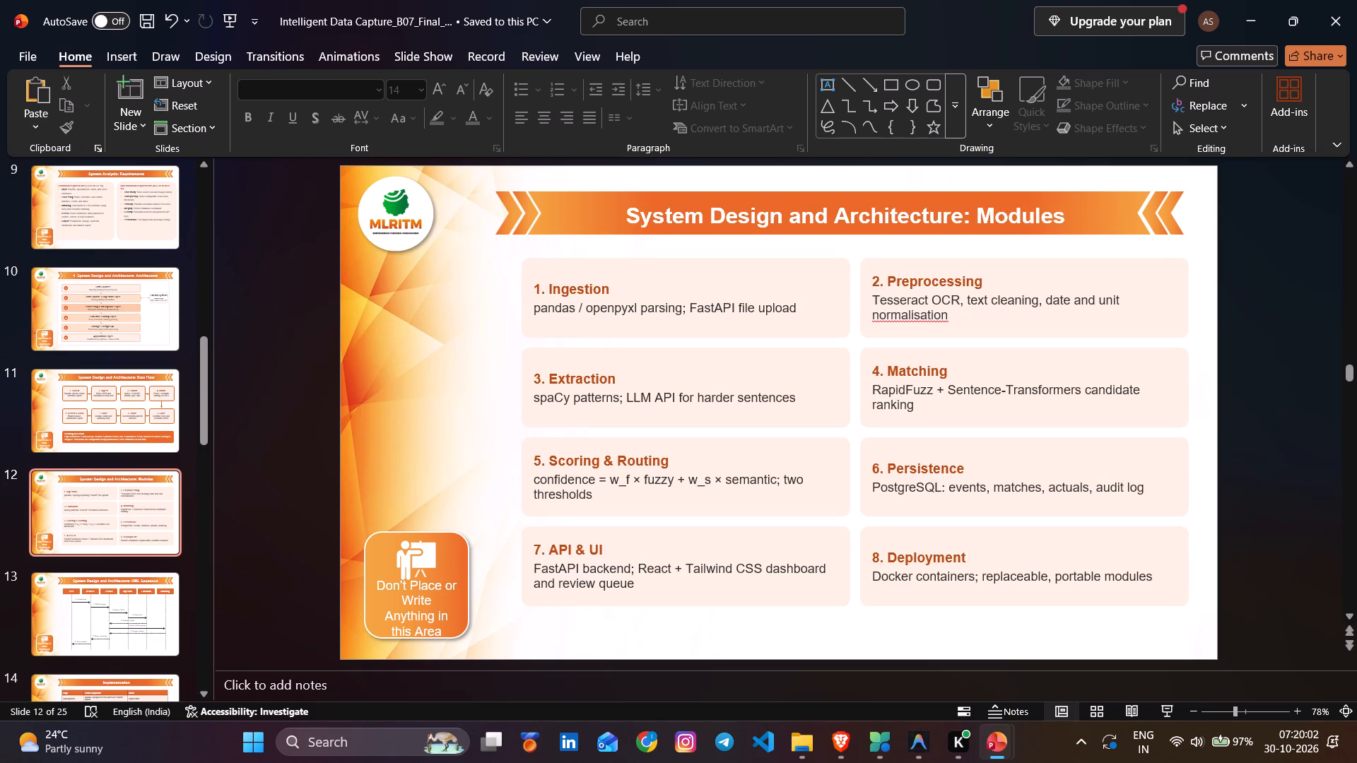
{"action": "scroll", "coordinate": [714, 346], "scroll_direction": "down", "scroll_amount": 1}
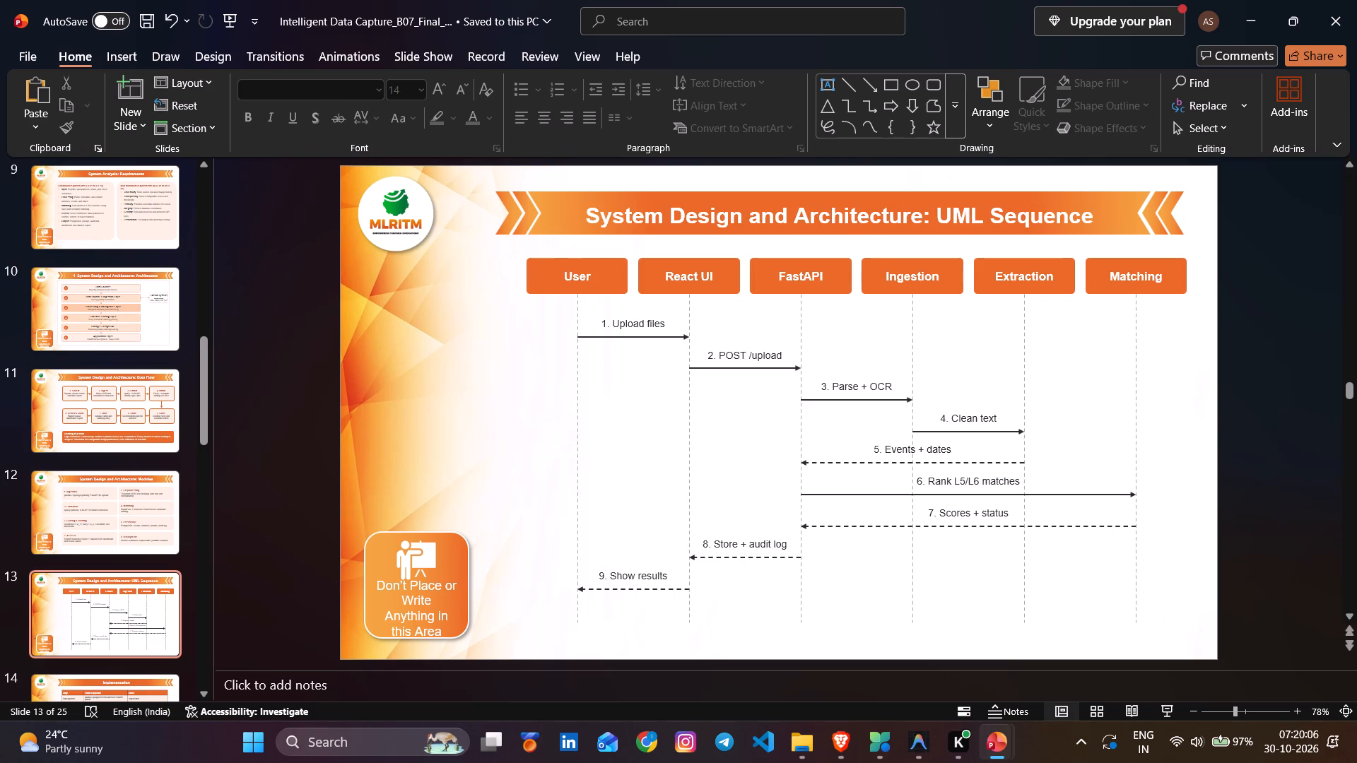
{"action": "scroll", "coordinate": [734, 430], "scroll_direction": "down", "scroll_amount": 1}
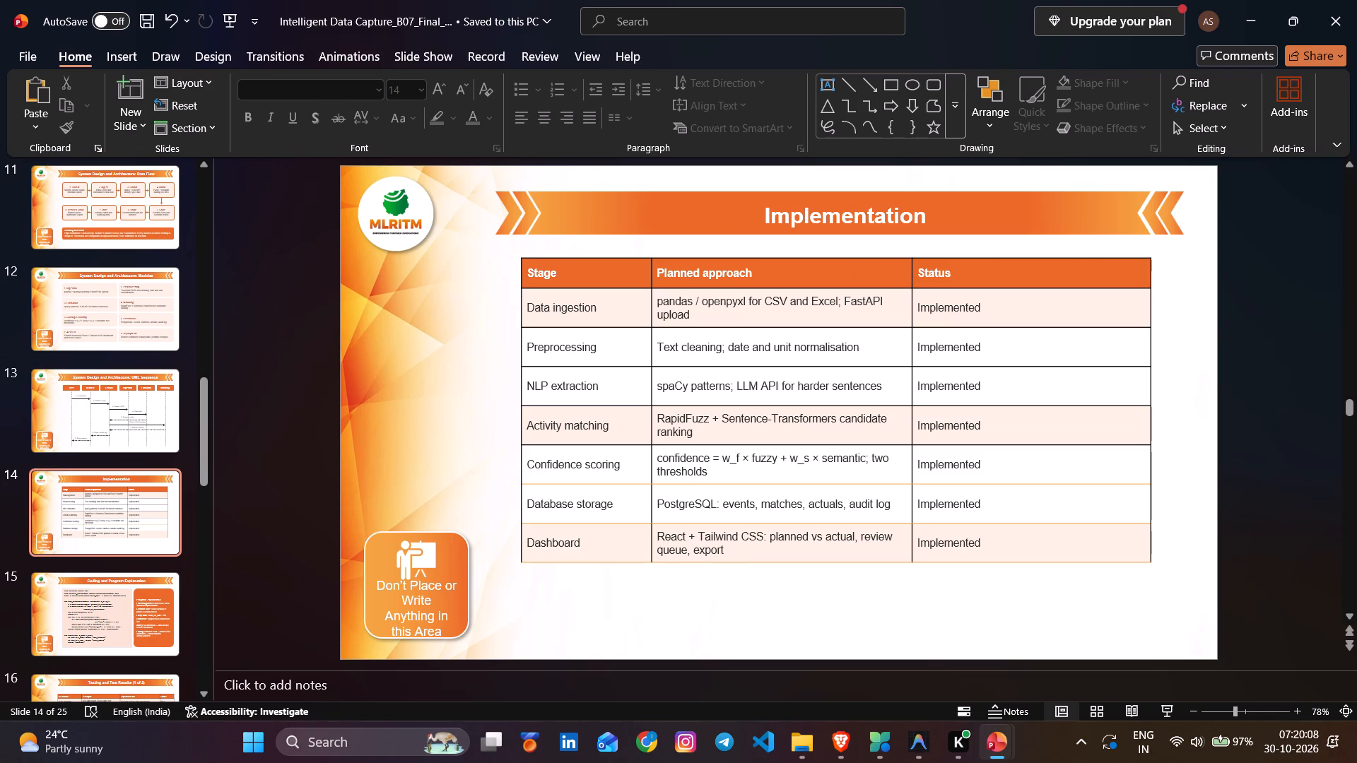
Go back through the design and requirements slides to Existing System, and bring up slide 8, Proposed and Feasibility.
{"action": "scroll", "coordinate": [719, 304], "scroll_direction": "up", "scroll_amount": 1}
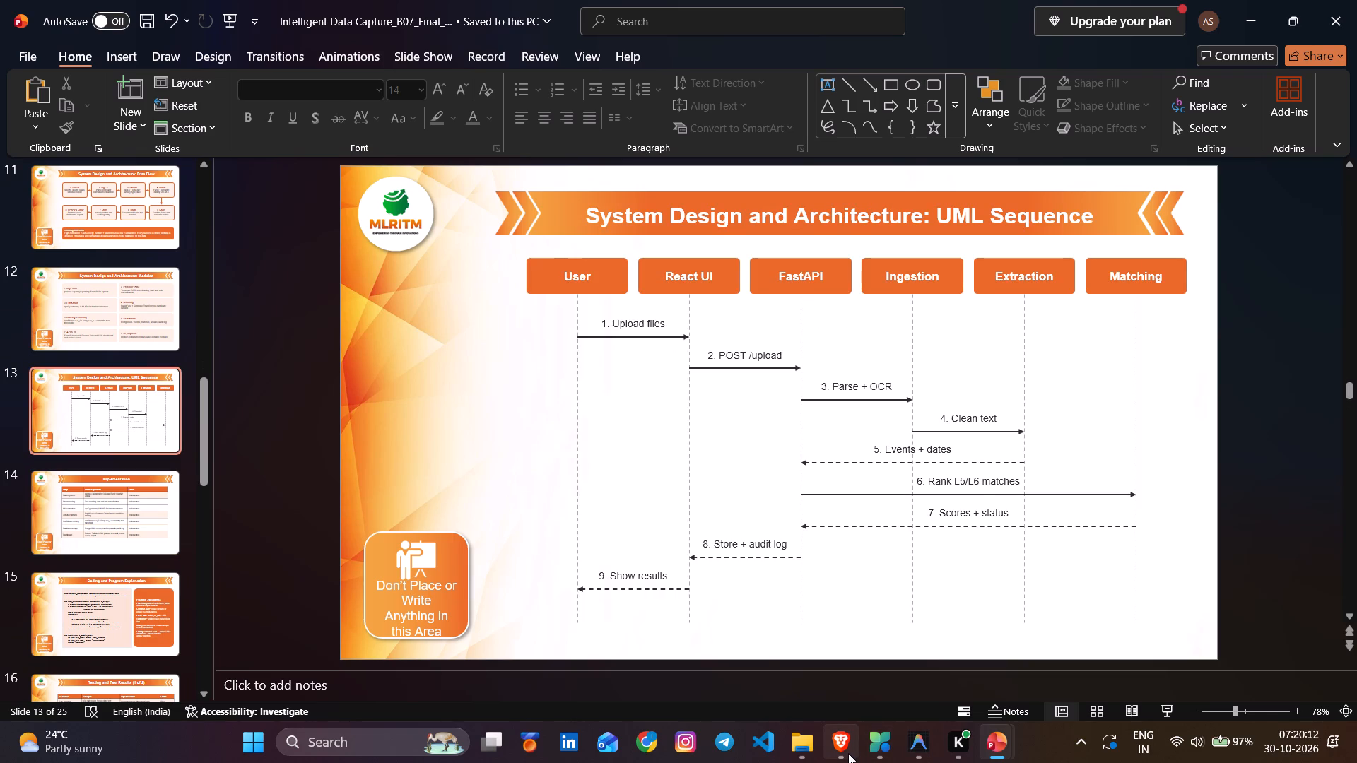
{"action": "scroll", "coordinate": [1051, 416], "scroll_direction": "up", "scroll_amount": 1}
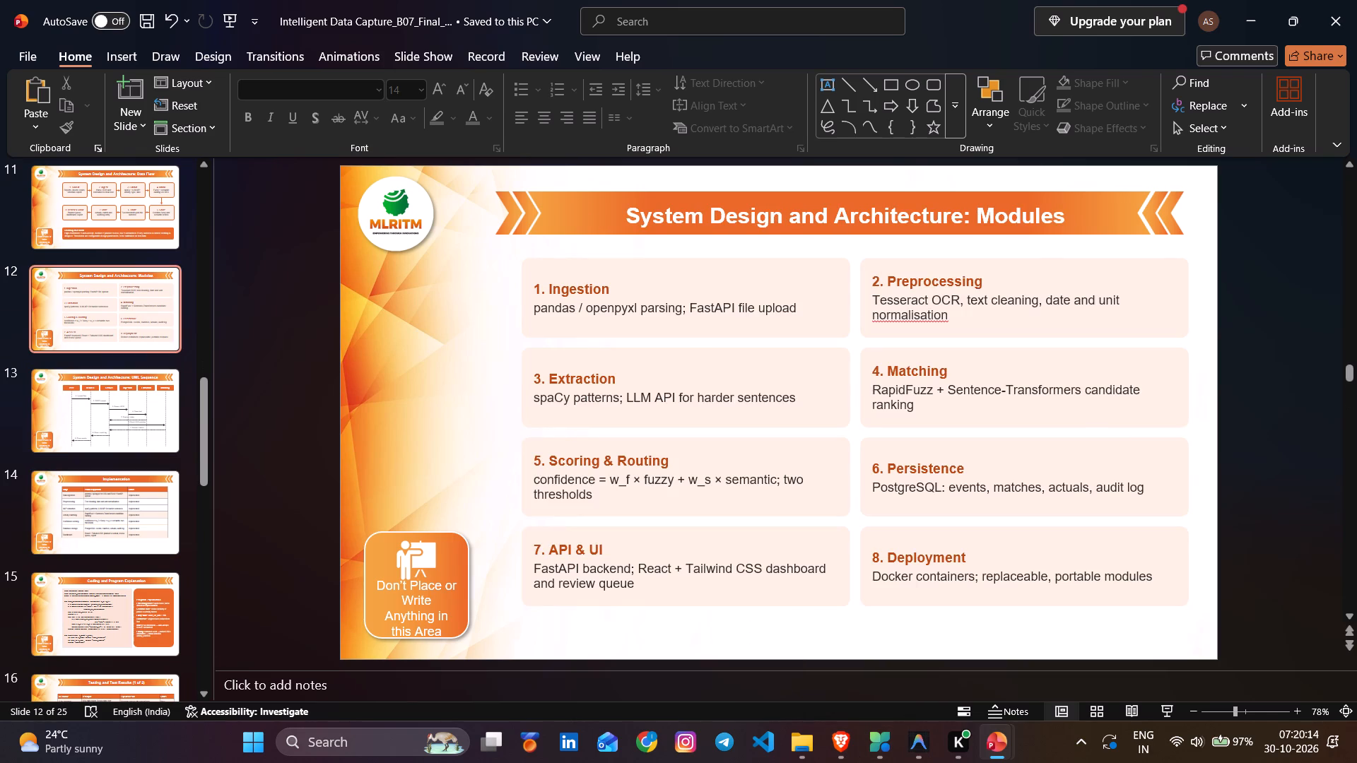
{"action": "scroll", "coordinate": [1024, 437], "scroll_direction": "up", "scroll_amount": 2}
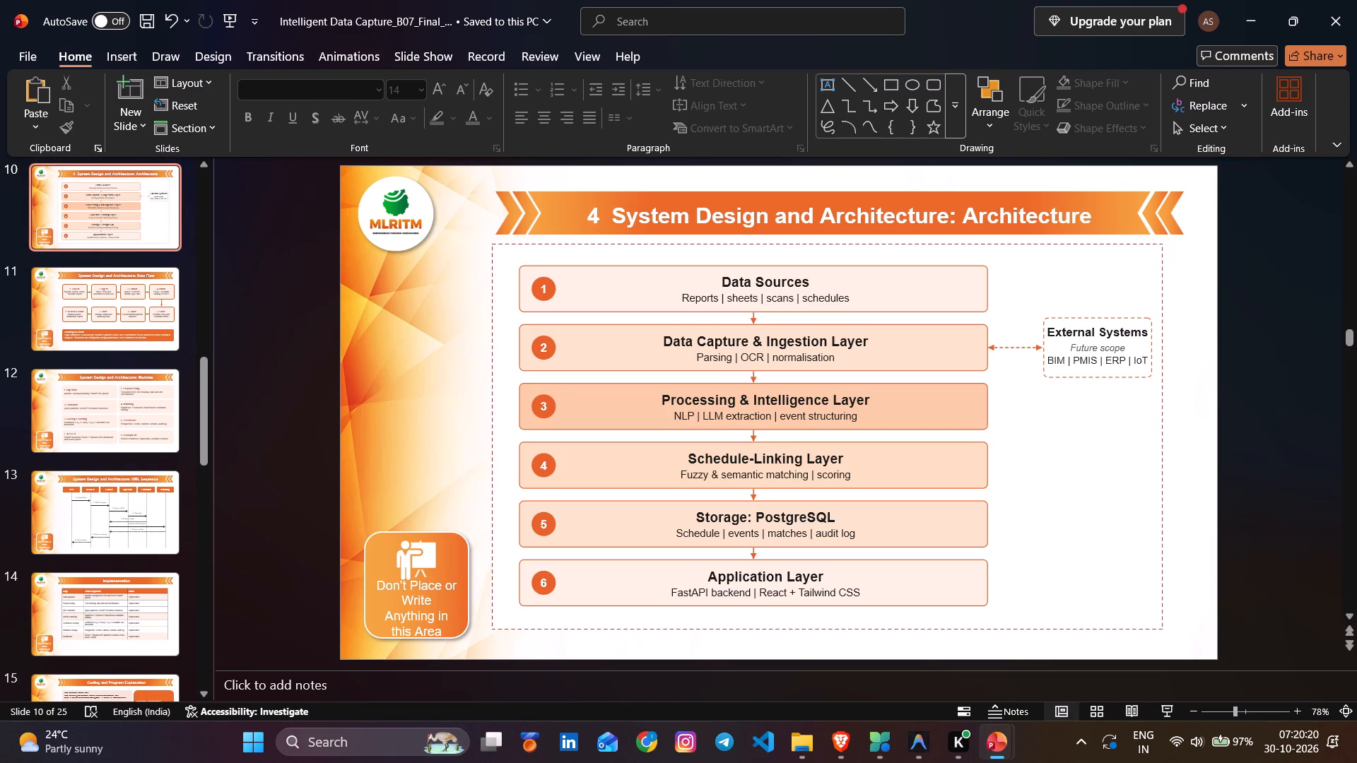
{"action": "scroll", "coordinate": [700, 456], "scroll_direction": "up", "scroll_amount": 1}
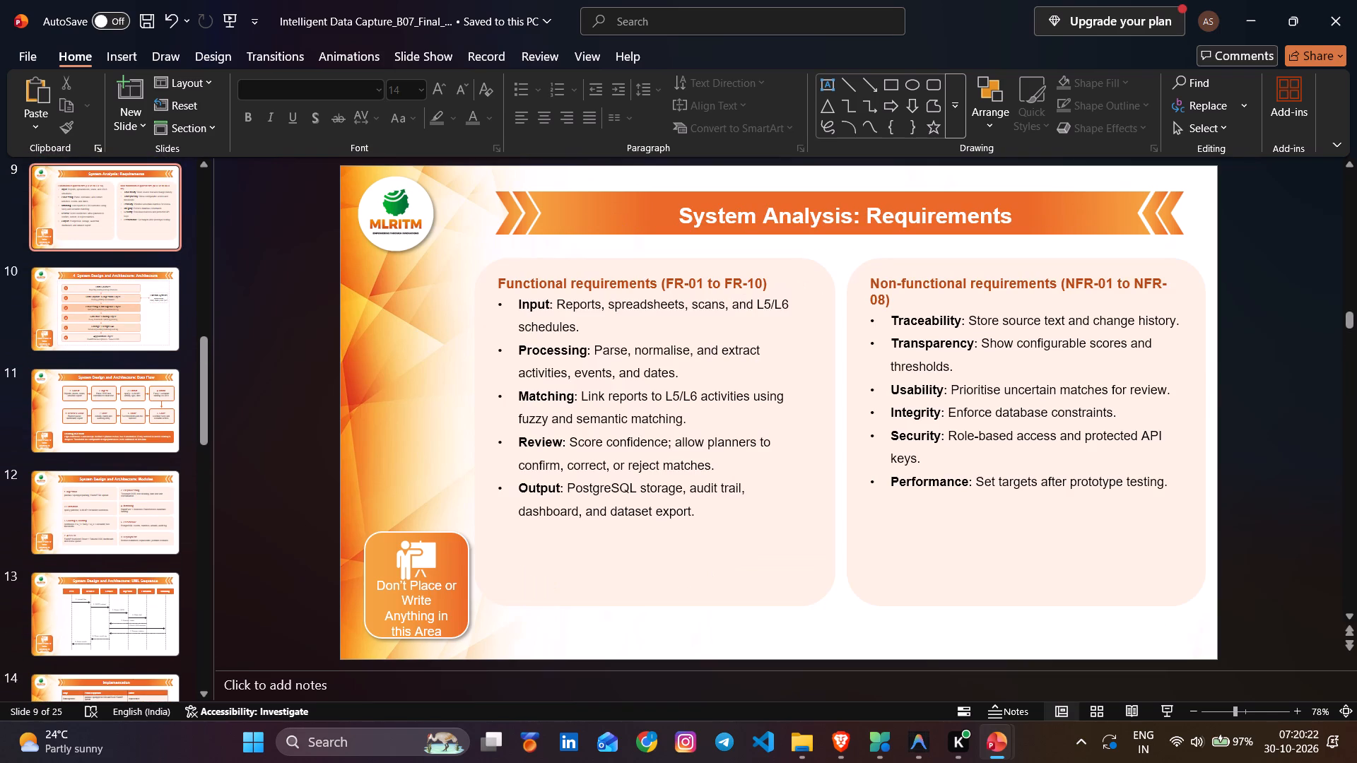
{"action": "scroll", "coordinate": [700, 456], "scroll_direction": "up", "scroll_amount": 1}
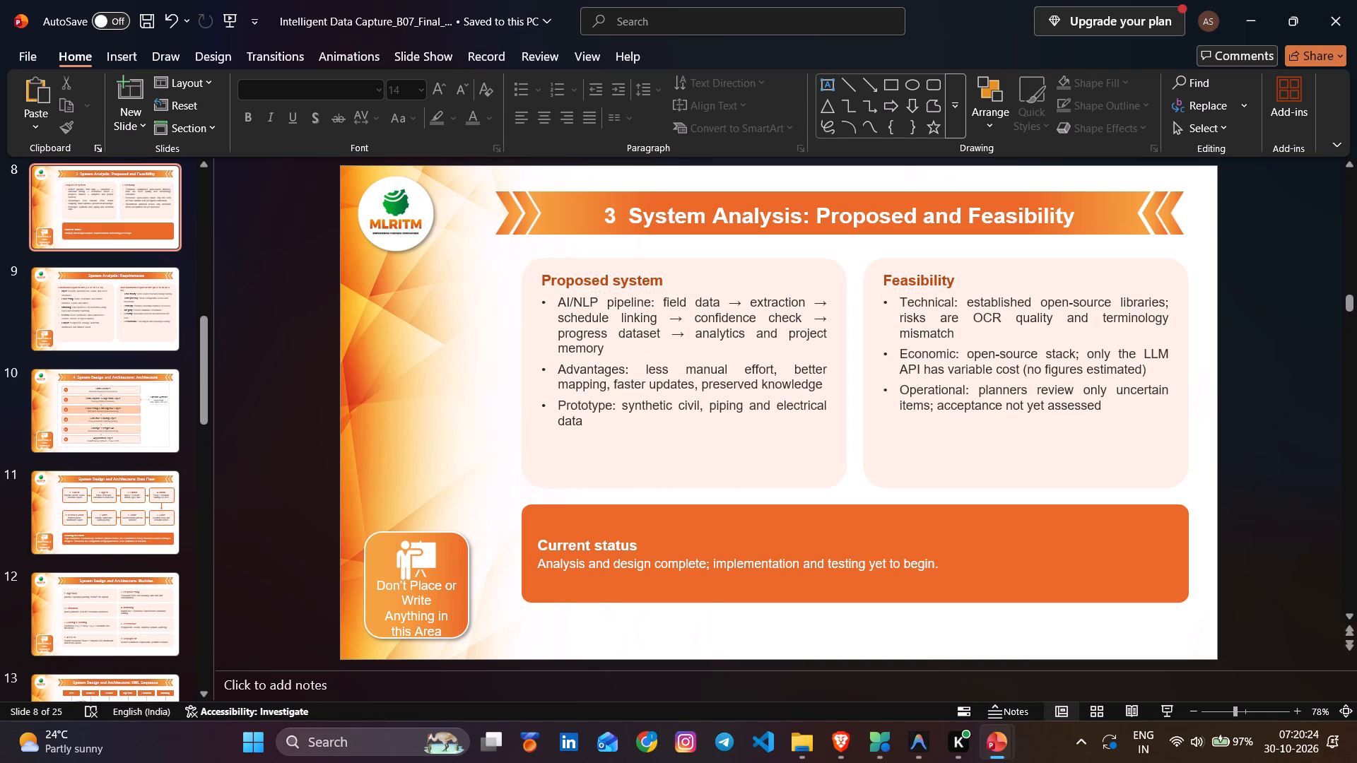
{"action": "scroll", "coordinate": [749, 435], "scroll_direction": "up", "scroll_amount": 1}
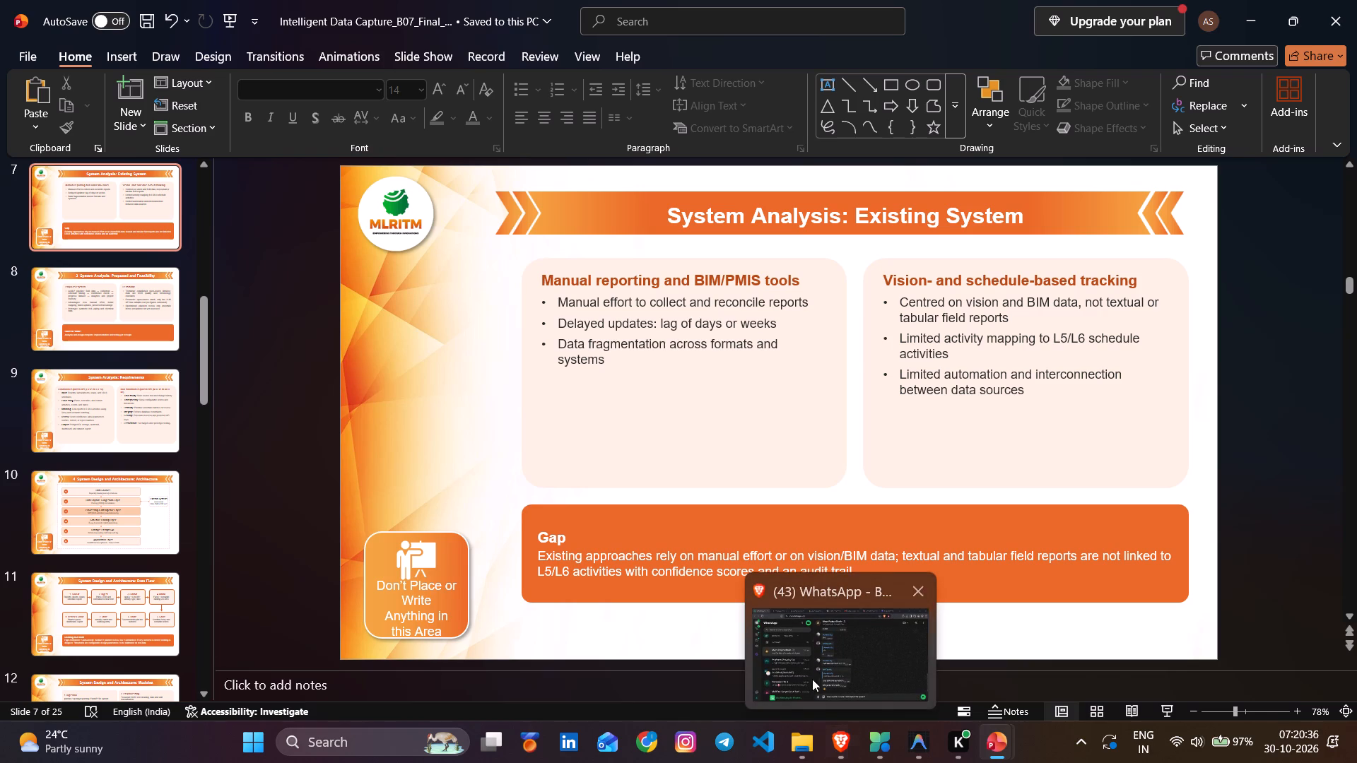
{"action": "left_click", "coordinate": [106, 295]}
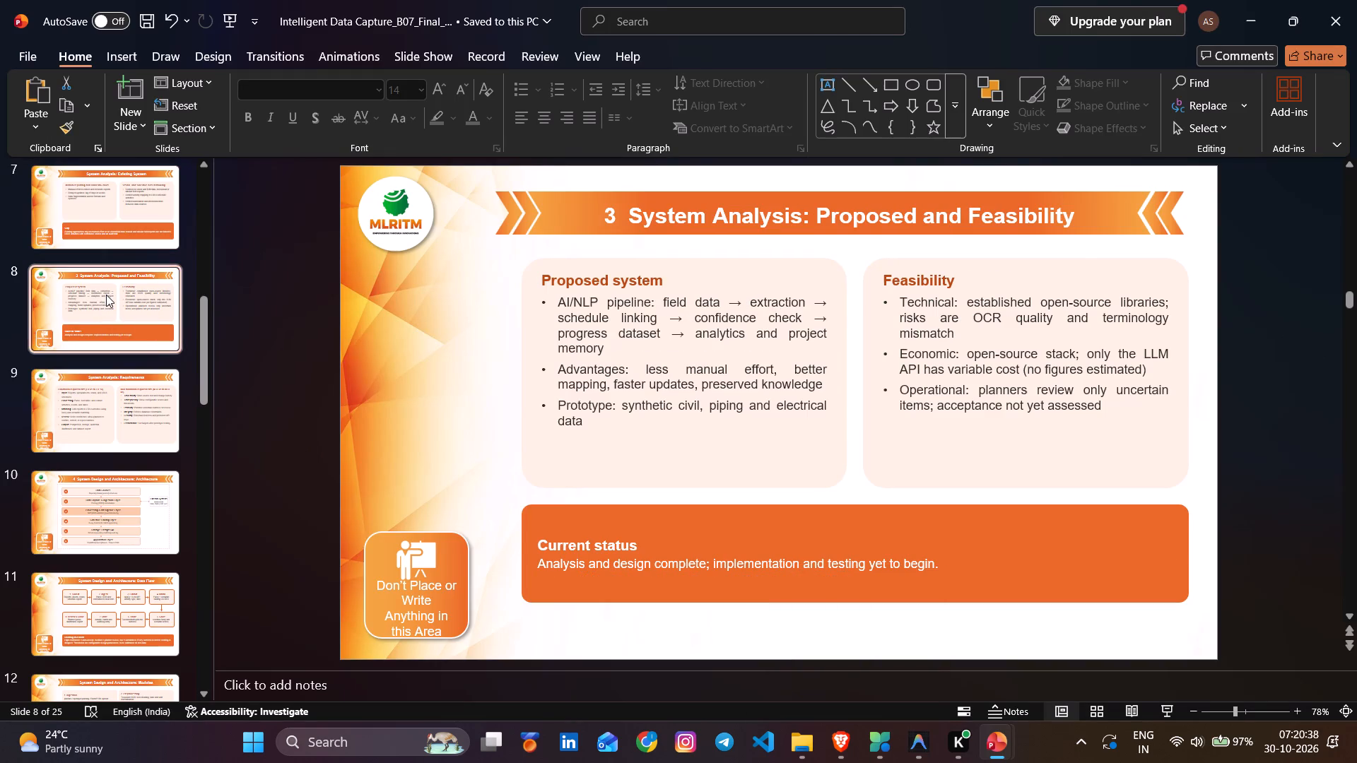
Compare the System Analysis slides Existing System, Proposed and Feasibility, and Requirements by switching back and forth among them.
{"action": "left_click", "coordinate": [114, 422]}
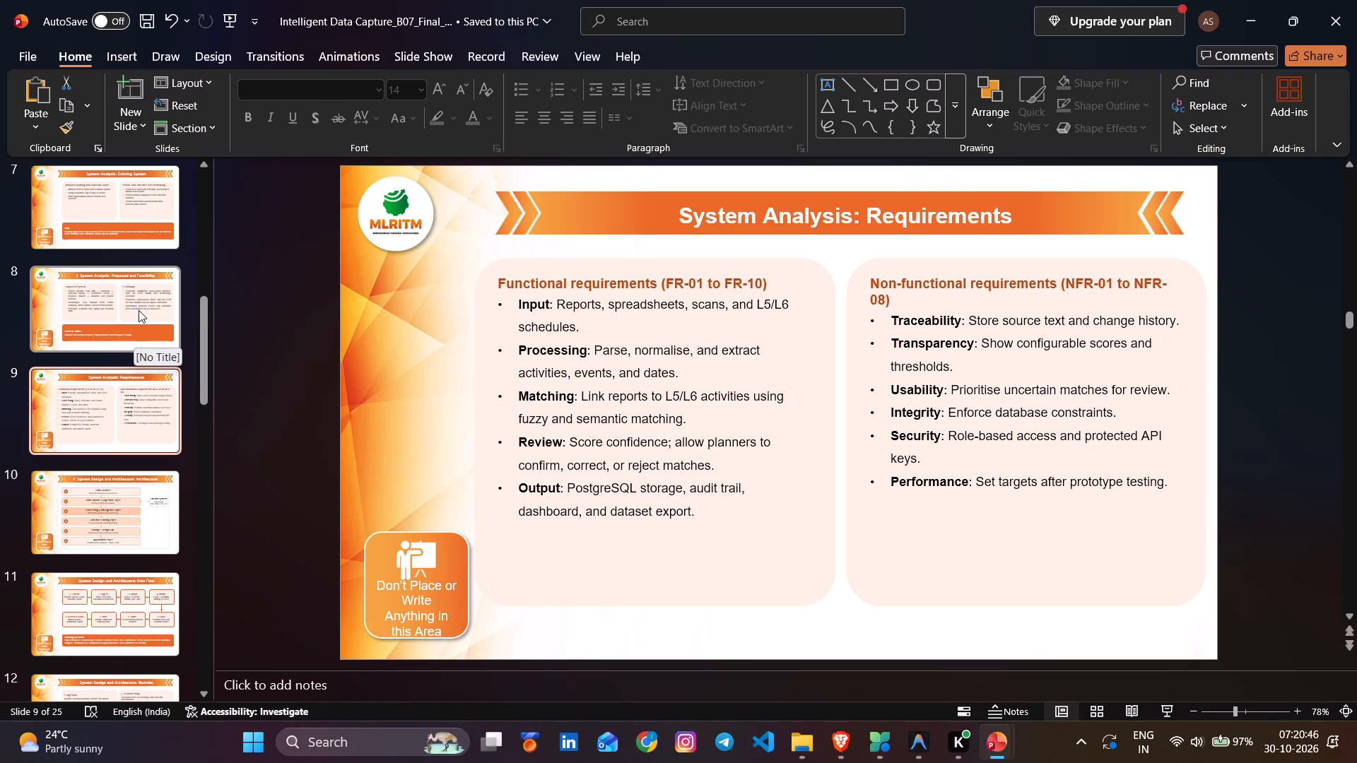
{"action": "left_click", "coordinate": [139, 310]}
{"action": "left_click", "coordinate": [143, 214]}
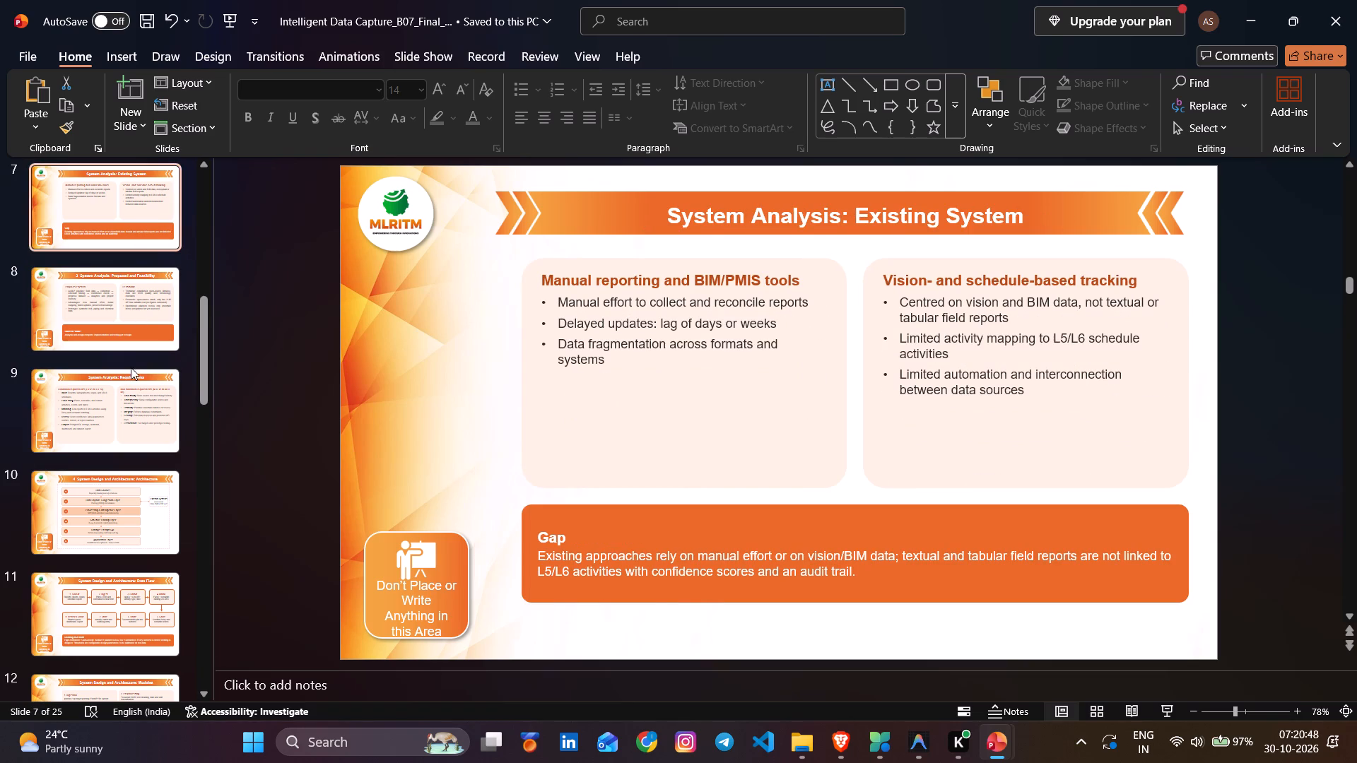
{"action": "left_click", "coordinate": [117, 406]}
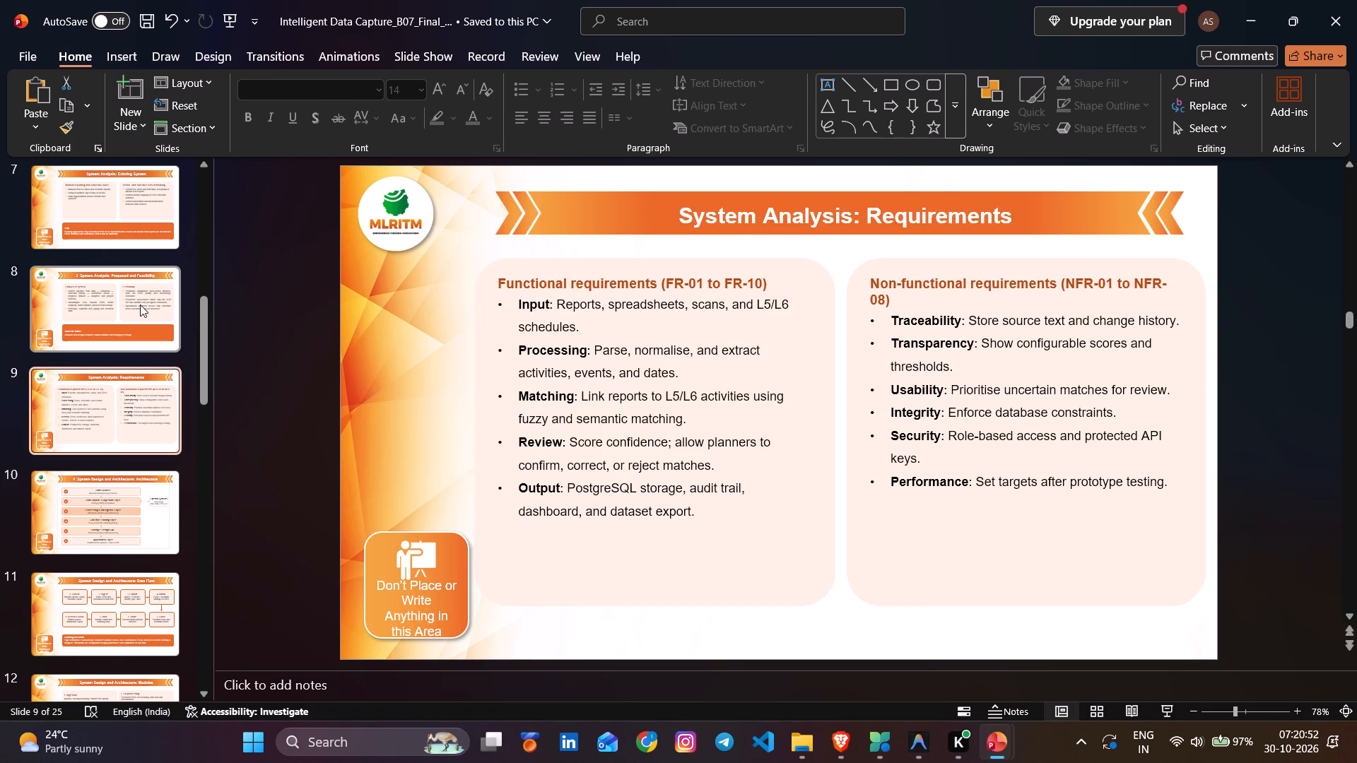
{"action": "left_click", "coordinate": [120, 301]}
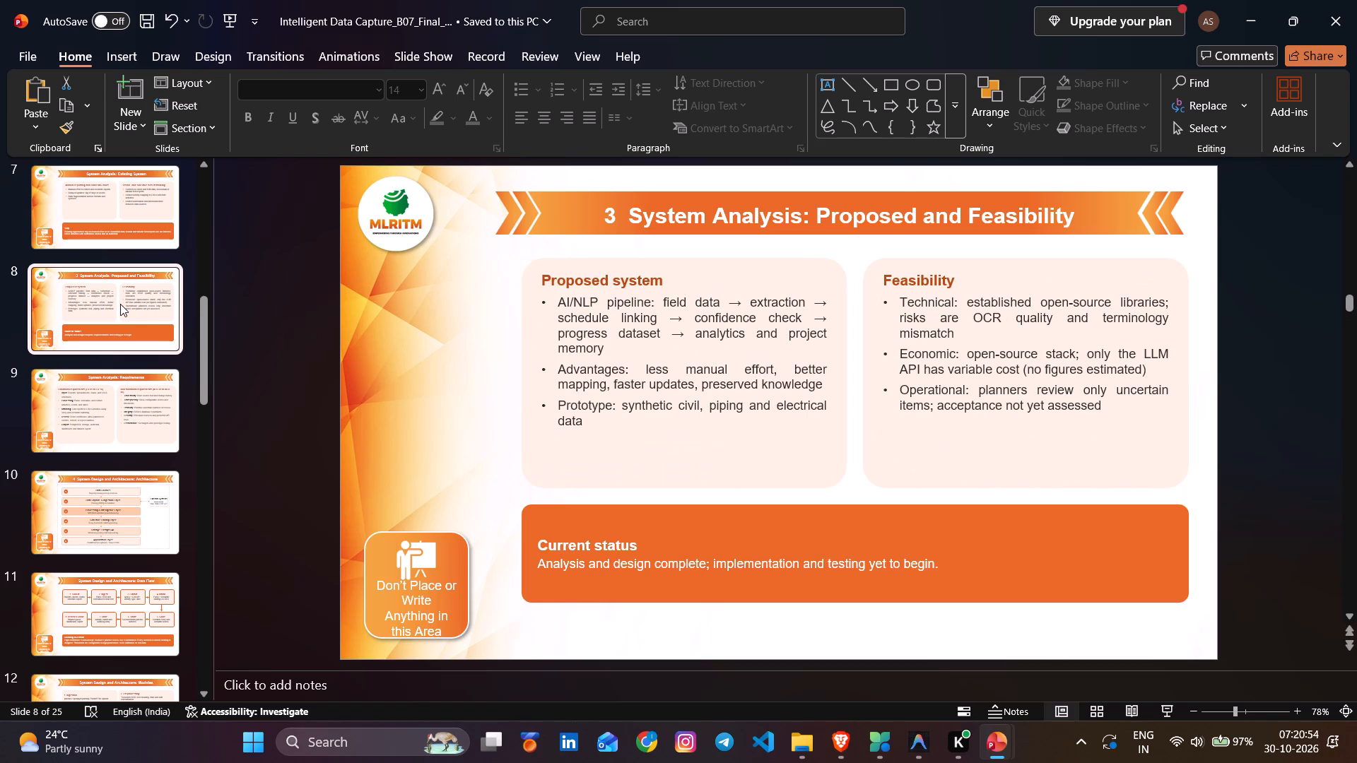
{"action": "left_click", "coordinate": [133, 433]}
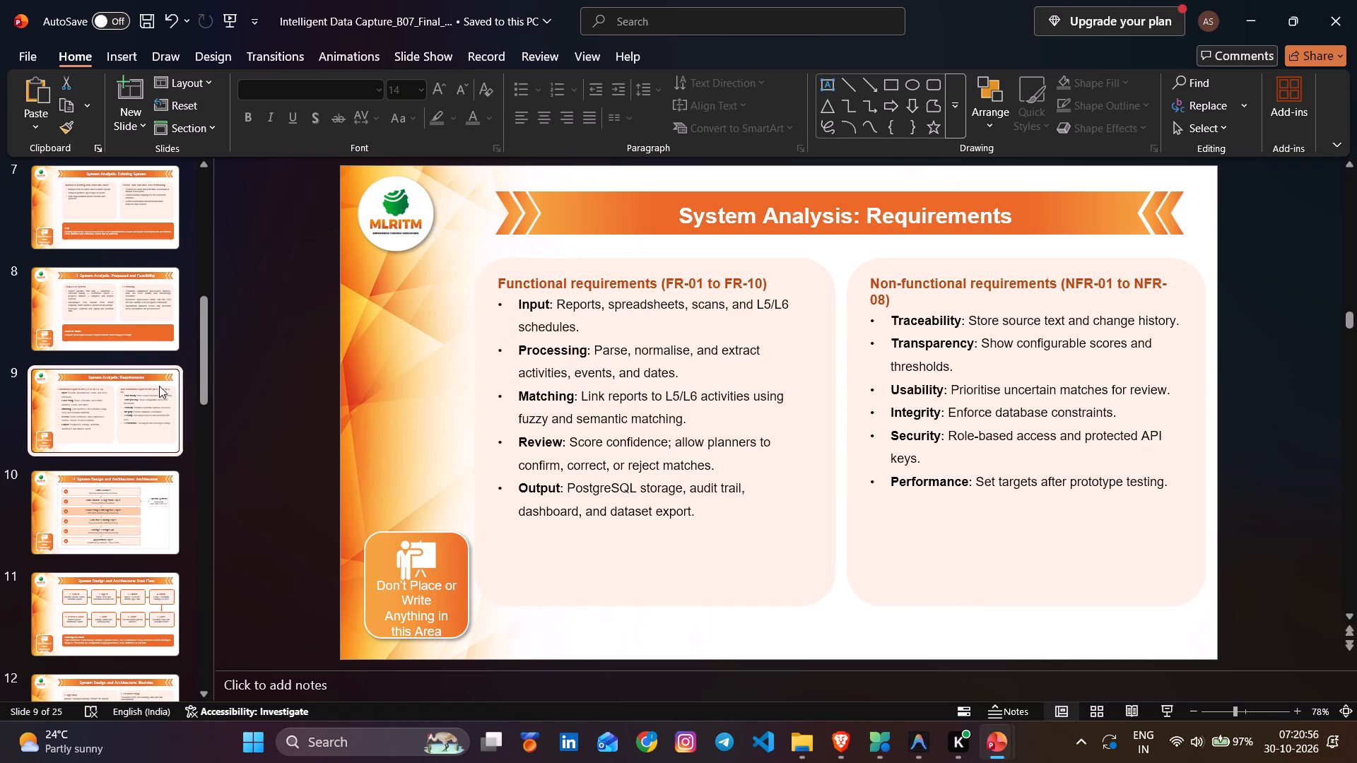
{"action": "left_click", "coordinate": [143, 308]}
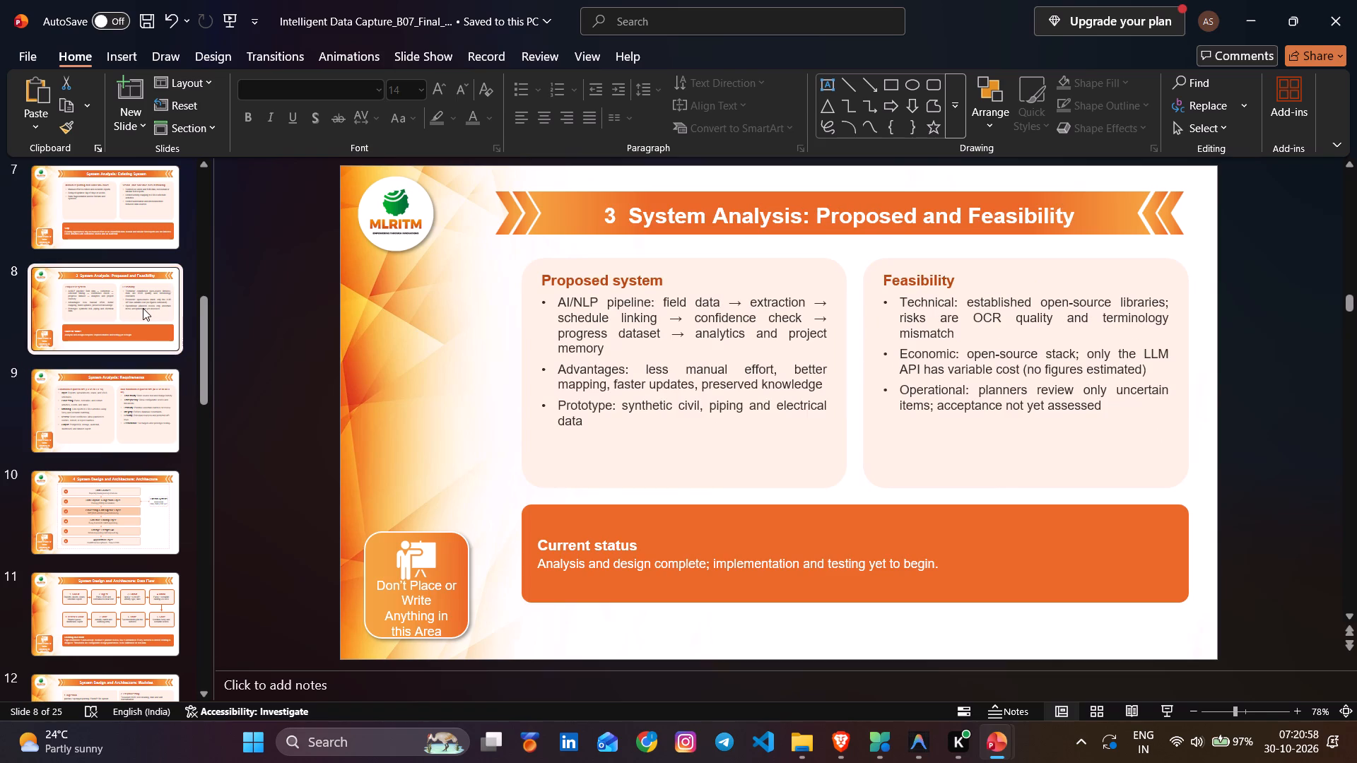
{"action": "left_click", "coordinate": [130, 220]}
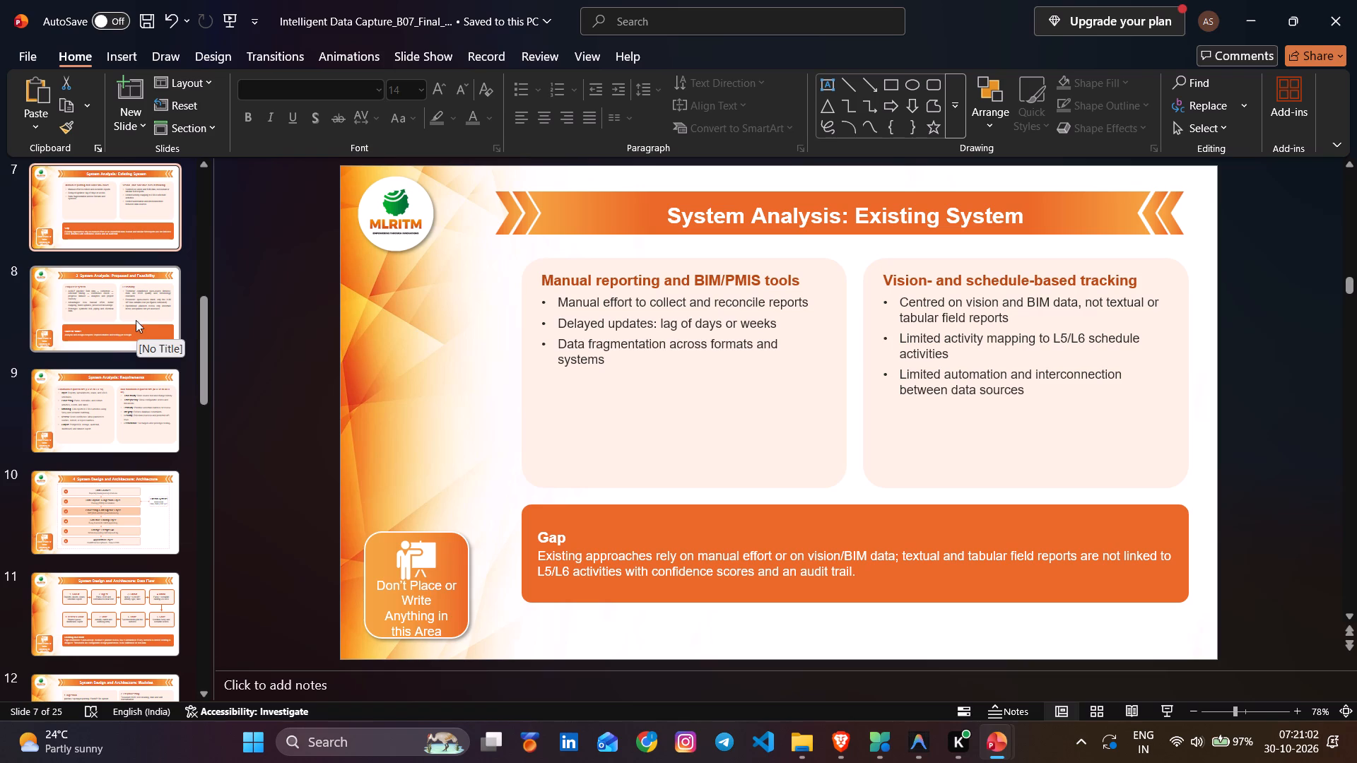
{"action": "left_click", "coordinate": [118, 408]}
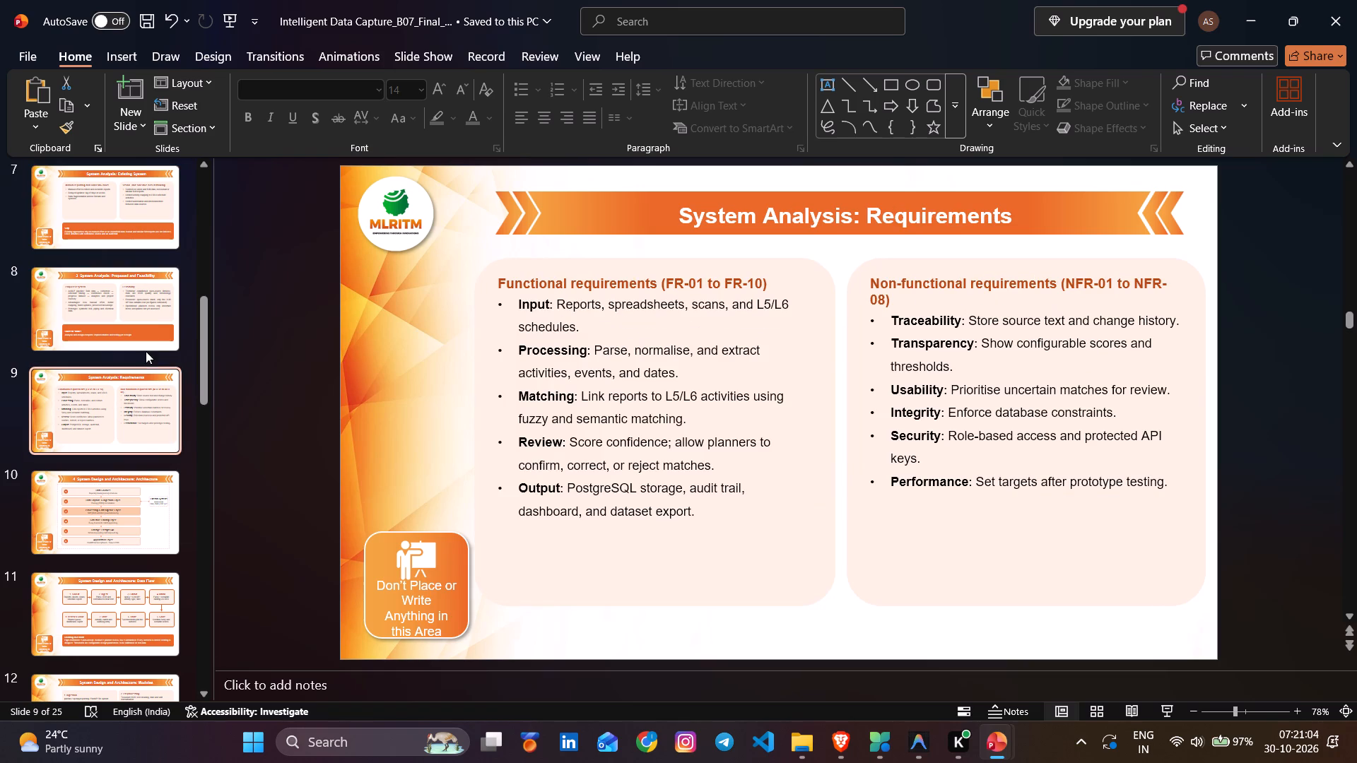
Review the System Design and Architecture slides from Architecture through Data Flow to Modules, and return to the System Analysis slide thumbnails.
{"action": "scroll", "coordinate": [119, 401], "scroll_direction": "down", "scroll_amount": 2}
{"action": "left_click", "coordinate": [125, 404]}
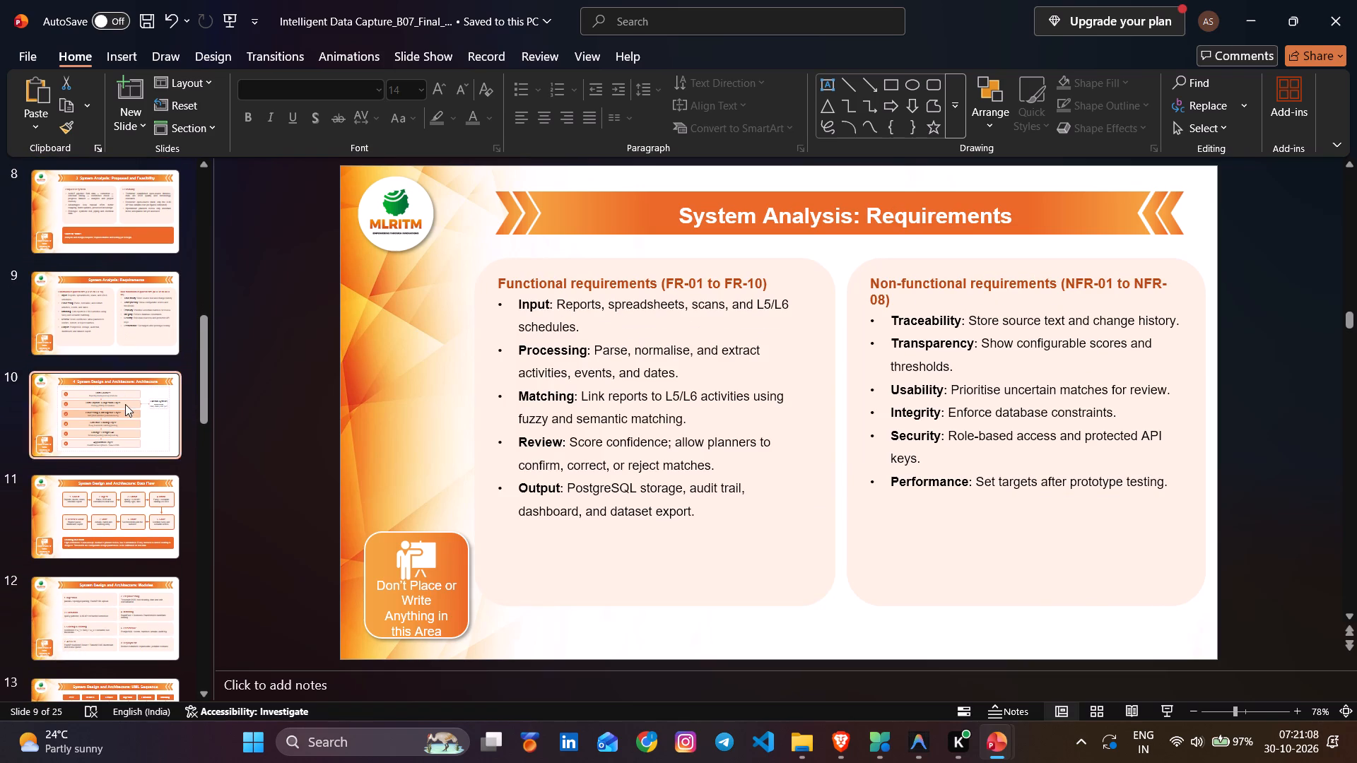
{"action": "scroll", "coordinate": [117, 419], "scroll_direction": "down", "scroll_amount": 2}
{"action": "left_click", "coordinate": [117, 419]}
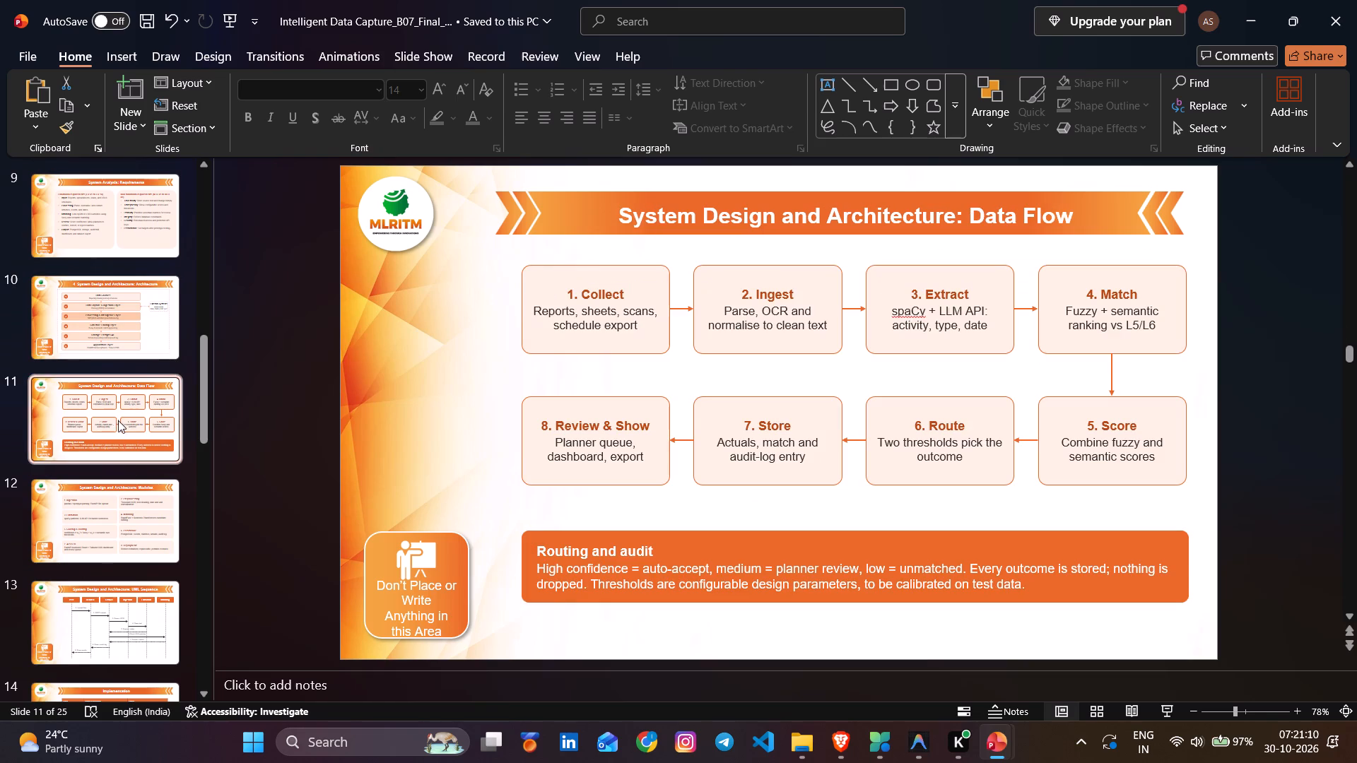
{"action": "left_click", "coordinate": [122, 501]}
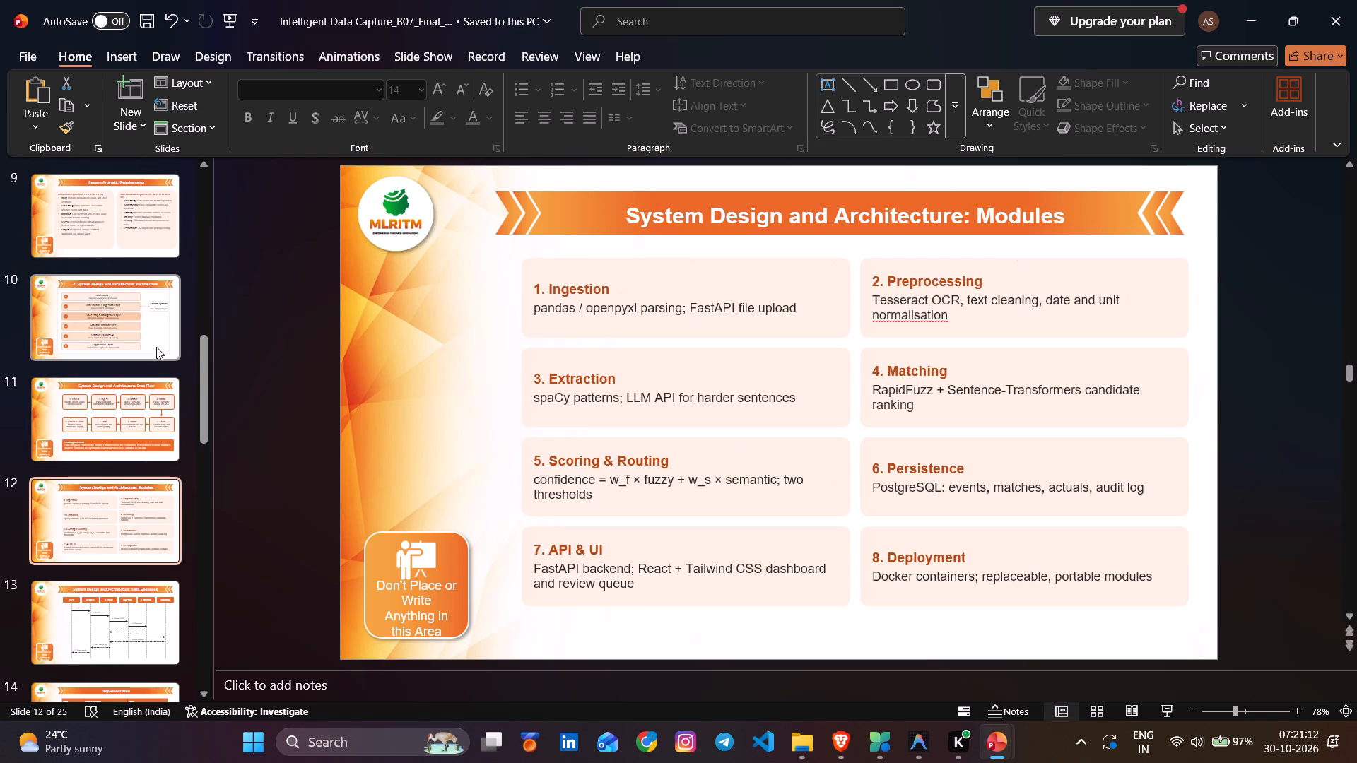
{"action": "scroll", "coordinate": [156, 347], "scroll_direction": "down", "scroll_amount": 2}
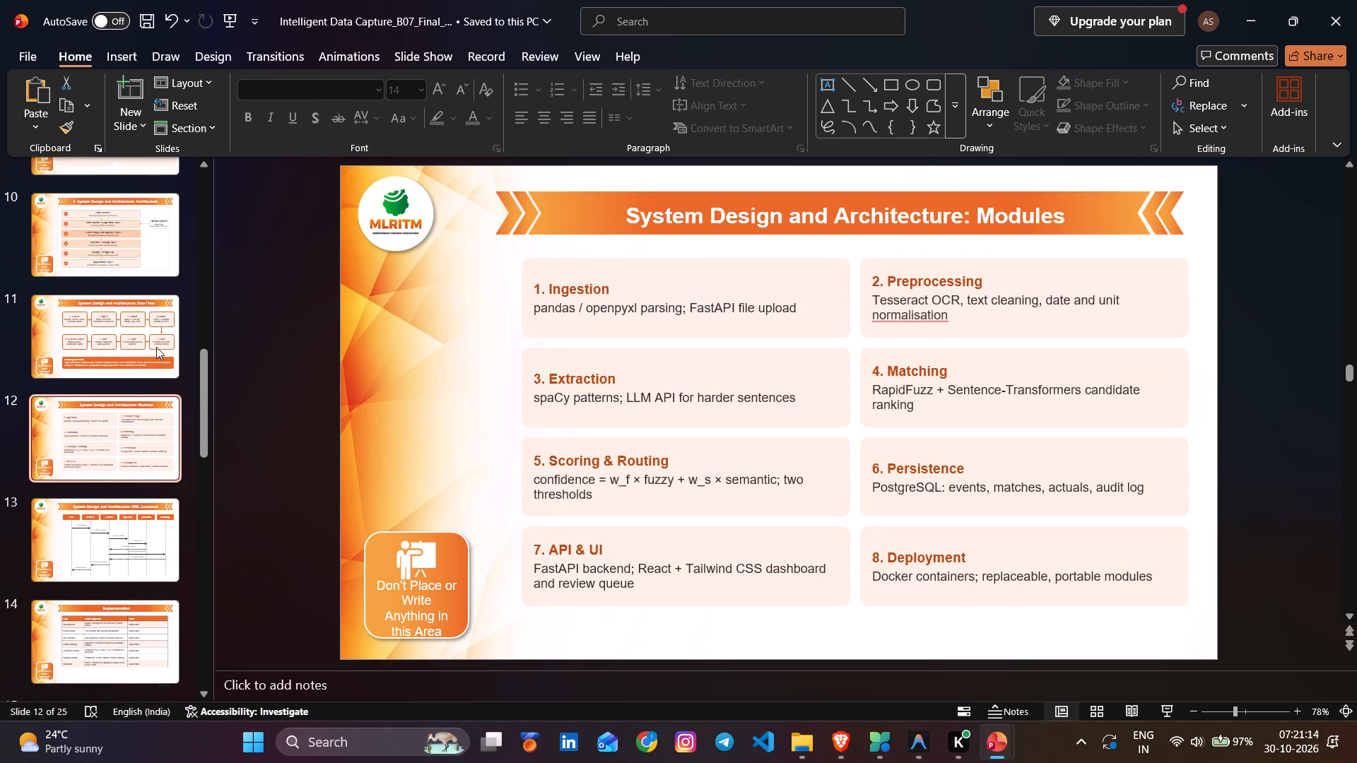
{"action": "scroll", "coordinate": [156, 347], "scroll_direction": "down", "scroll_amount": 2}
{"action": "scroll", "coordinate": [156, 347], "scroll_direction": "up", "scroll_amount": 9}
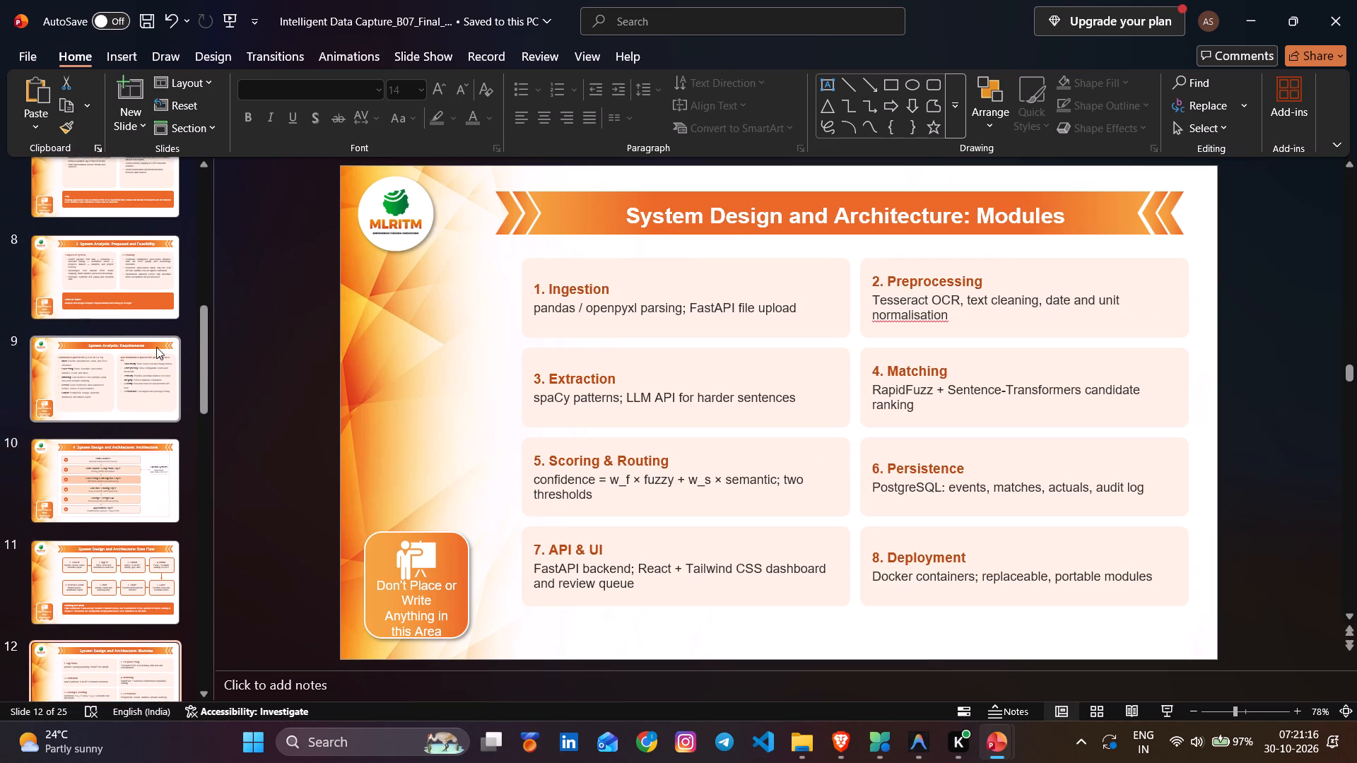
{"action": "scroll", "coordinate": [155, 345], "scroll_direction": "up", "scroll_amount": 3}
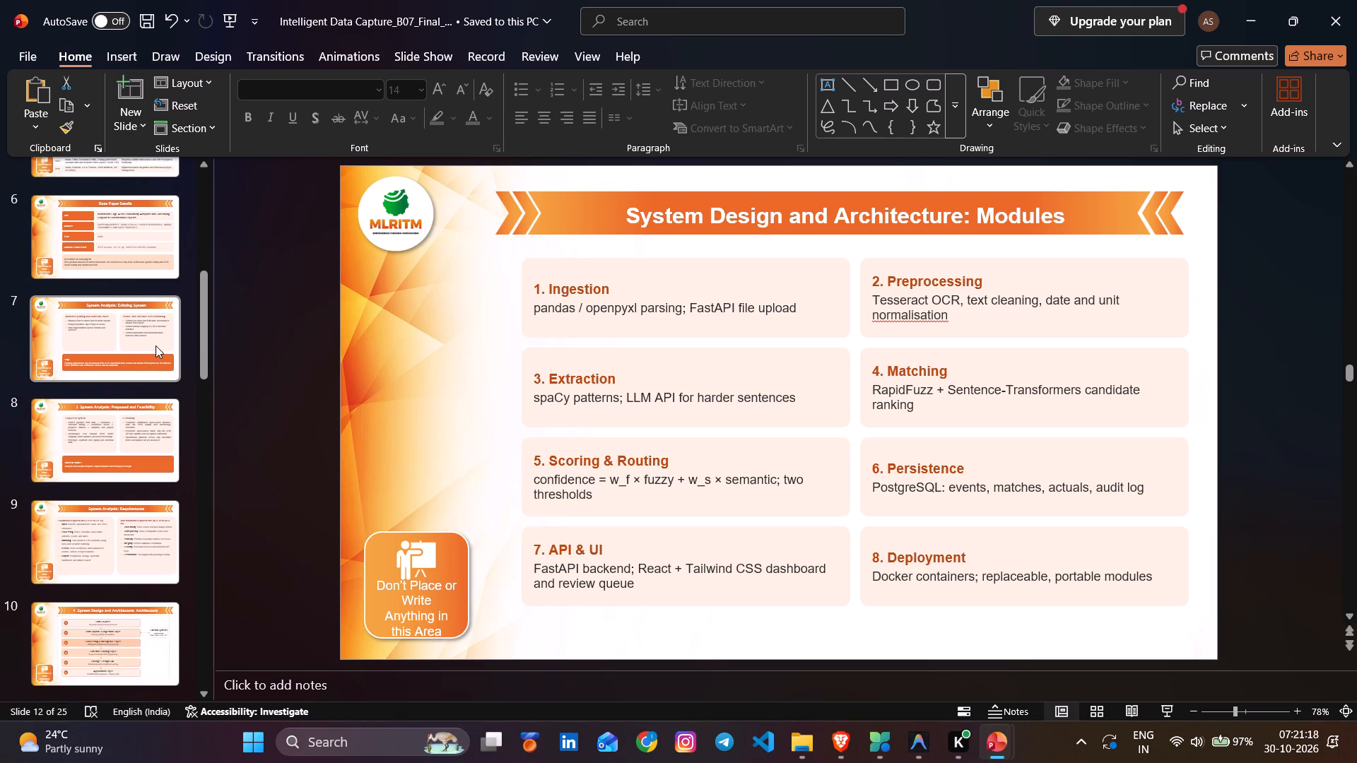
Review the slides from Existing System and Proposed and Feasibility through the System Design section to Implementation, and bring up the UML Sequence slide.
{"action": "left_click", "coordinate": [176, 425]}
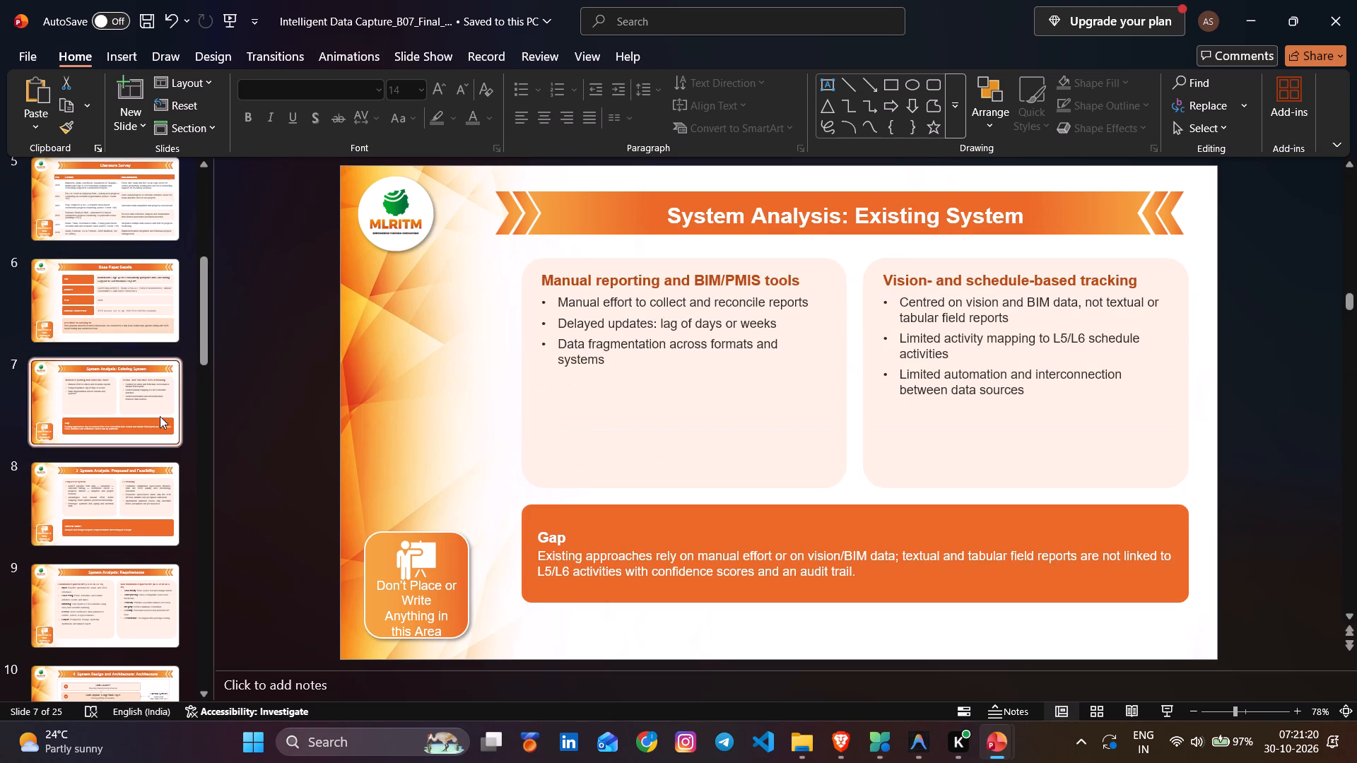
{"action": "scroll", "coordinate": [623, 362], "scroll_direction": "down", "scroll_amount": 1}
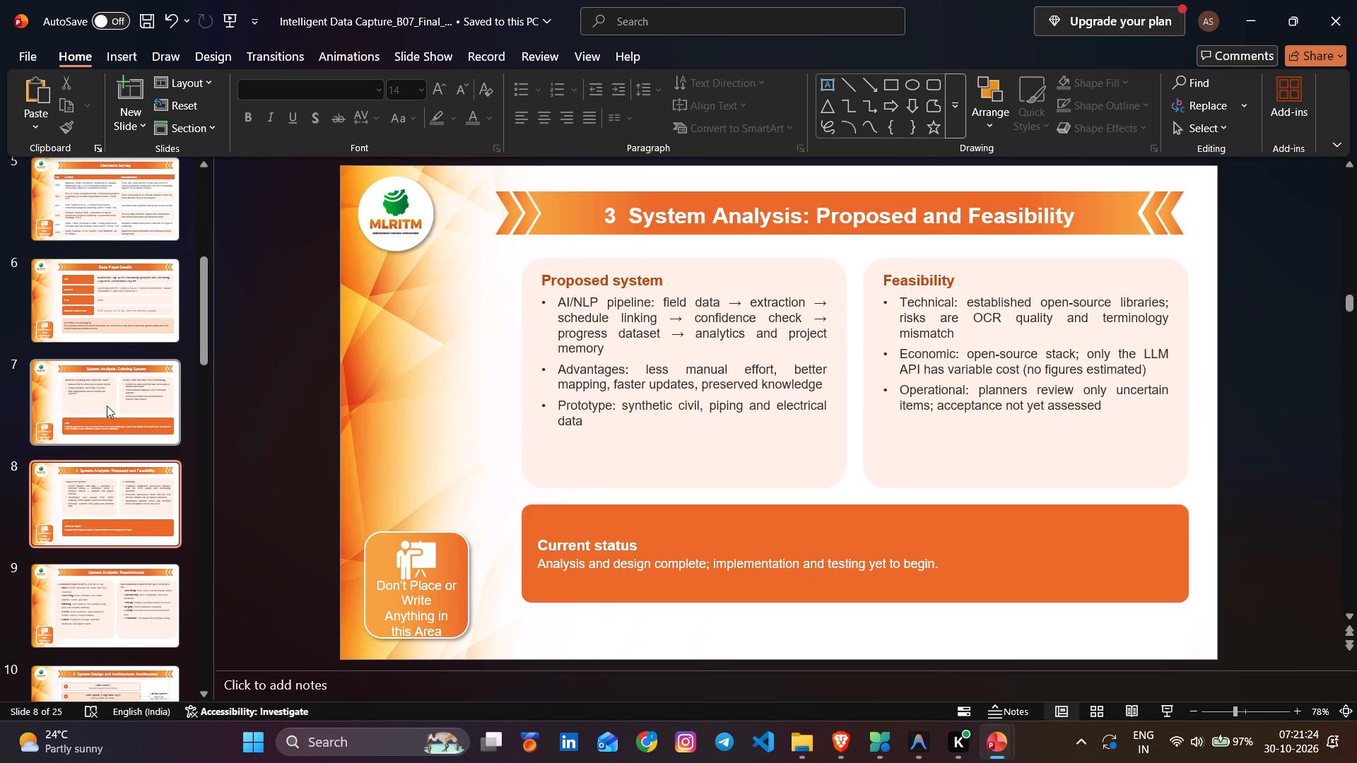
{"action": "scroll", "coordinate": [113, 406], "scroll_direction": "down", "scroll_amount": 5}
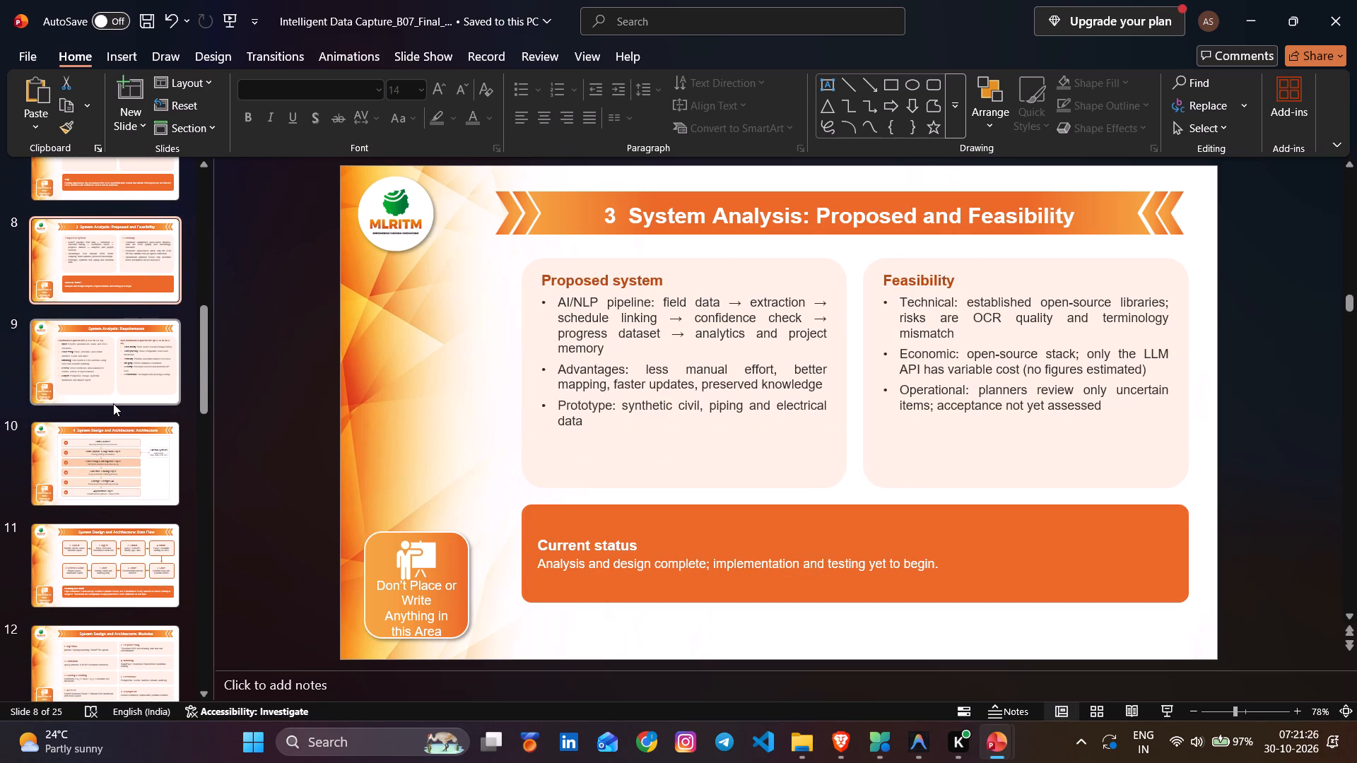
{"action": "scroll", "coordinate": [126, 384], "scroll_direction": "down", "scroll_amount": 3}
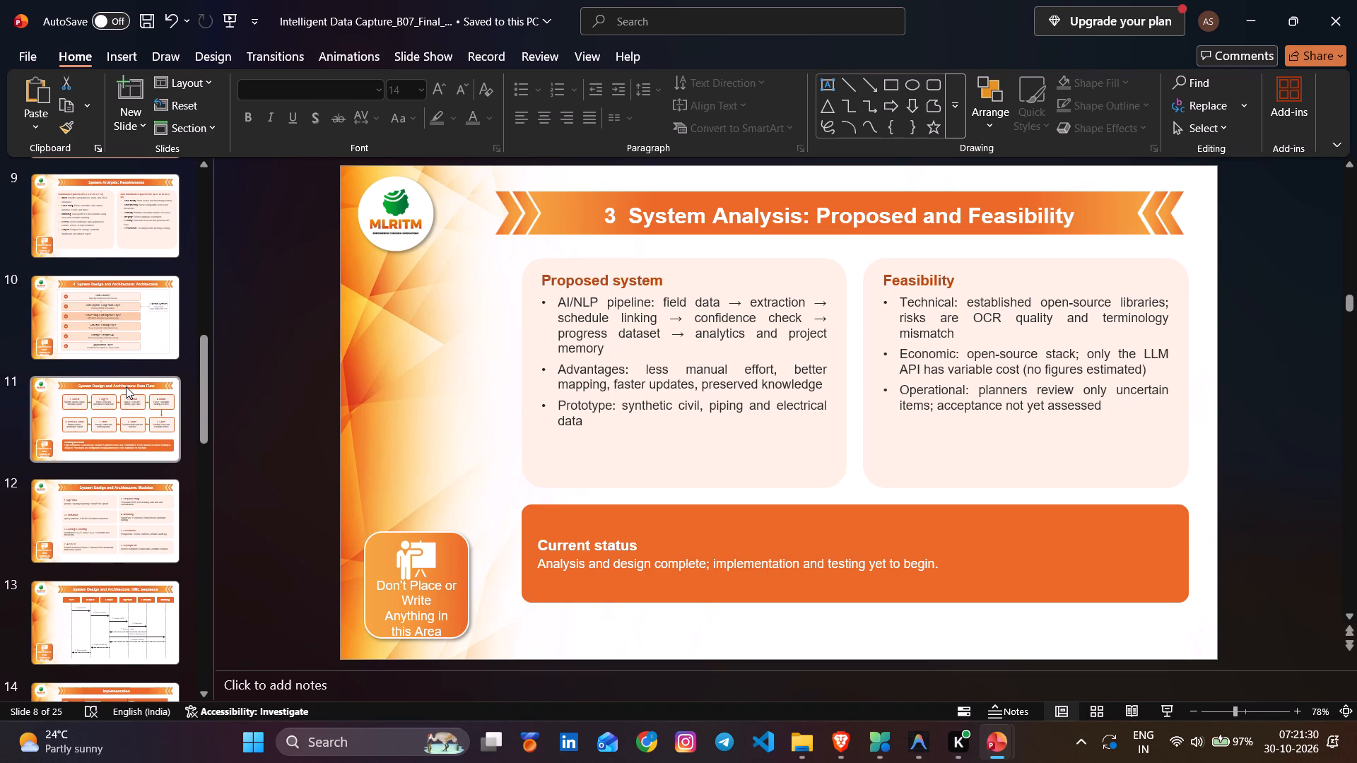
{"action": "scroll", "coordinate": [126, 386], "scroll_direction": "down", "scroll_amount": 3}
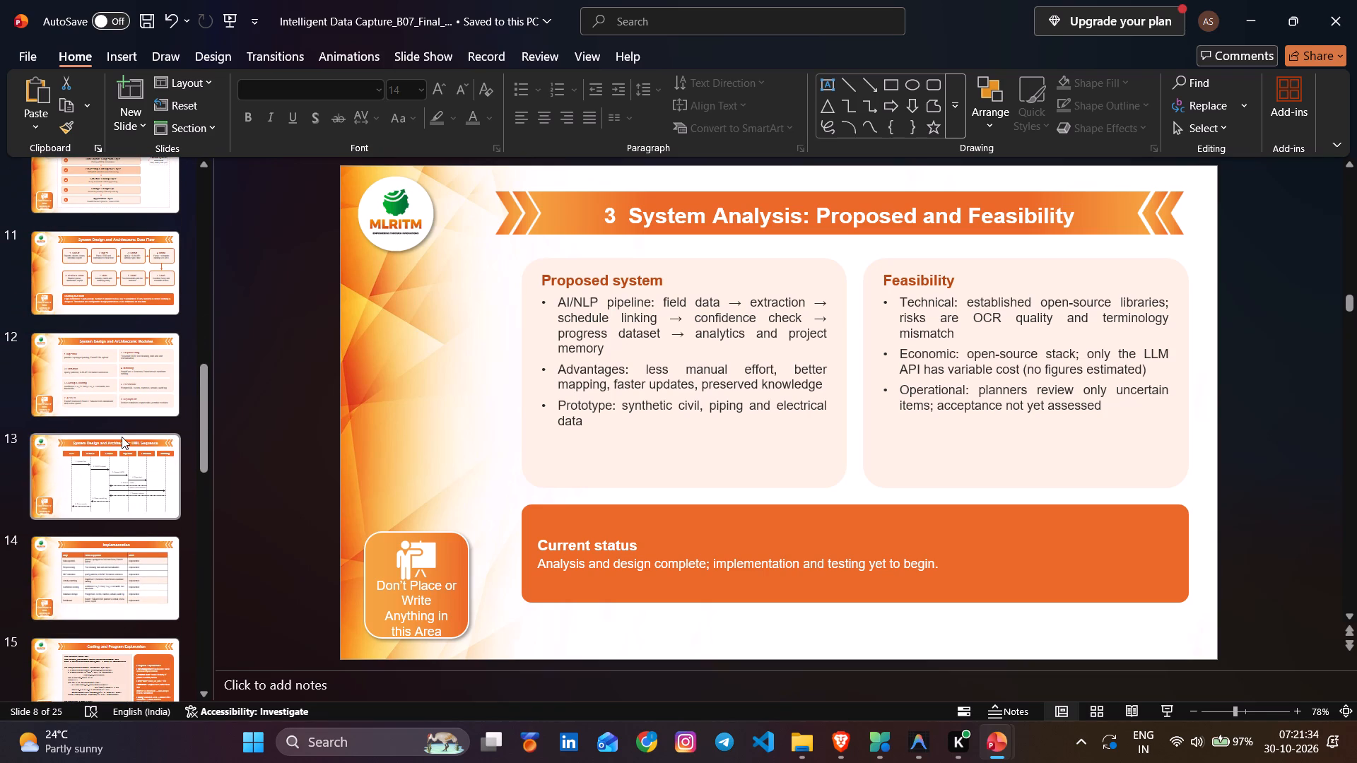
{"action": "scroll", "coordinate": [122, 437], "scroll_direction": "down", "scroll_amount": 2}
{"action": "left_click", "coordinate": [142, 480]}
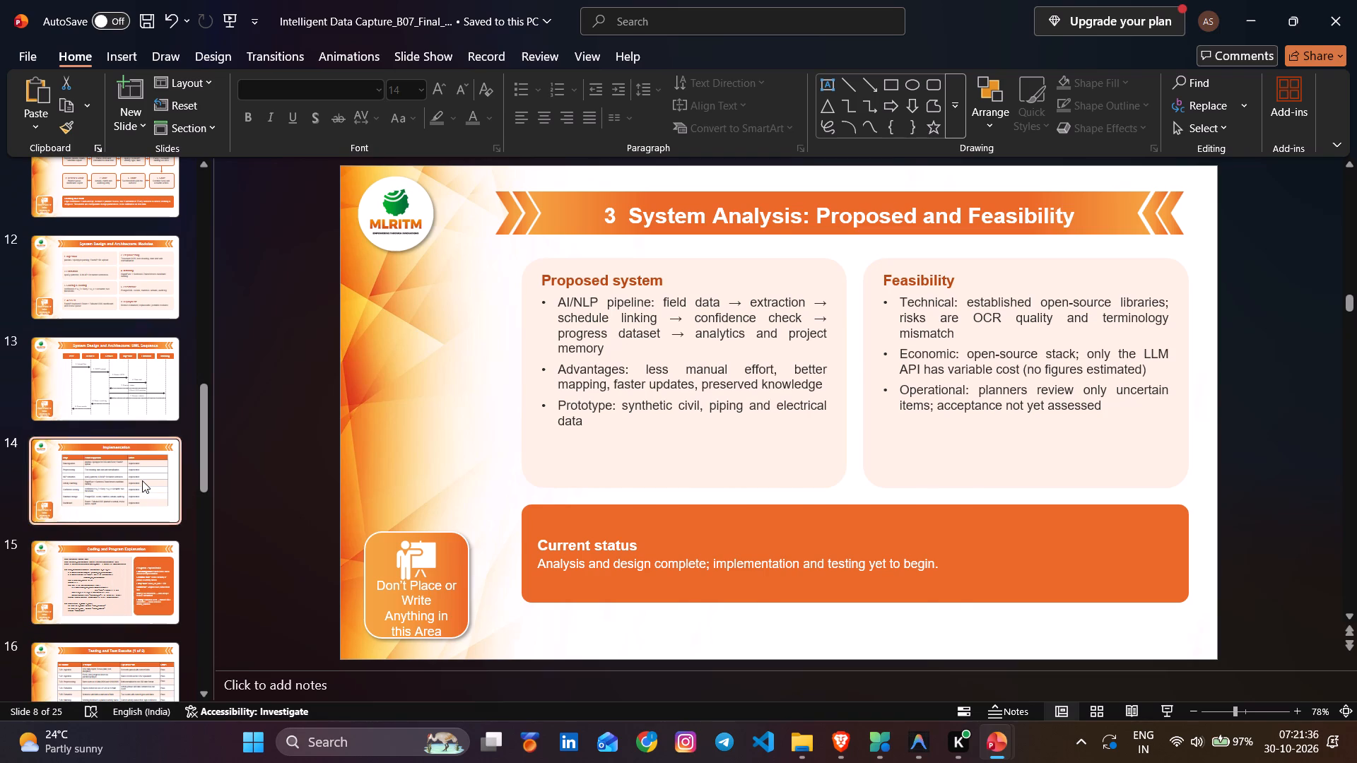
{"action": "left_click", "coordinate": [95, 404]}
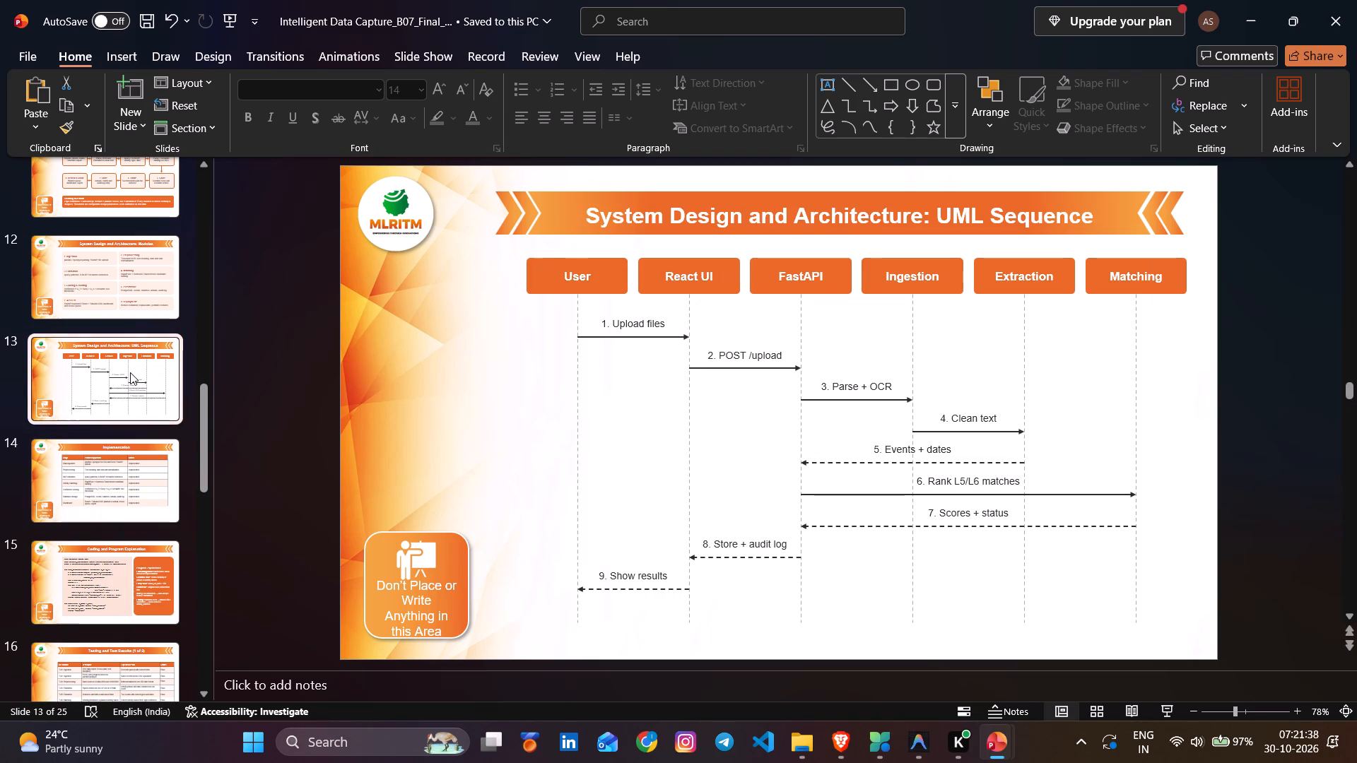
Skim the slide thumbnails ahead through Coding, Testing and Output, and return to the System Analysis and Architecture thumbnails.
{"action": "scroll", "coordinate": [76, 533], "scroll_direction": "down", "scroll_amount": 4}
{"action": "scroll", "coordinate": [107, 496], "scroll_direction": "up", "scroll_amount": 1}
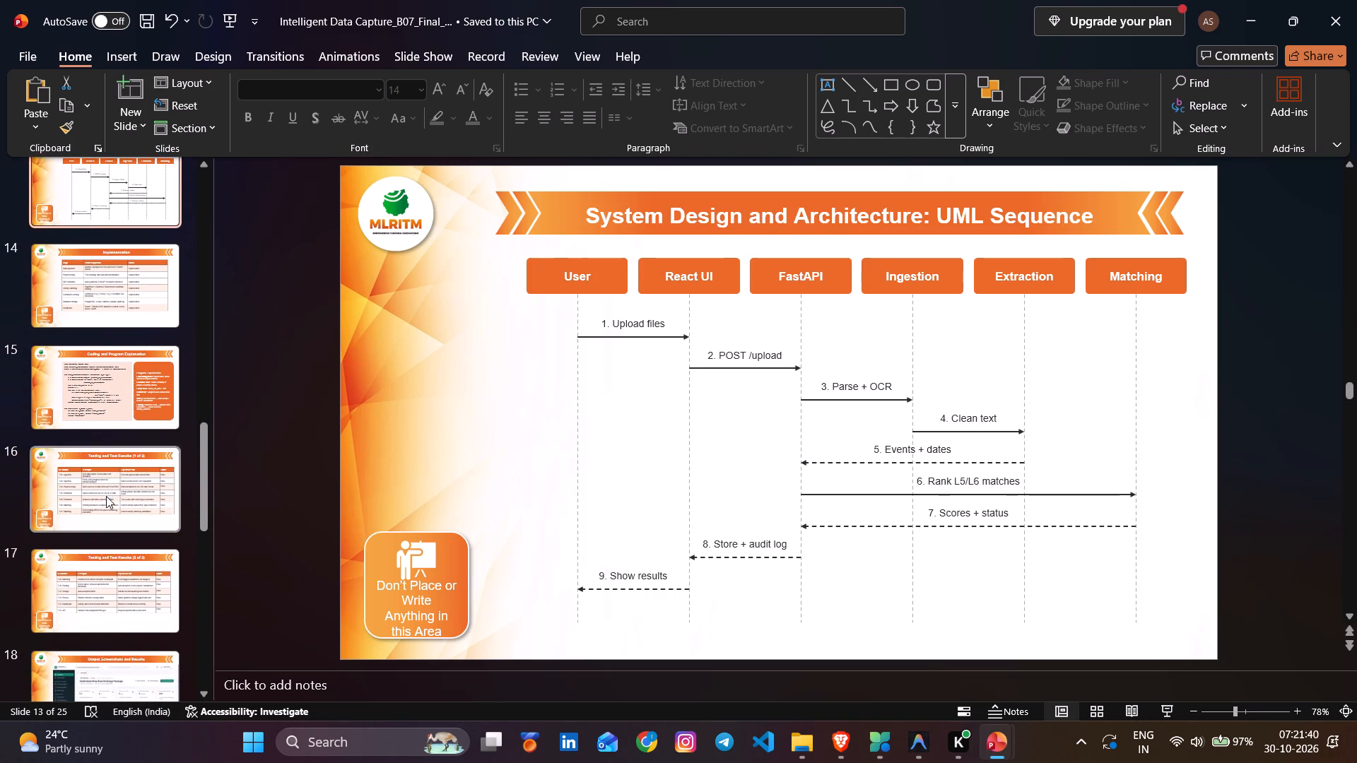
{"action": "scroll", "coordinate": [106, 496], "scroll_direction": "up", "scroll_amount": 12}
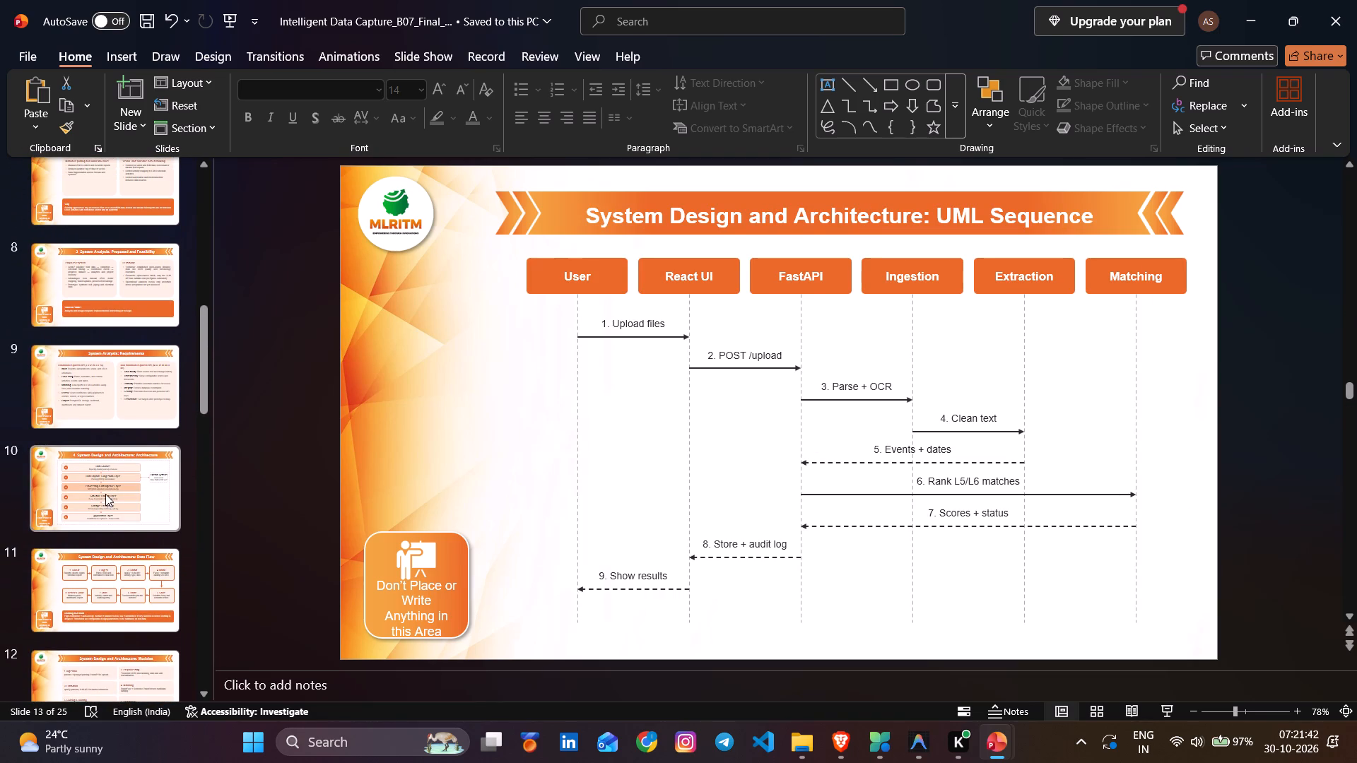
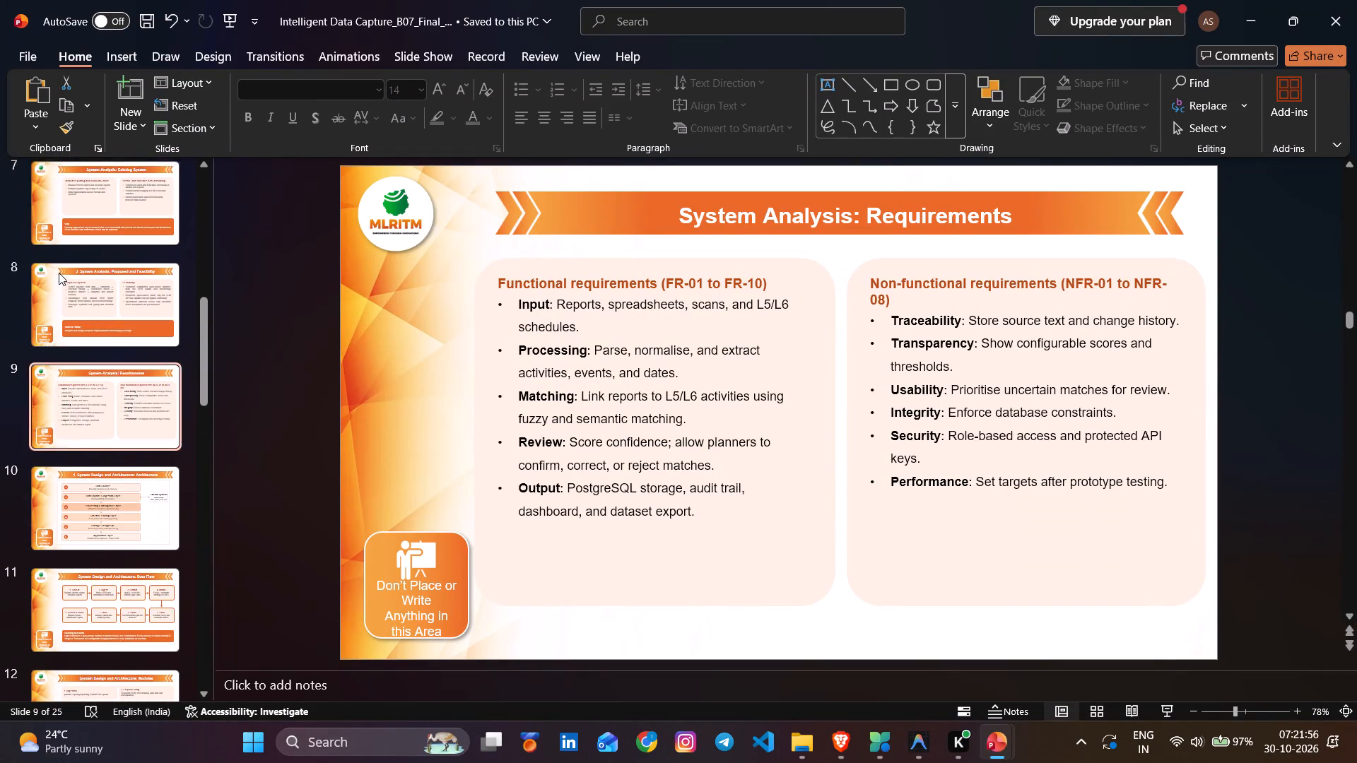
Go back to the Literature Survey slide and look through the opening slide thumbnails before it, towards the title slide.
{"action": "scroll", "coordinate": [59, 273], "scroll_direction": "up", "scroll_amount": 5}
{"action": "left_click", "coordinate": [88, 308]}
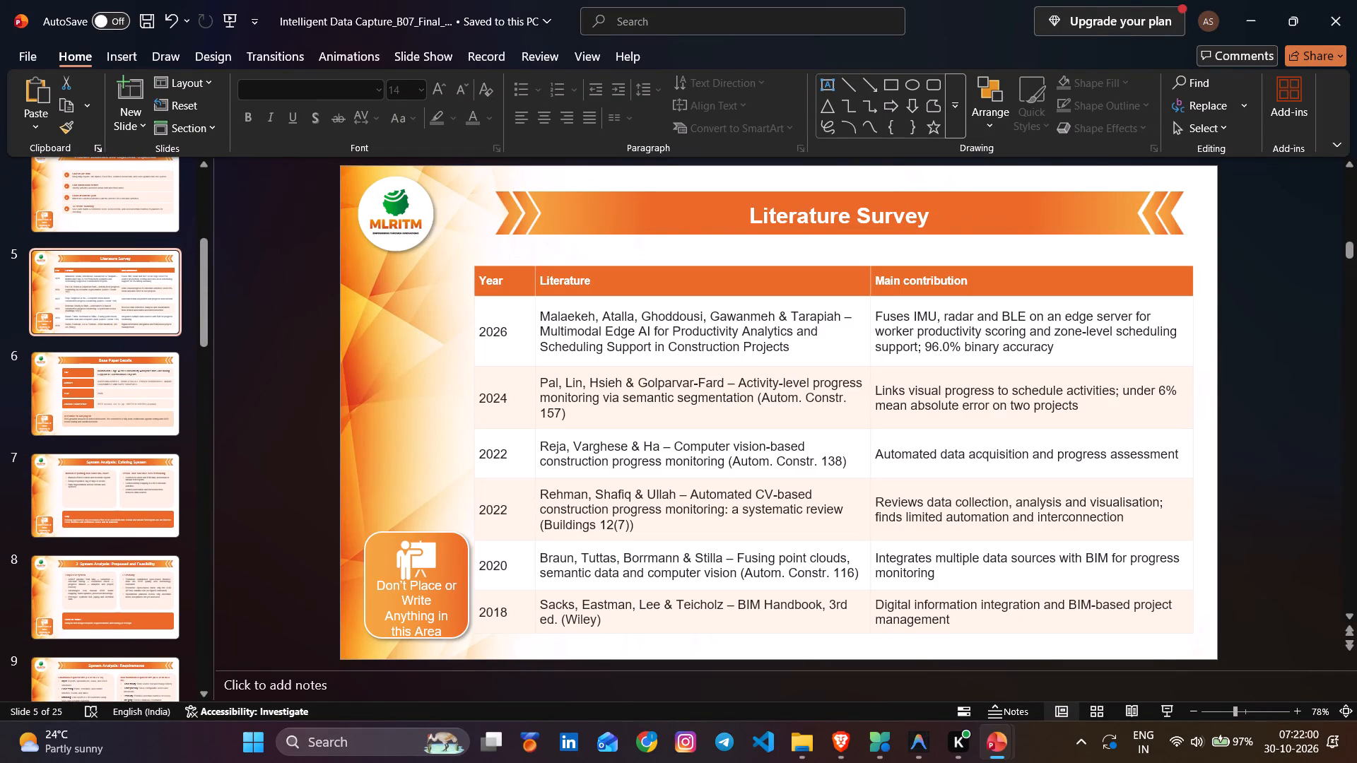
{"action": "scroll", "coordinate": [98, 416], "scroll_direction": "up", "scroll_amount": 4}
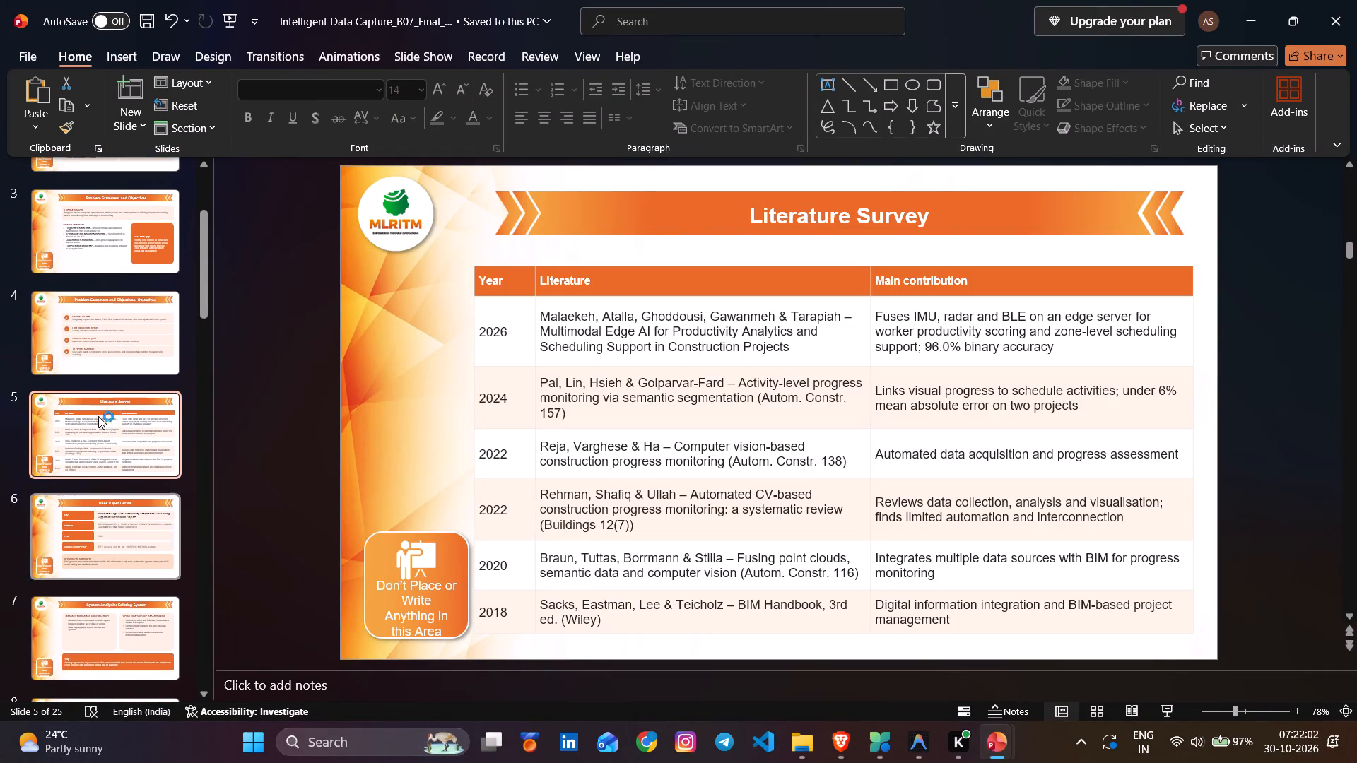
{"action": "scroll", "coordinate": [98, 415], "scroll_direction": "up", "scroll_amount": 2}
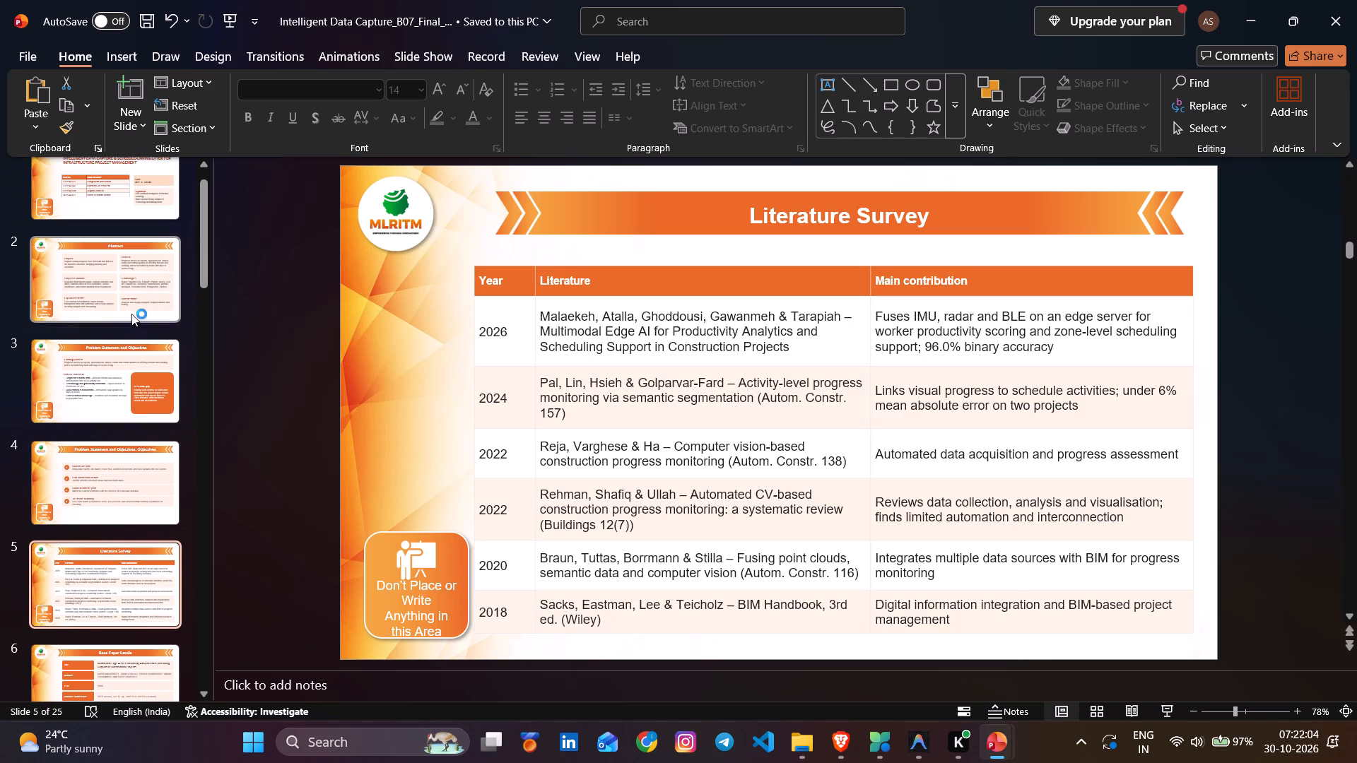
Review the opening slides from Abstract through Problem Statement, Objectives and Literature Survey to Base Paper Details.
{"action": "left_click", "coordinate": [131, 310]}
{"action": "left_click", "coordinate": [127, 383]}
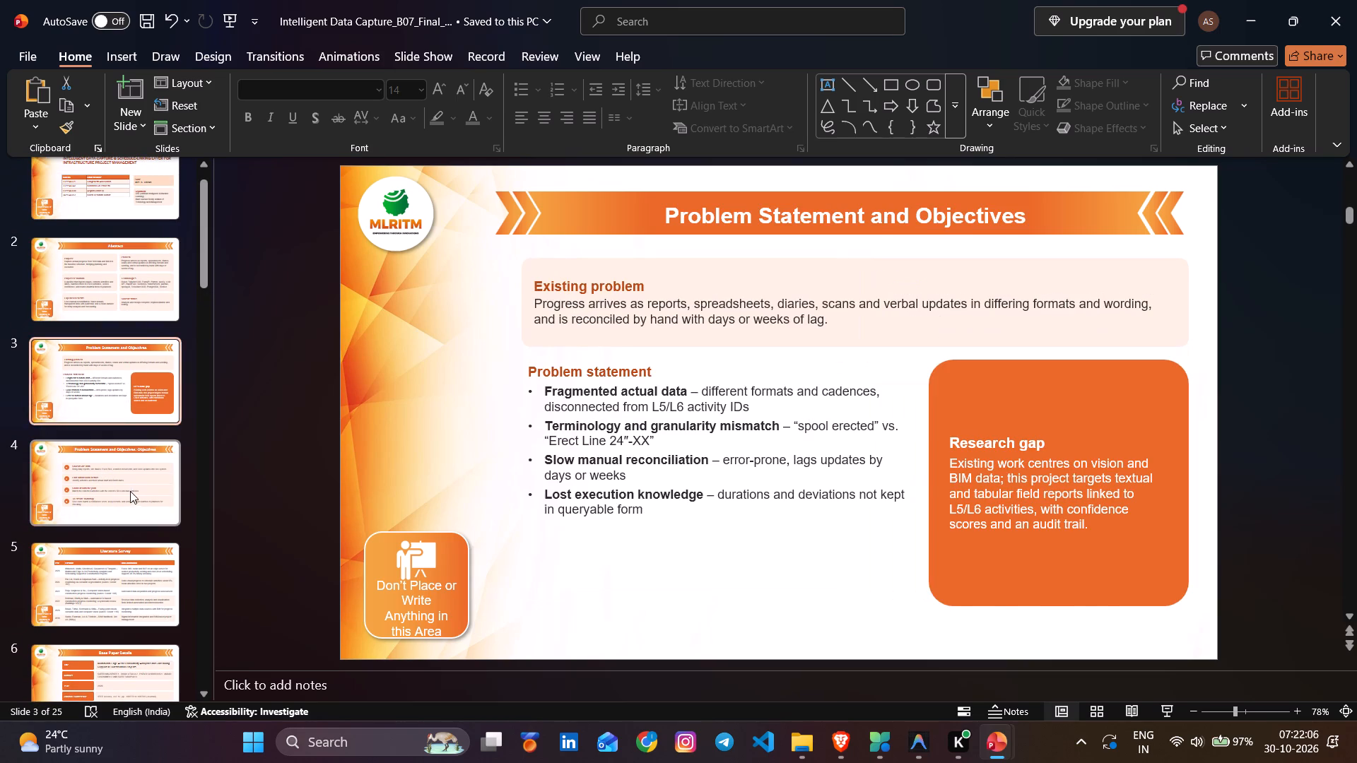
{"action": "left_click", "coordinate": [130, 487]}
{"action": "scroll", "coordinate": [100, 537], "scroll_direction": "down", "scroll_amount": 1}
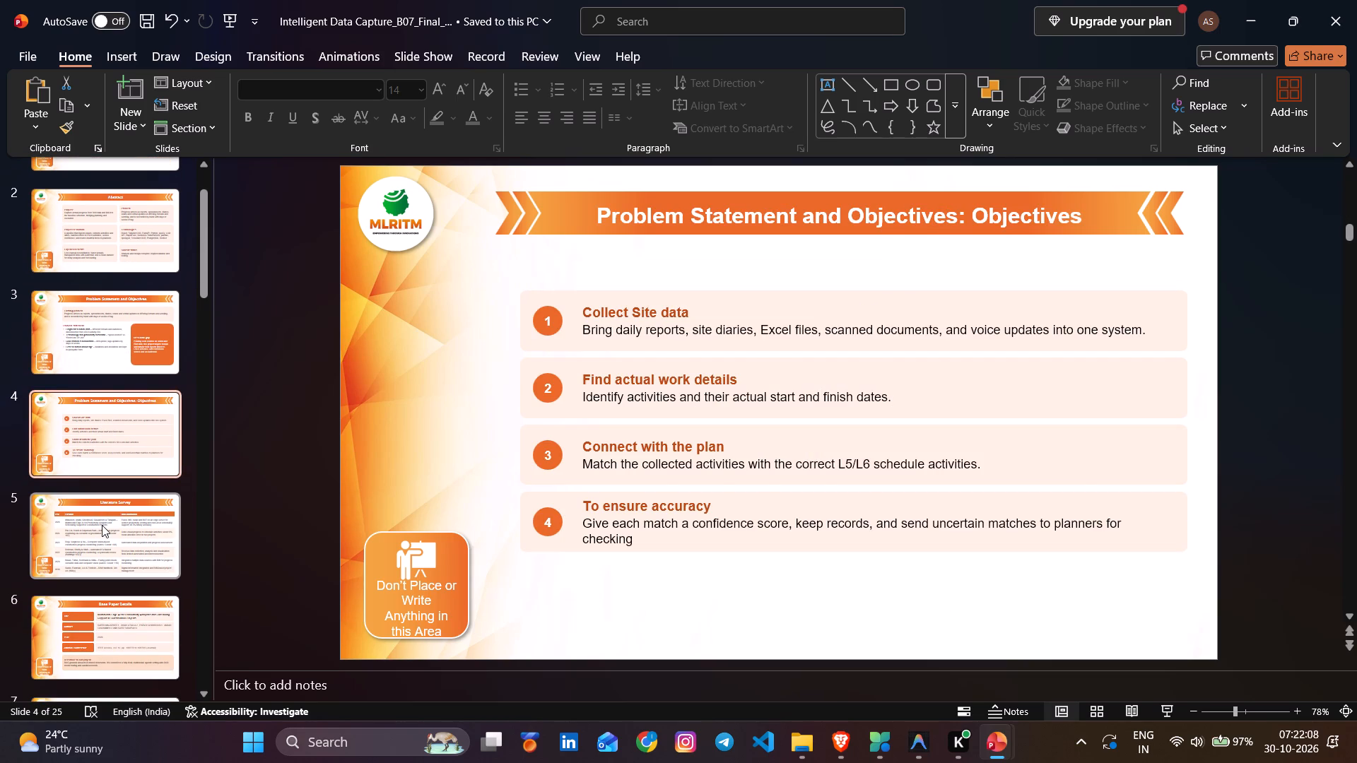
{"action": "left_click", "coordinate": [102, 525]}
{"action": "scroll", "coordinate": [550, 382], "scroll_direction": "down", "scroll_amount": 1}
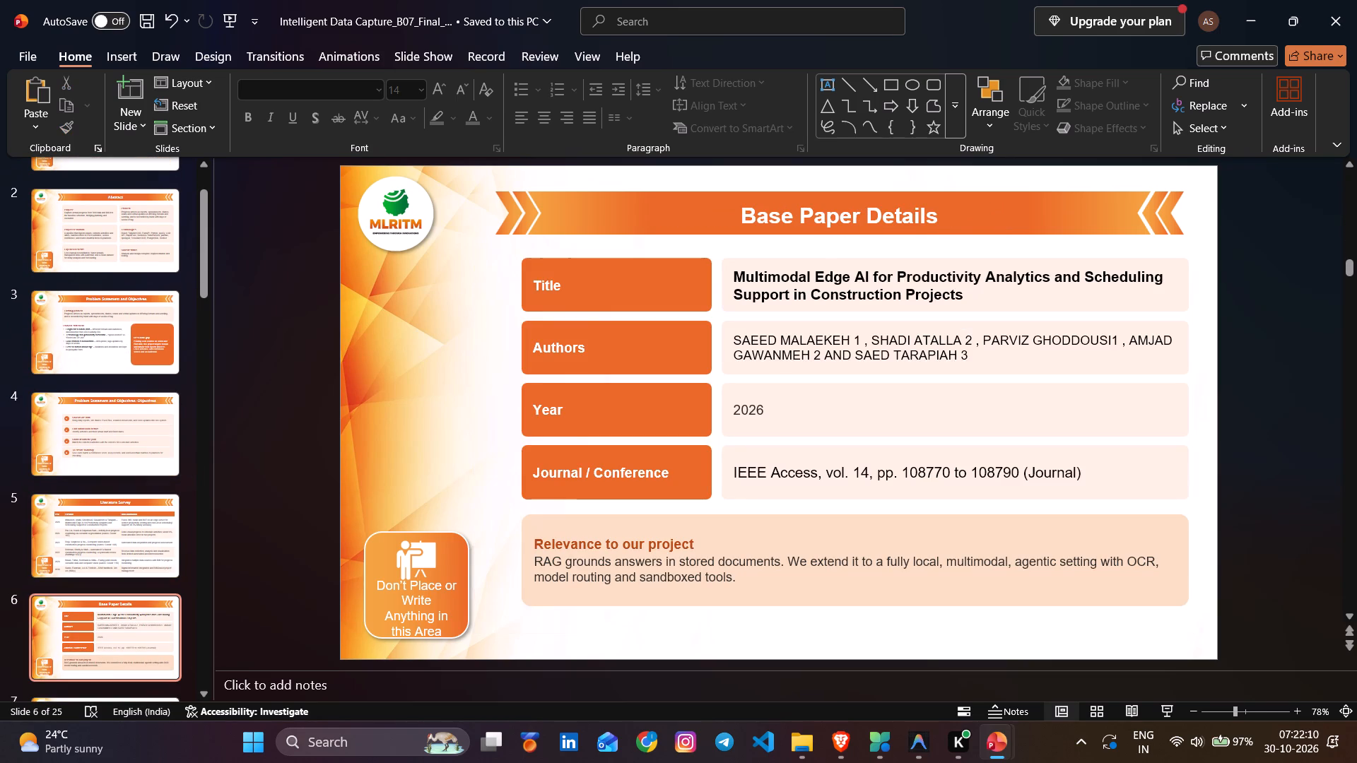
Review the System Analysis slides Existing System and Proposed and Feasibility, and check the neighbouring slide thumbnails.
{"action": "scroll", "coordinate": [548, 381], "scroll_direction": "down", "scroll_amount": 1}
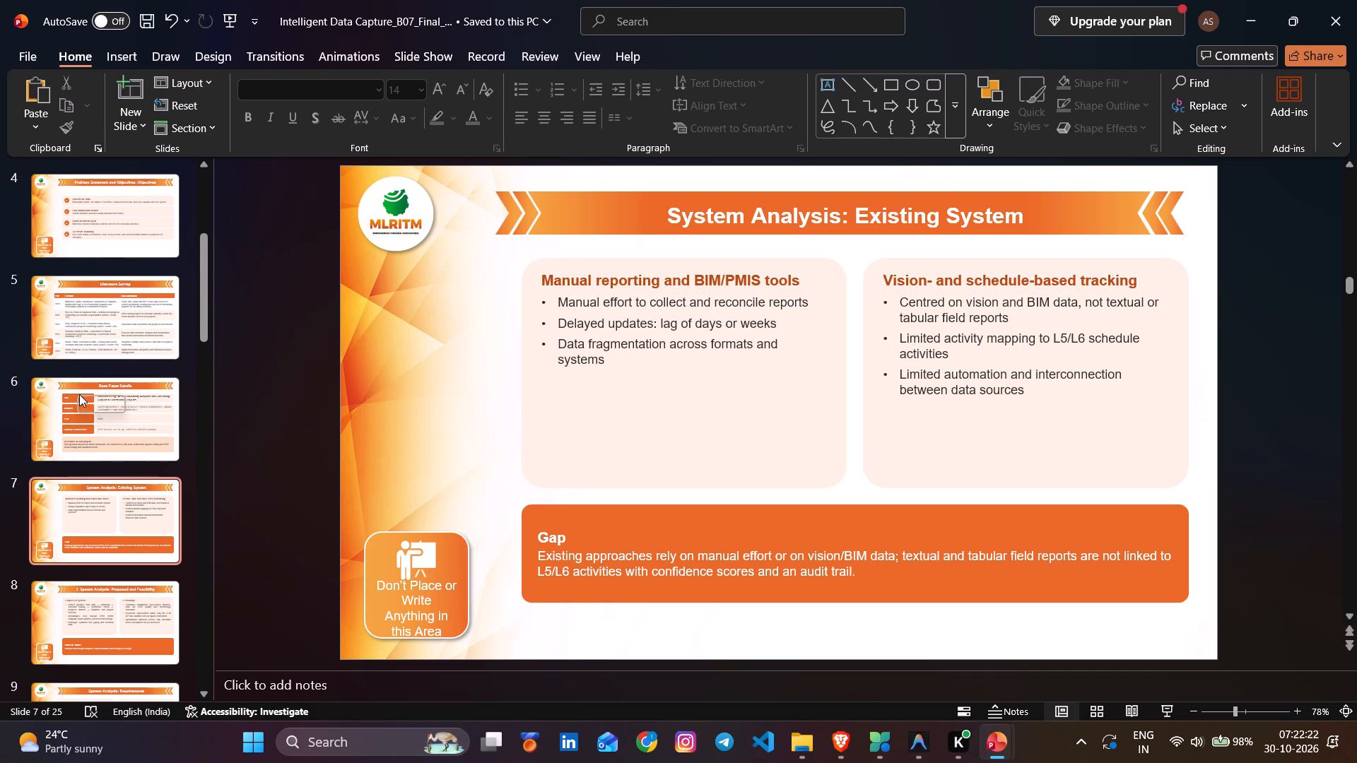
{"action": "scroll", "coordinate": [128, 548], "scroll_direction": "down", "scroll_amount": 2}
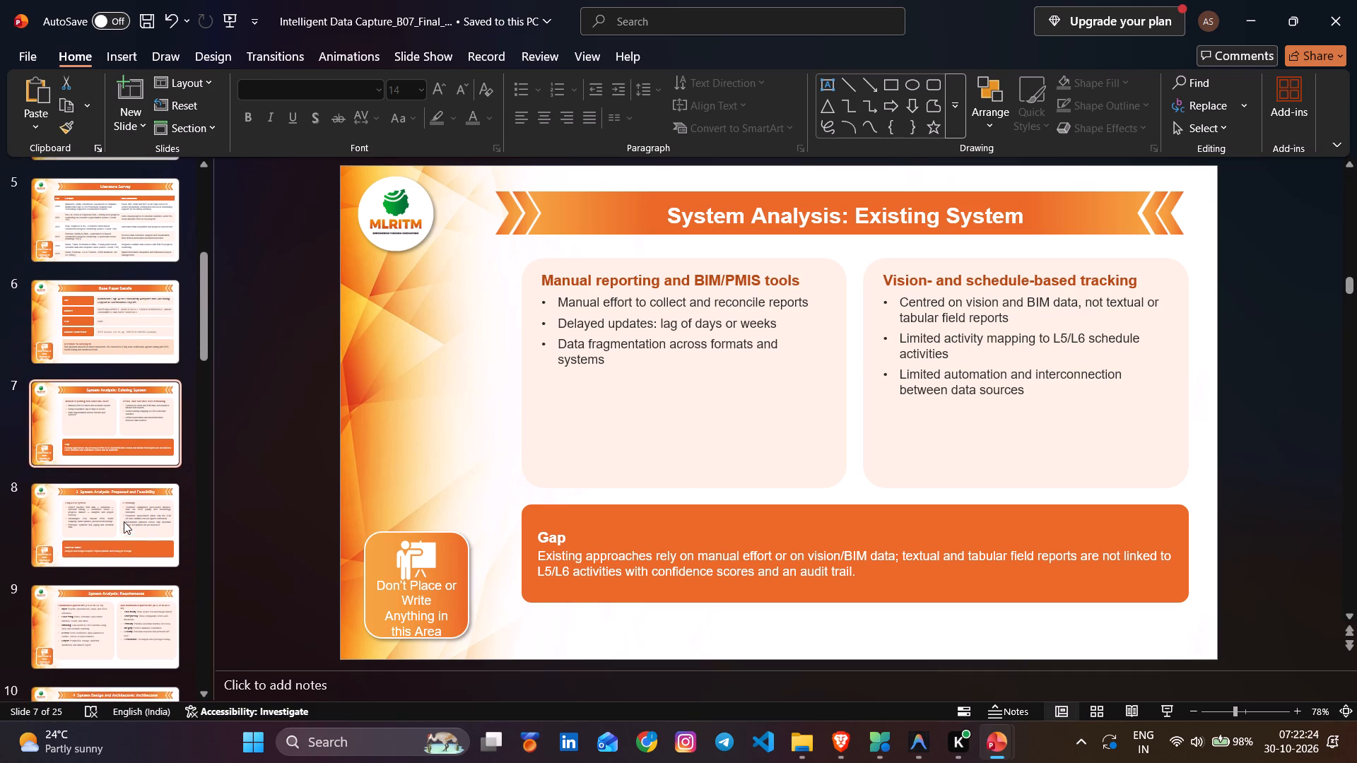
{"action": "left_click", "coordinate": [124, 513]}
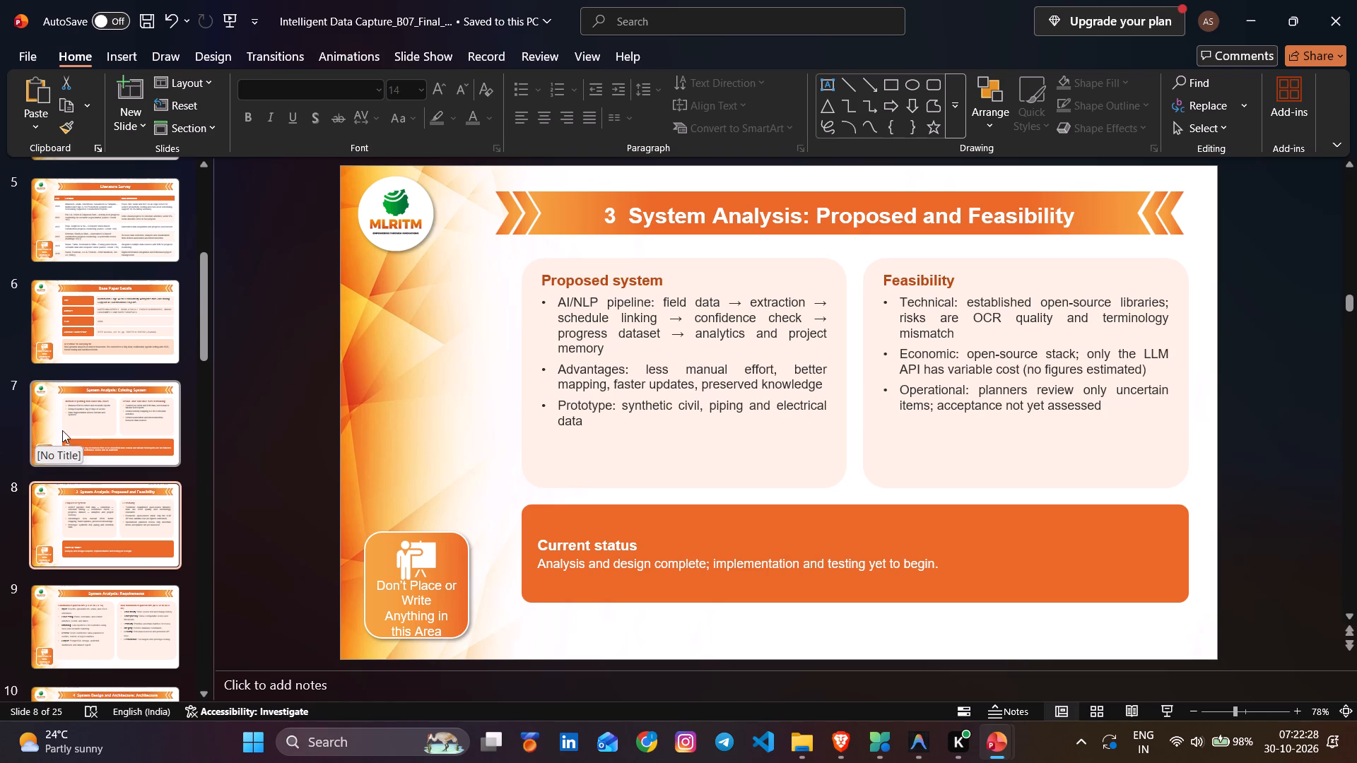
{"action": "scroll", "coordinate": [68, 427], "scroll_direction": "up", "scroll_amount": 4}
{"action": "scroll", "coordinate": [105, 437], "scroll_direction": "down", "scroll_amount": 3}
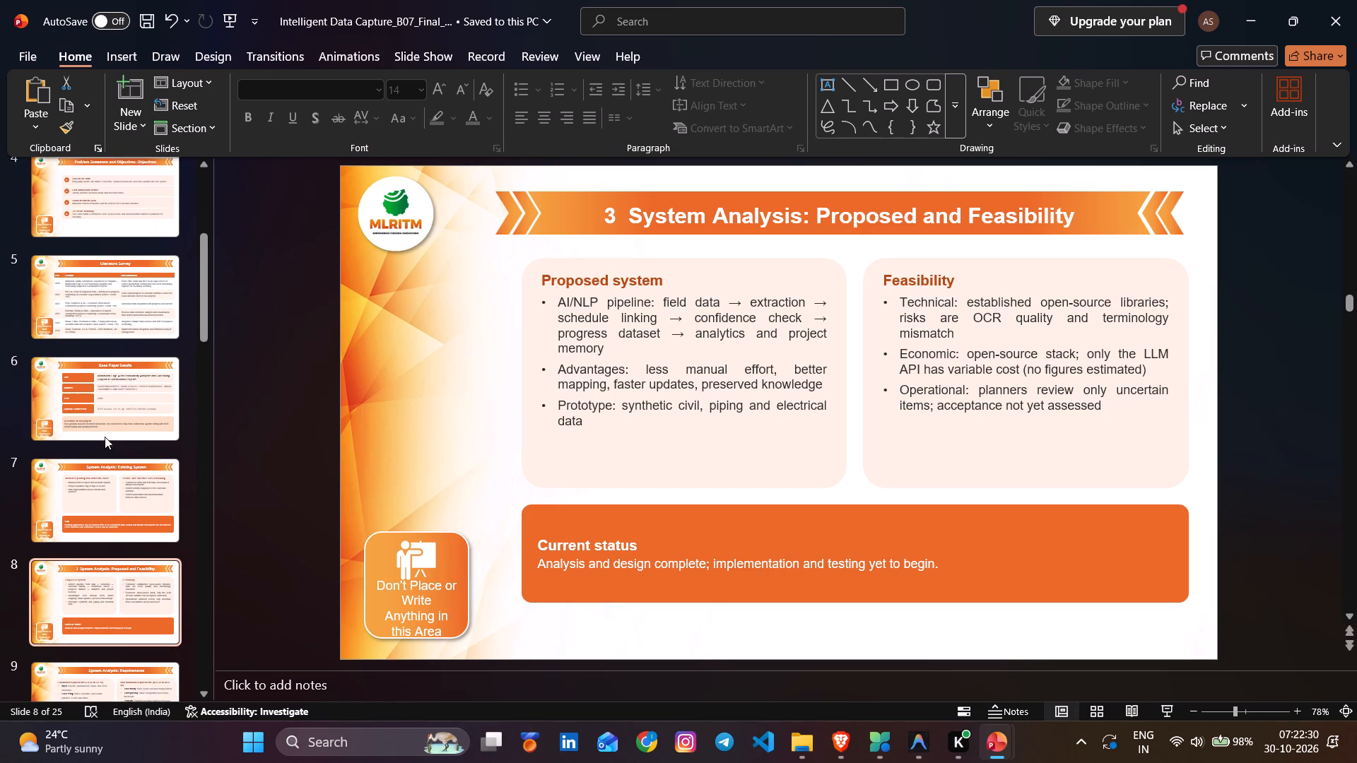